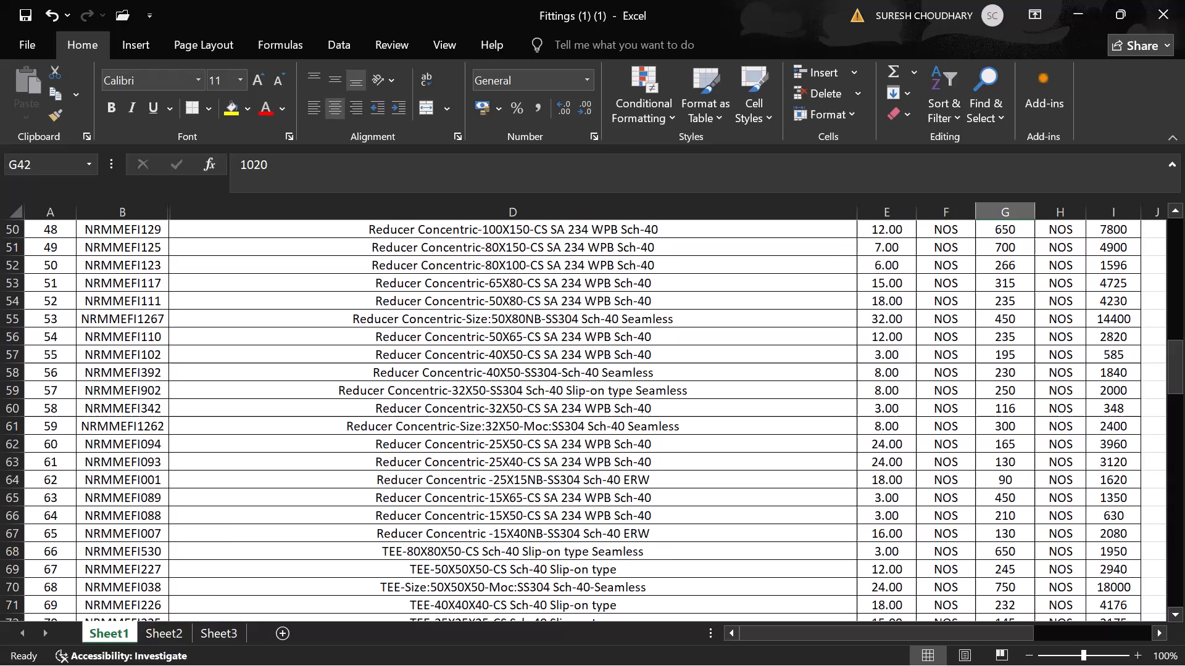
Look up the price of RC-150X250-CS (item code NRMMEFI142) in Sheet1 of the Fittings (1) (1) workbook for the Fittings (2) price list.
key("alt+Tab")
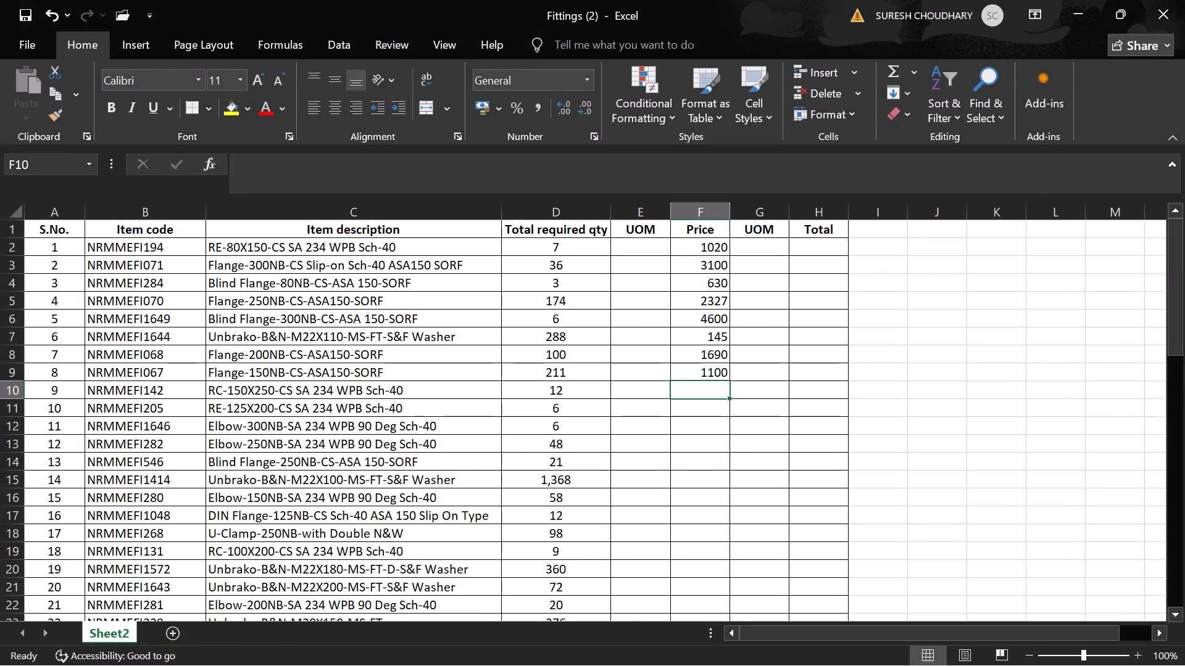
key("alt+Tab")
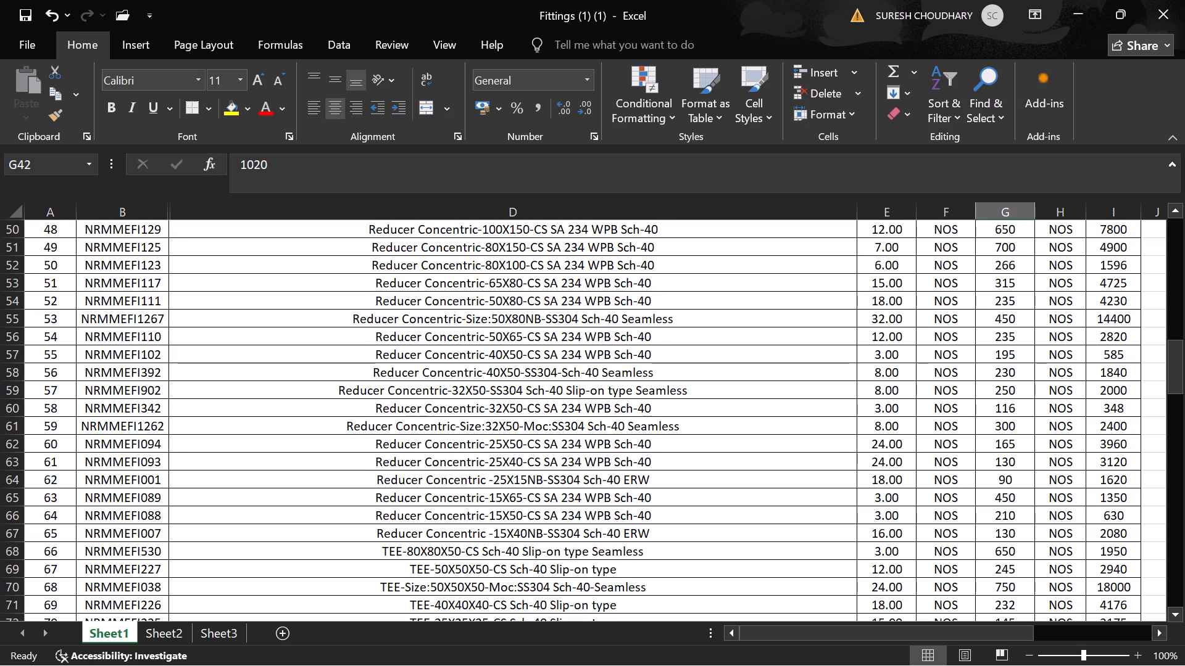
scroll(476, 334, "up", 1)
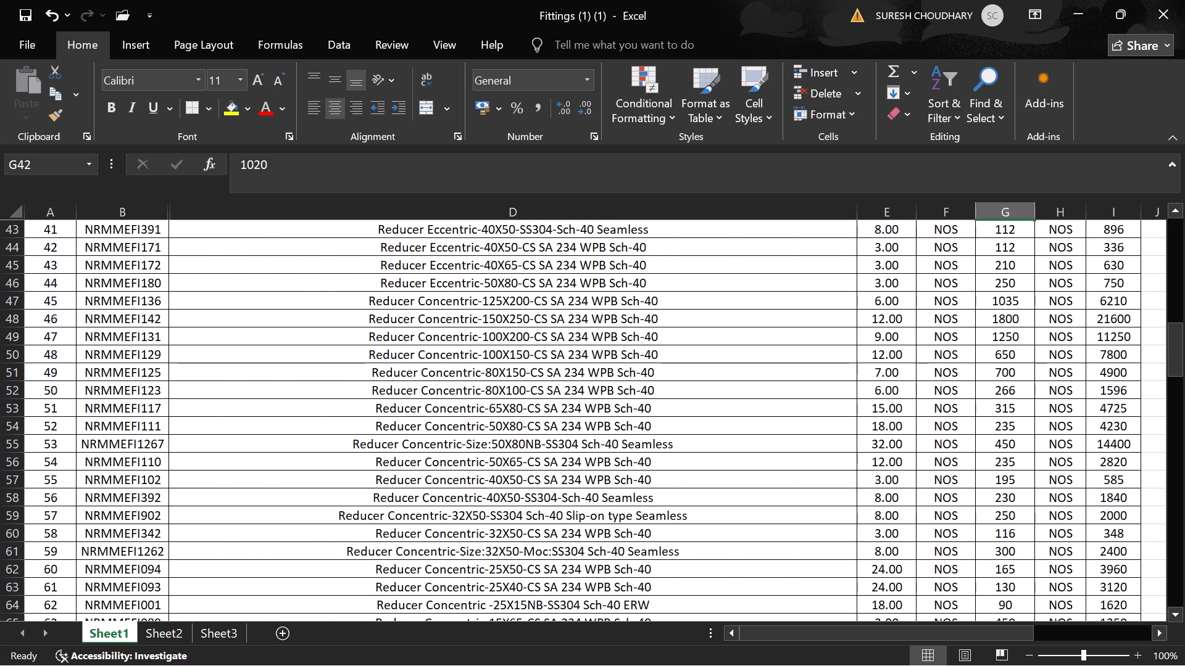
key("alt+Tab")
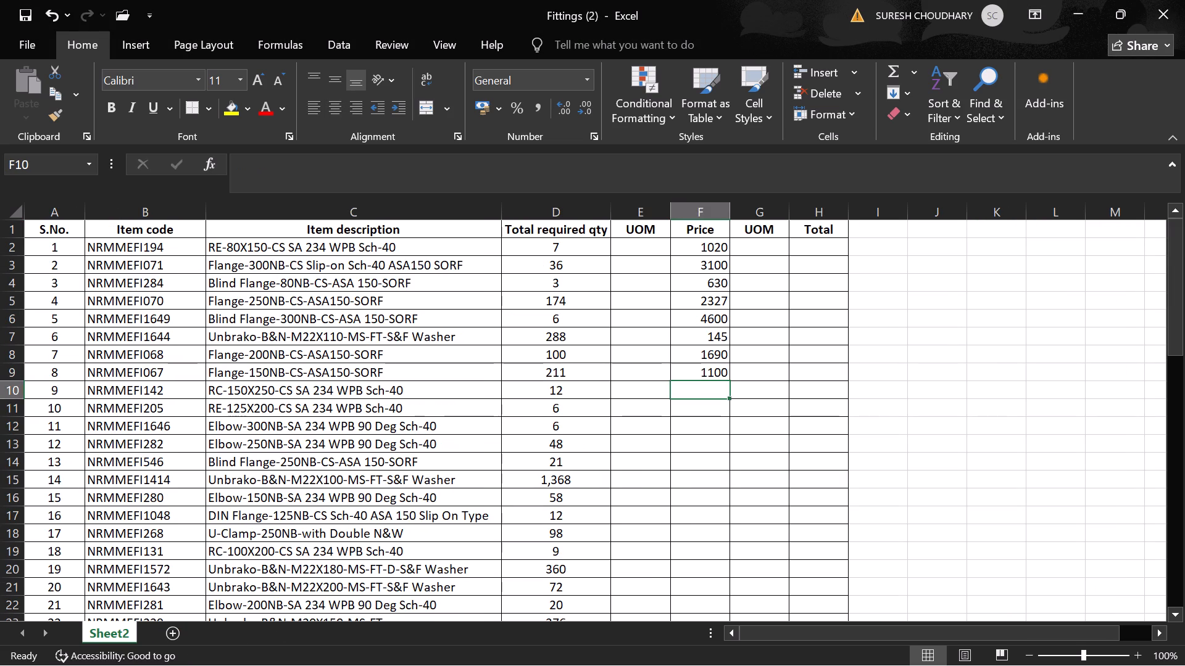
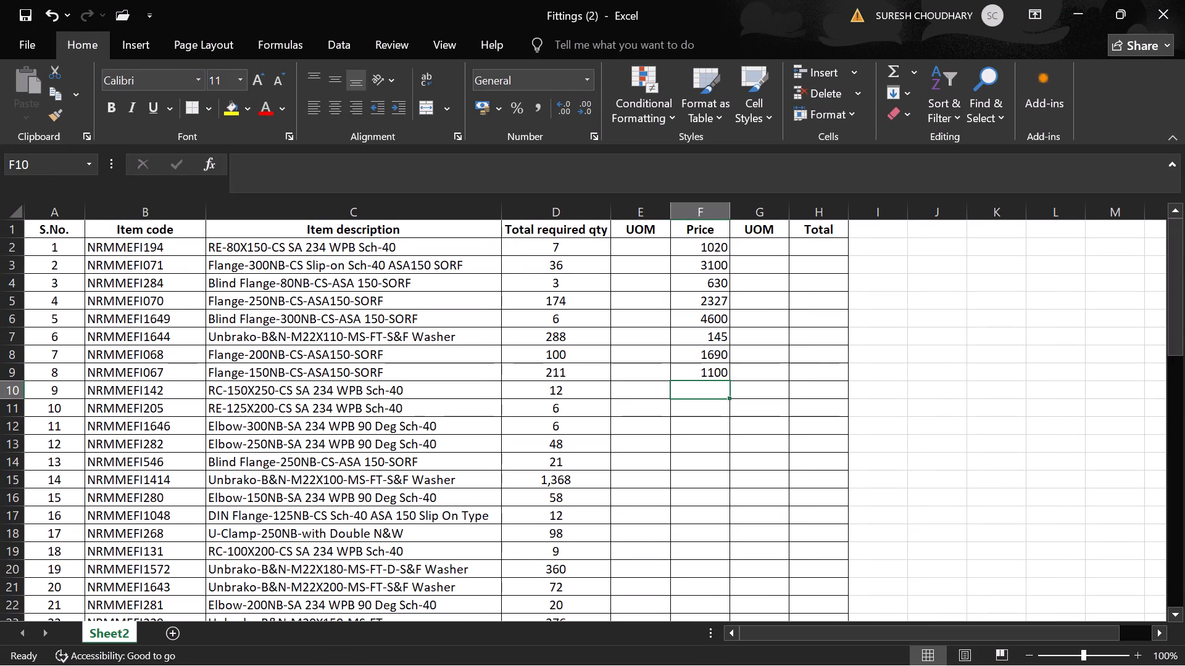
Enter the price 1800 for RC-150X250-CS (NRMMEFI142) in the Fittings (2) workbook, matching its row in Fittings (1) (1).
key("alt+Tab")
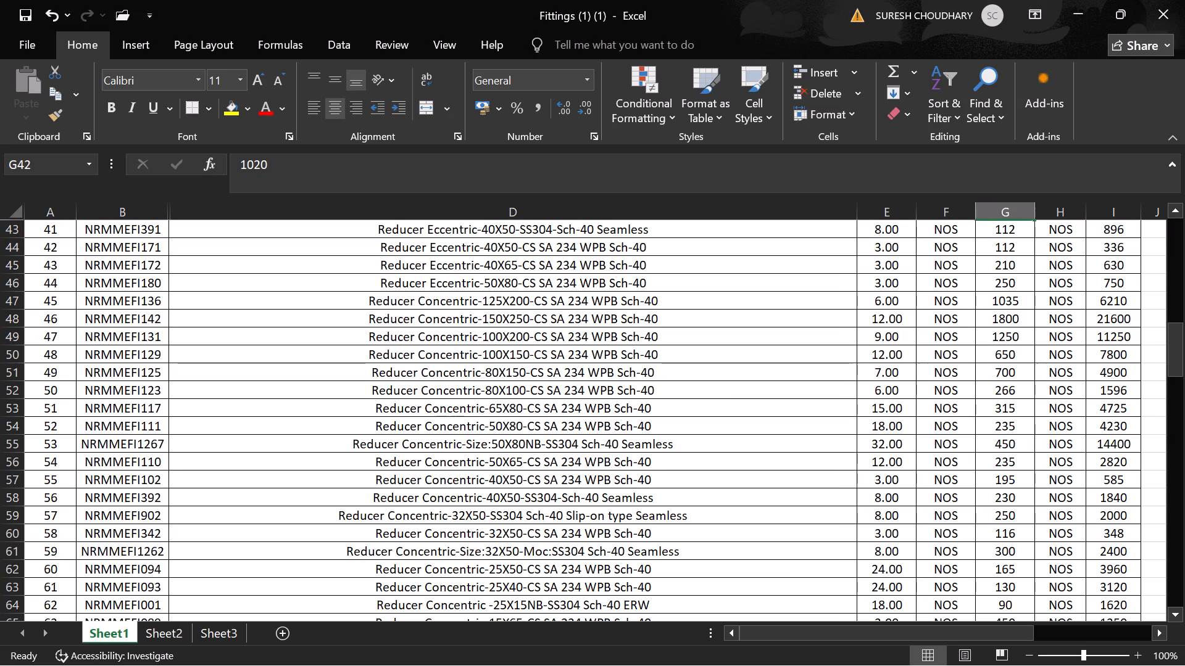
key("alt+Tab")
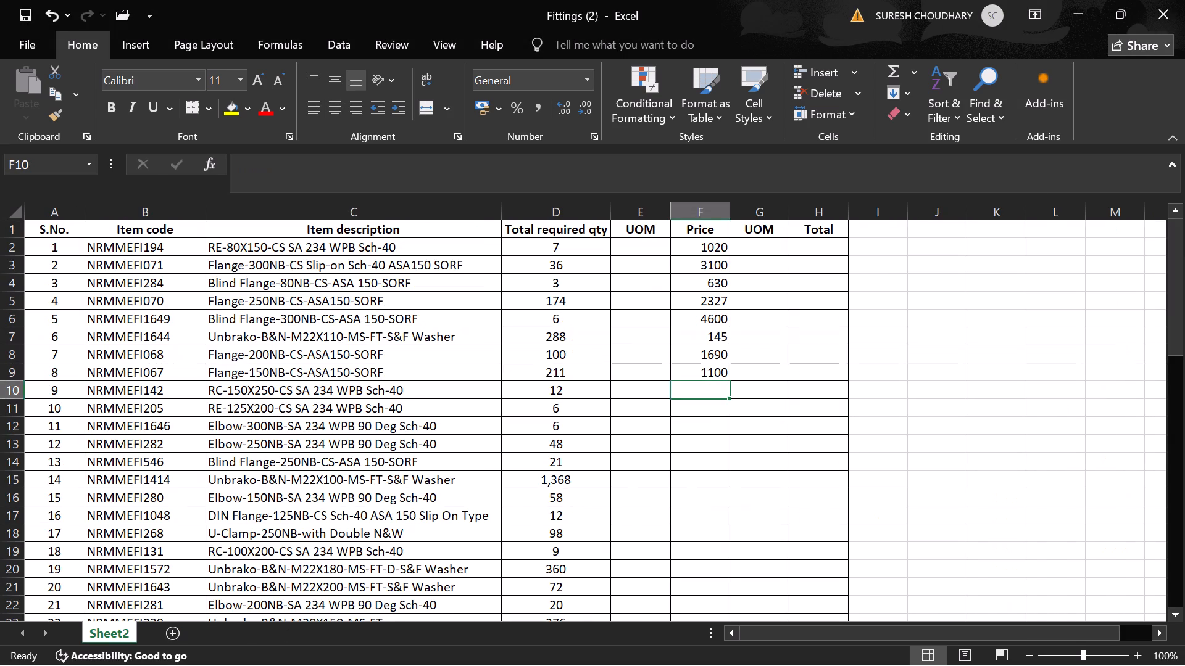
key("alt+Tab")
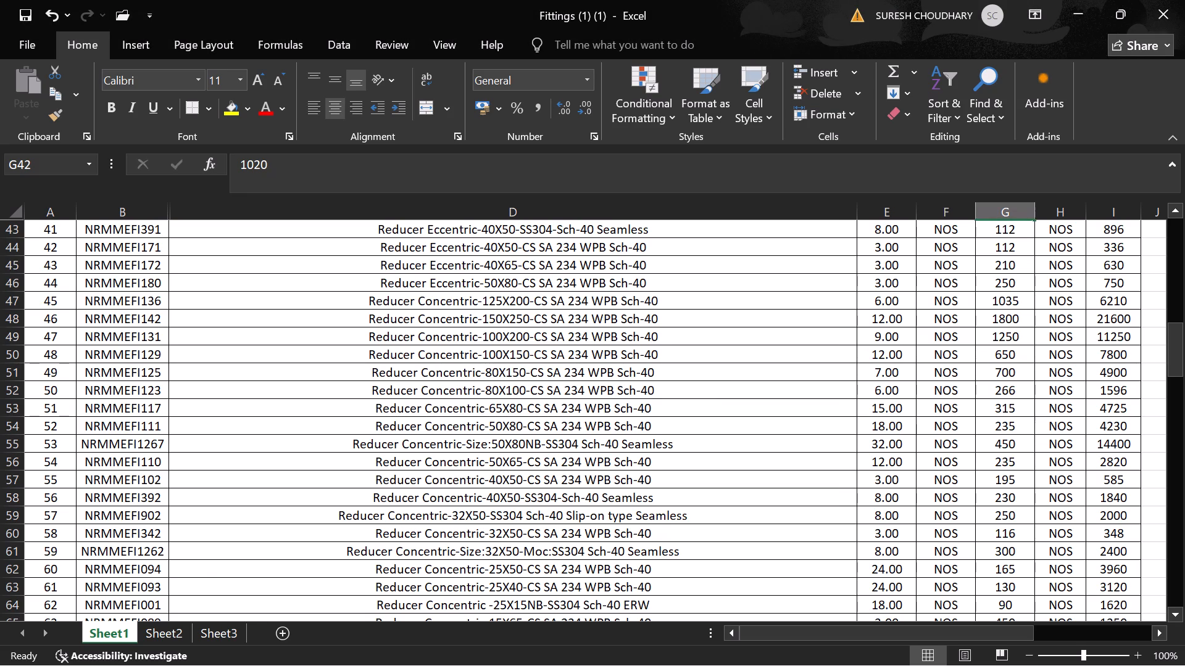
left_click(16, 316)
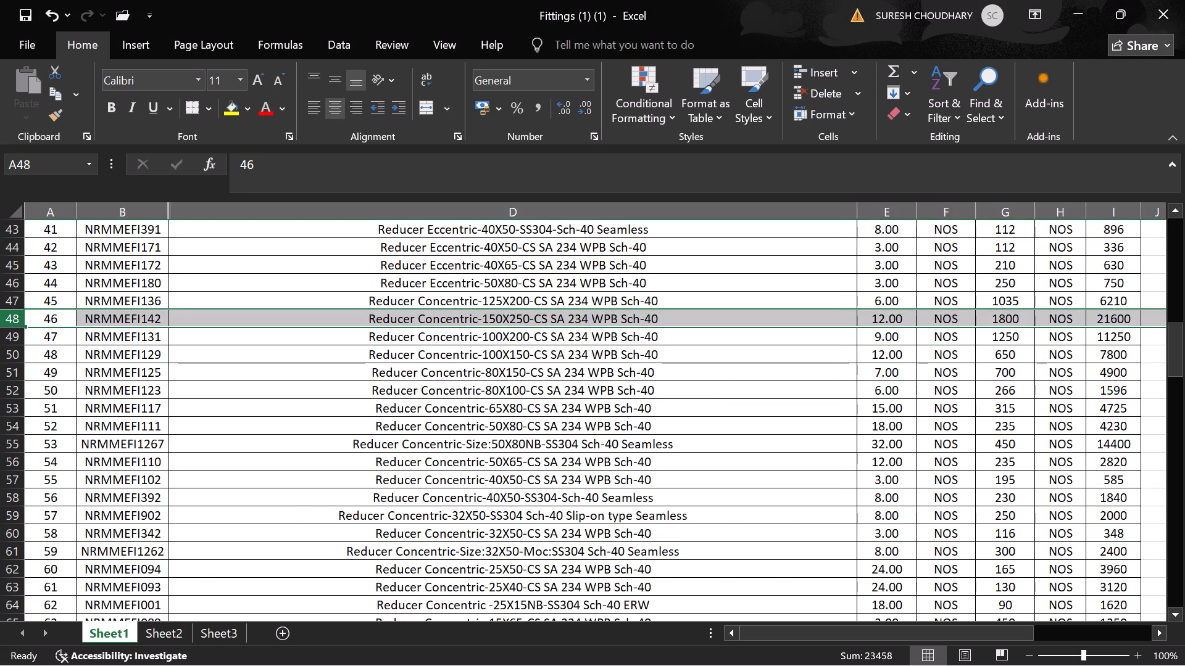
key("alt+Tab")
type("1800")
key("Return")
Find RE-125X200-CS (NRMMEFI205) in Sheet1 of Fittings (1) (1) and enter its price 1500 in the Fittings (2) workbook.
key("alt+Tab")
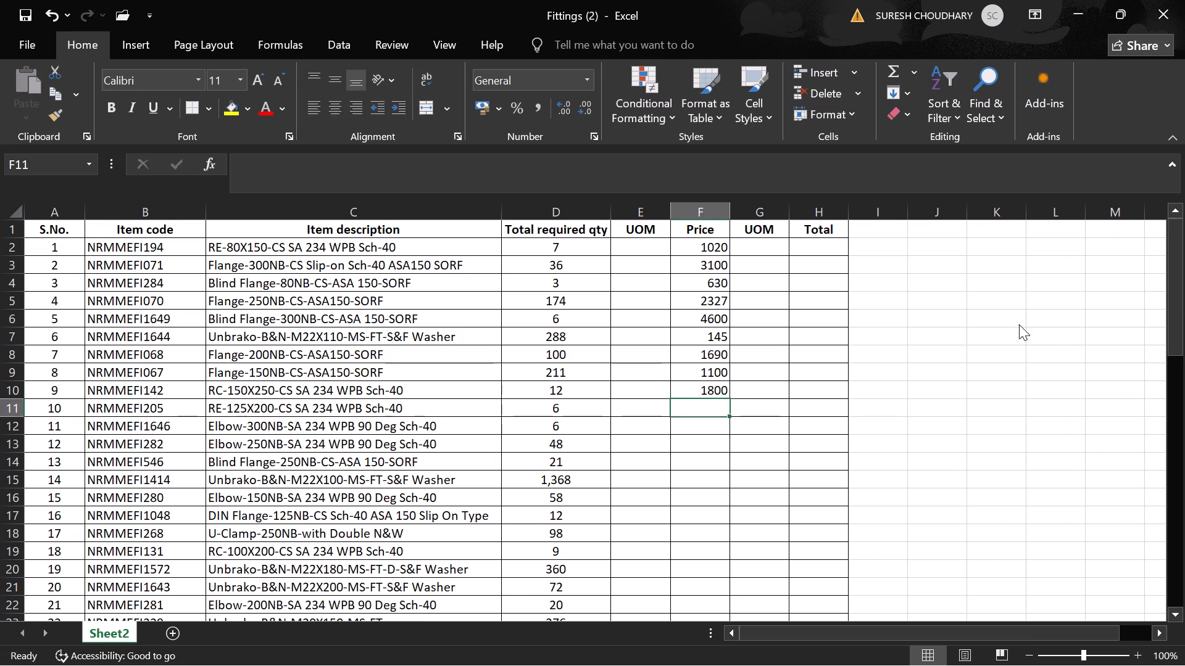
key("alt+Tab")
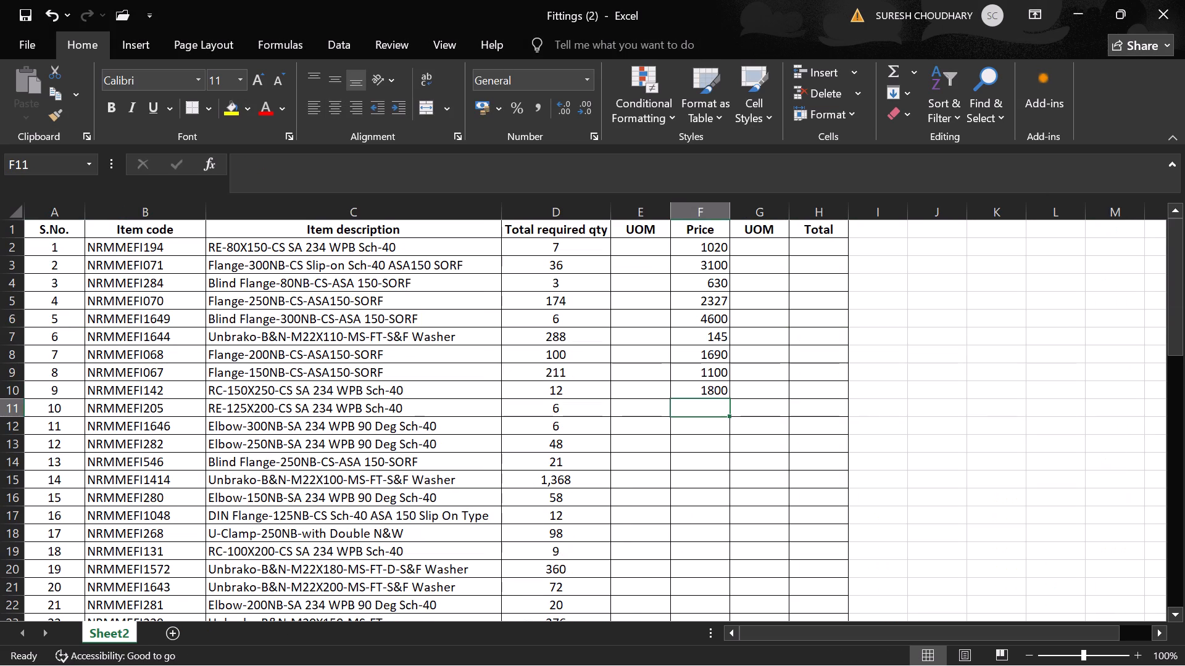
key("alt+Tab")
scroll(894, 363, "up", 1)
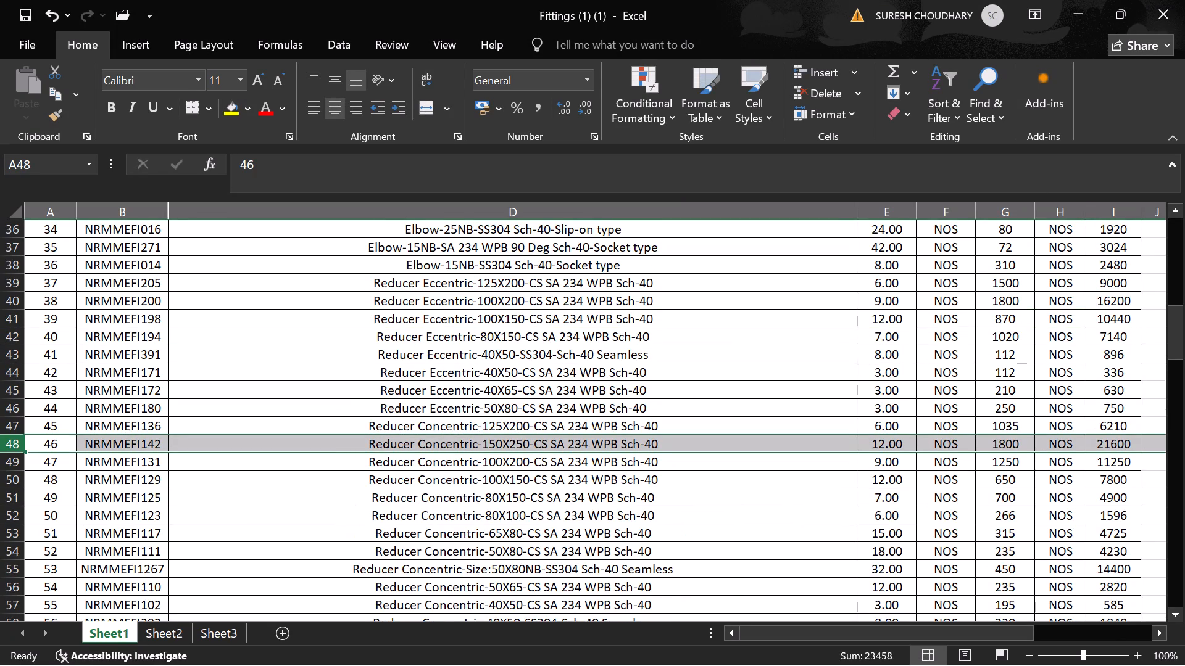
left_click(4, 281)
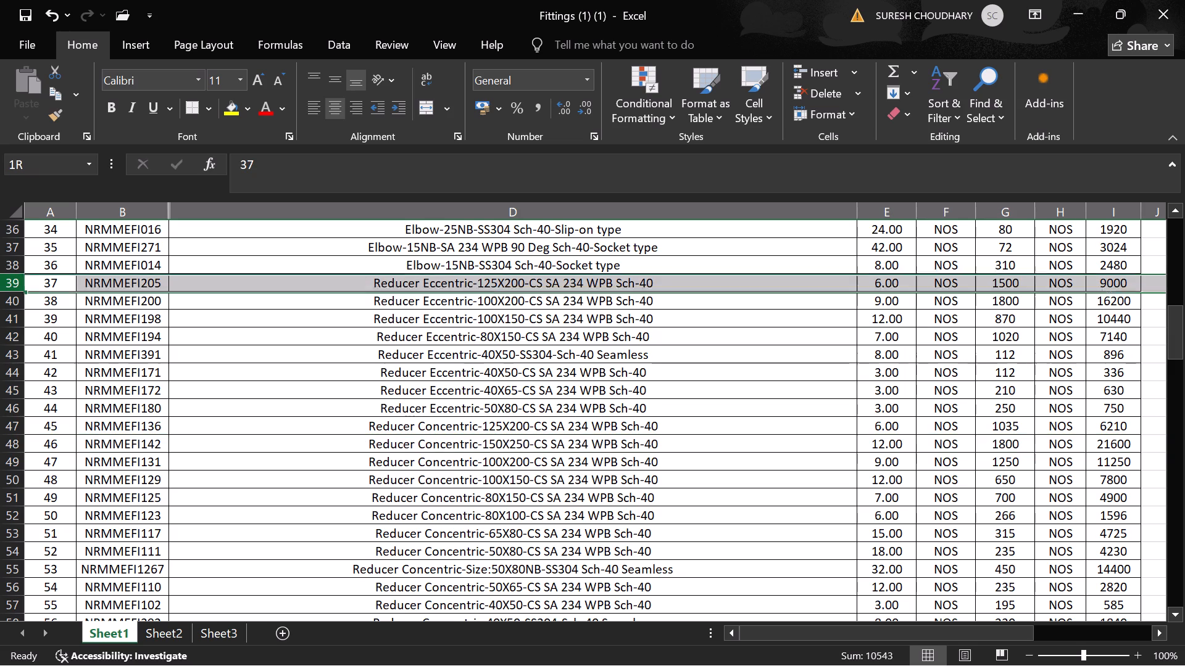
key("alt+Tab")
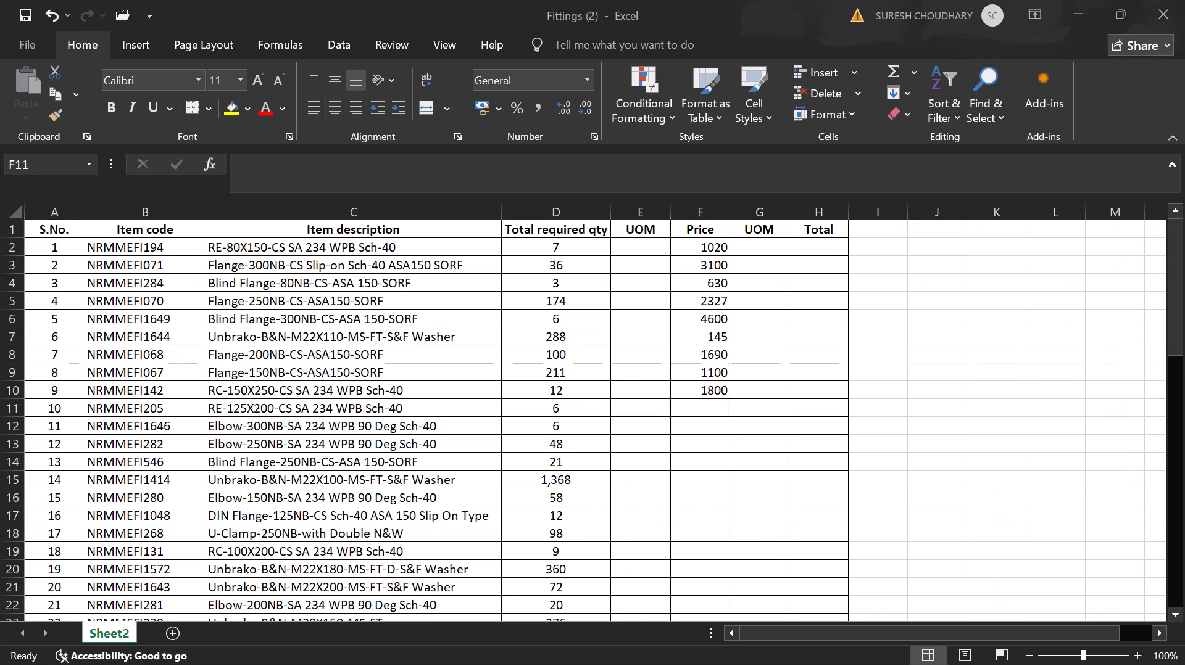
key("alt+Tab")
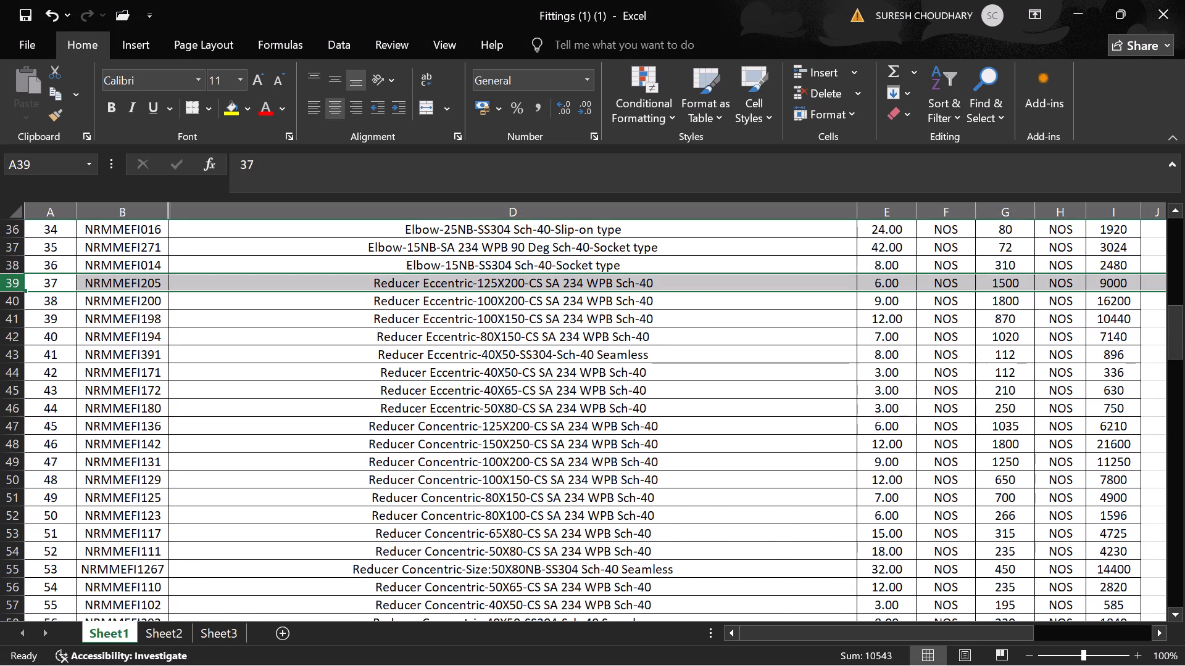
key("alt+Tab")
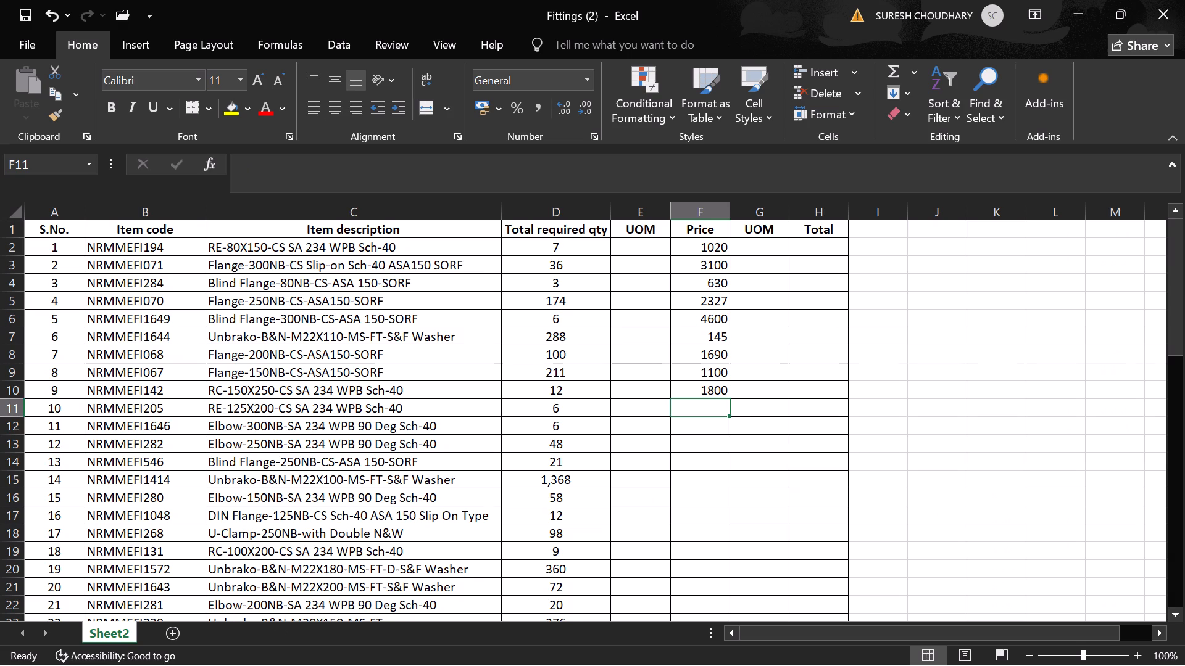
key("alt+Tab")
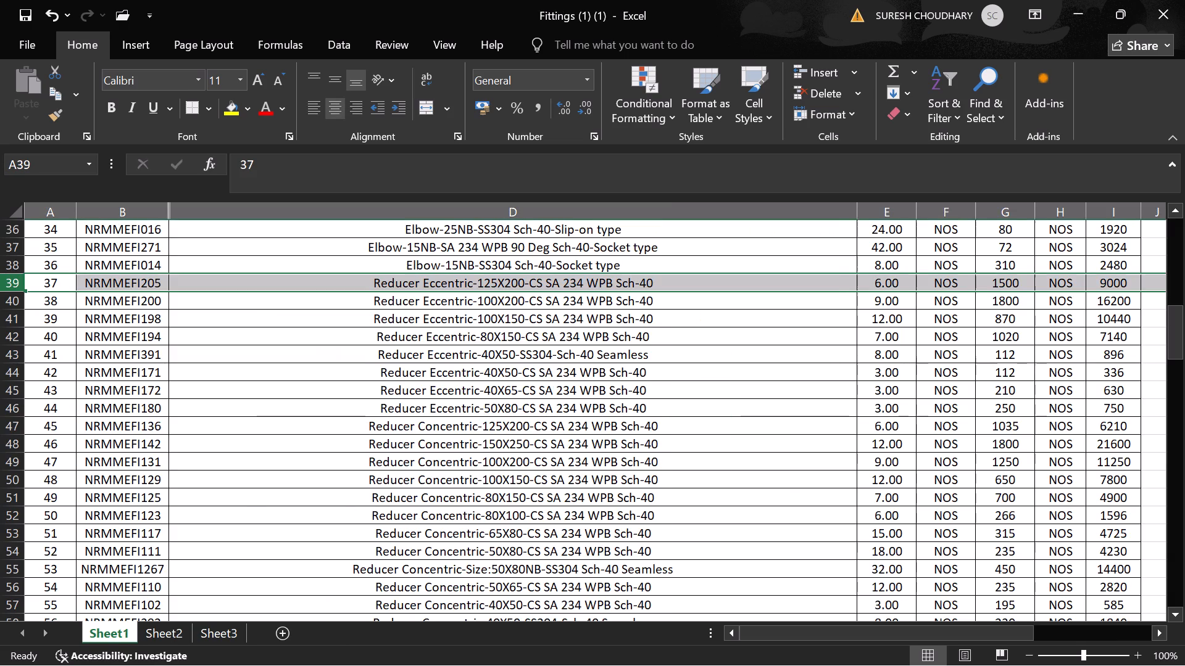
key("alt+Tab")
type("1500")
key("Return")
Find Elbow-300NB (NRMMEFI1646) in Sheet1 of Fittings (1) (1) and enter its price 5200 in the Fittings (2) workbook.
key("alt+Tab")
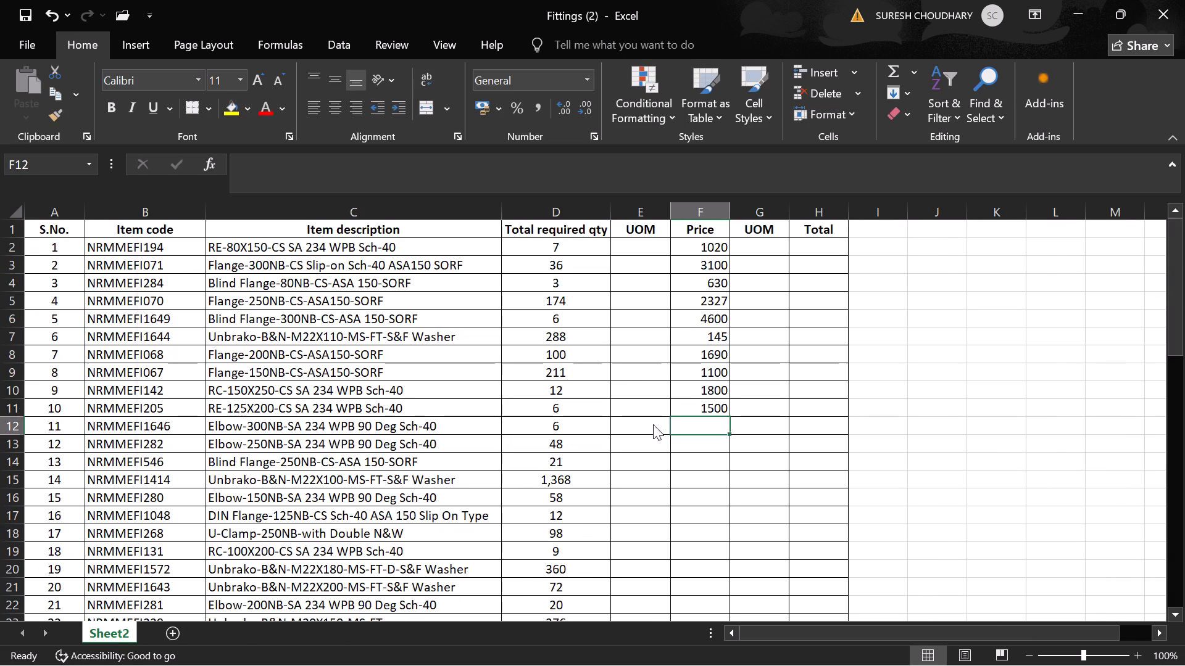
scroll(504, 428, "up", 2)
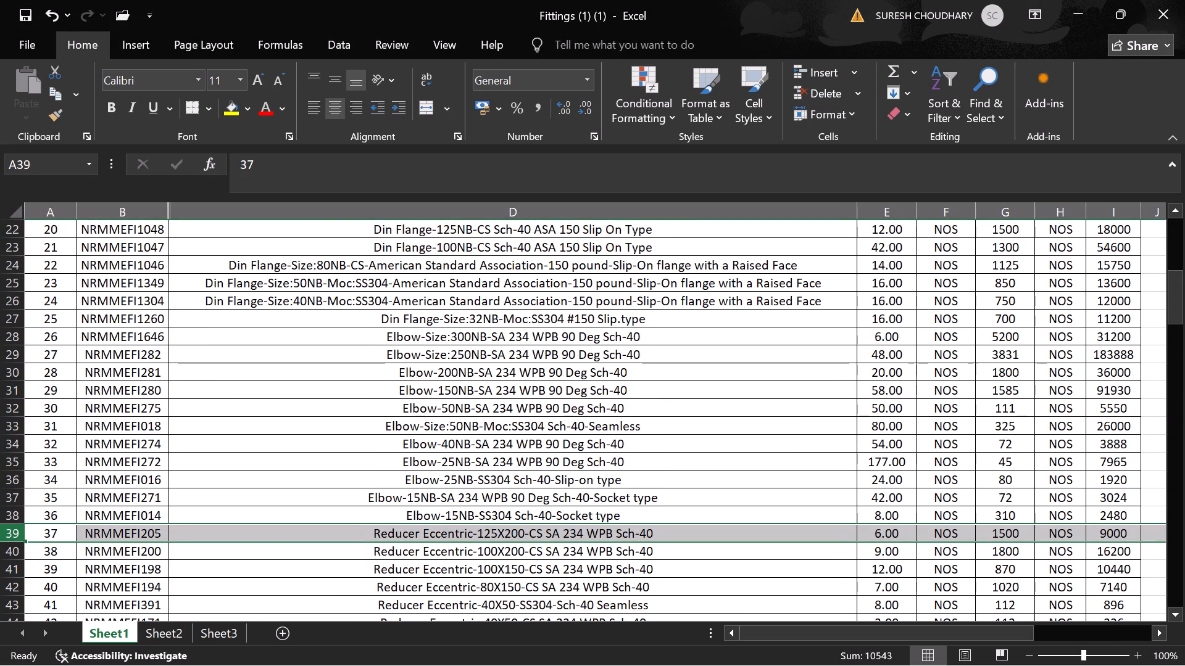
left_click(705, 340)
key("alt+Tab")
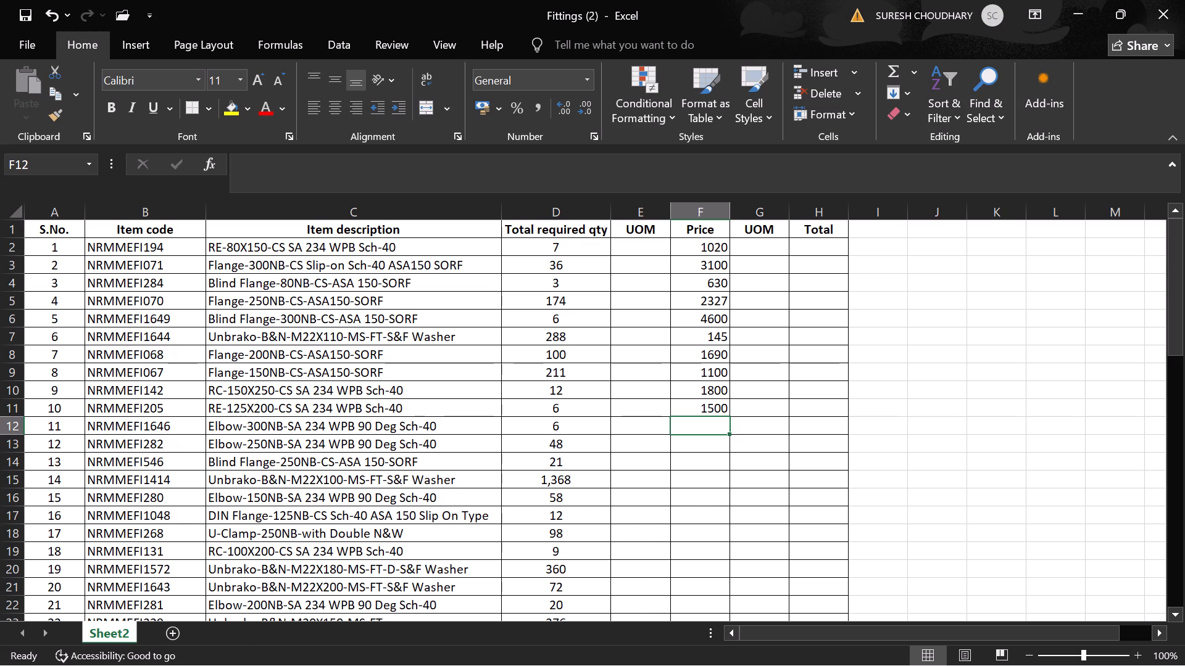
key("alt+Tab")
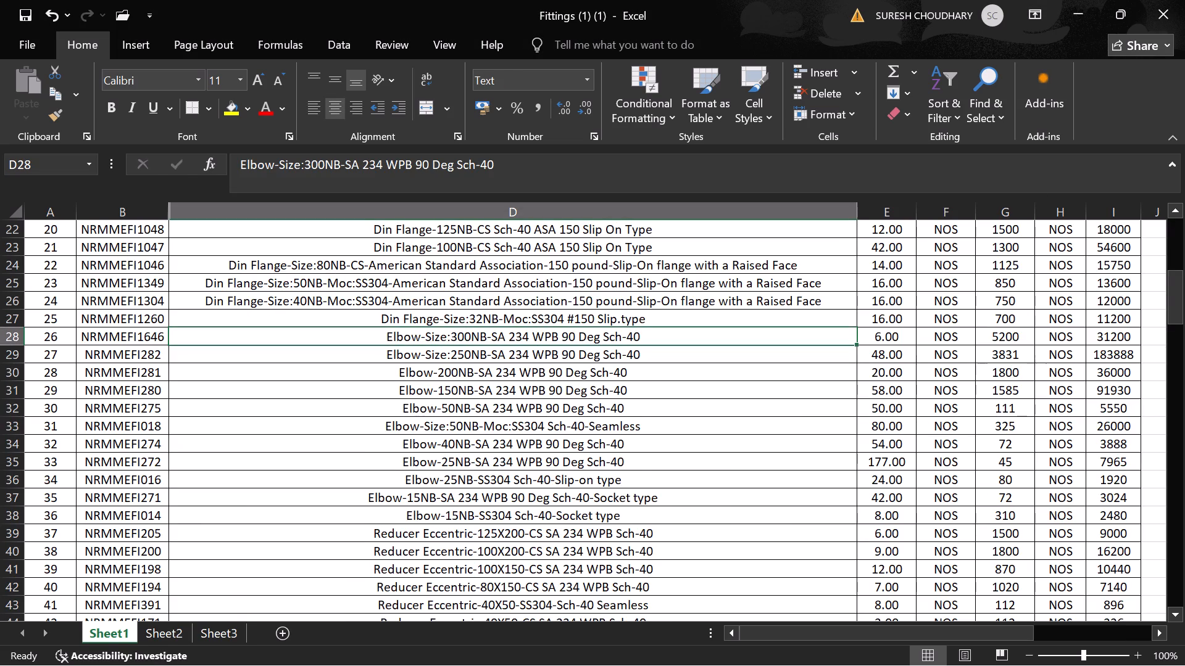
left_click(12, 339)
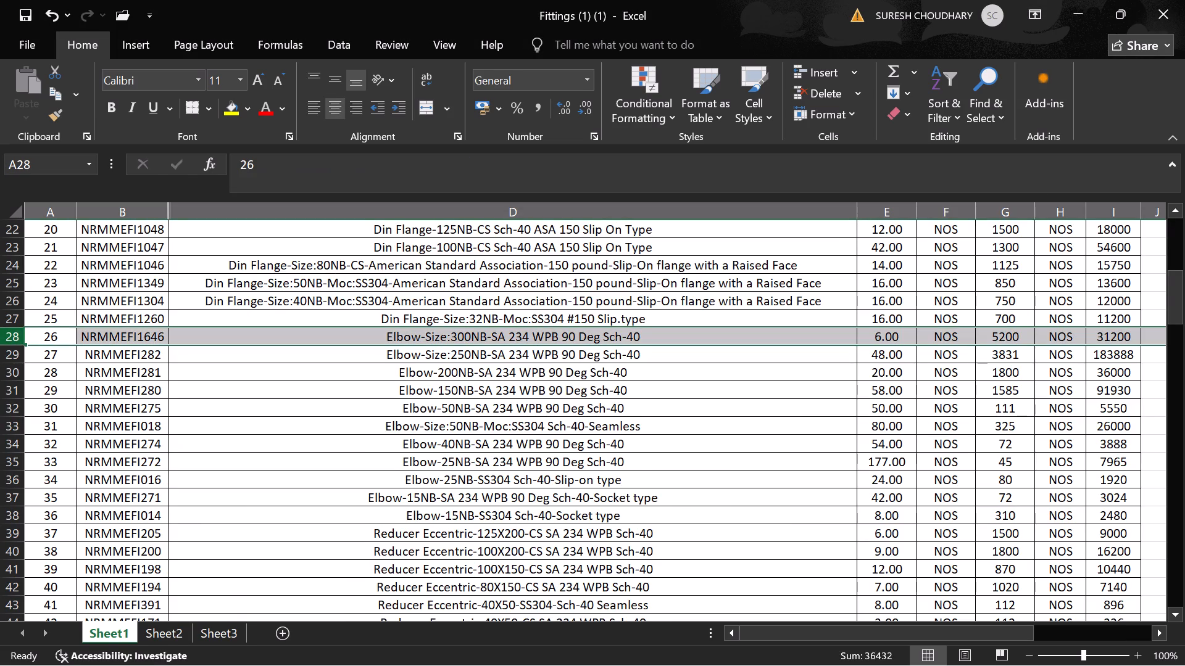
key("alt+Tab")
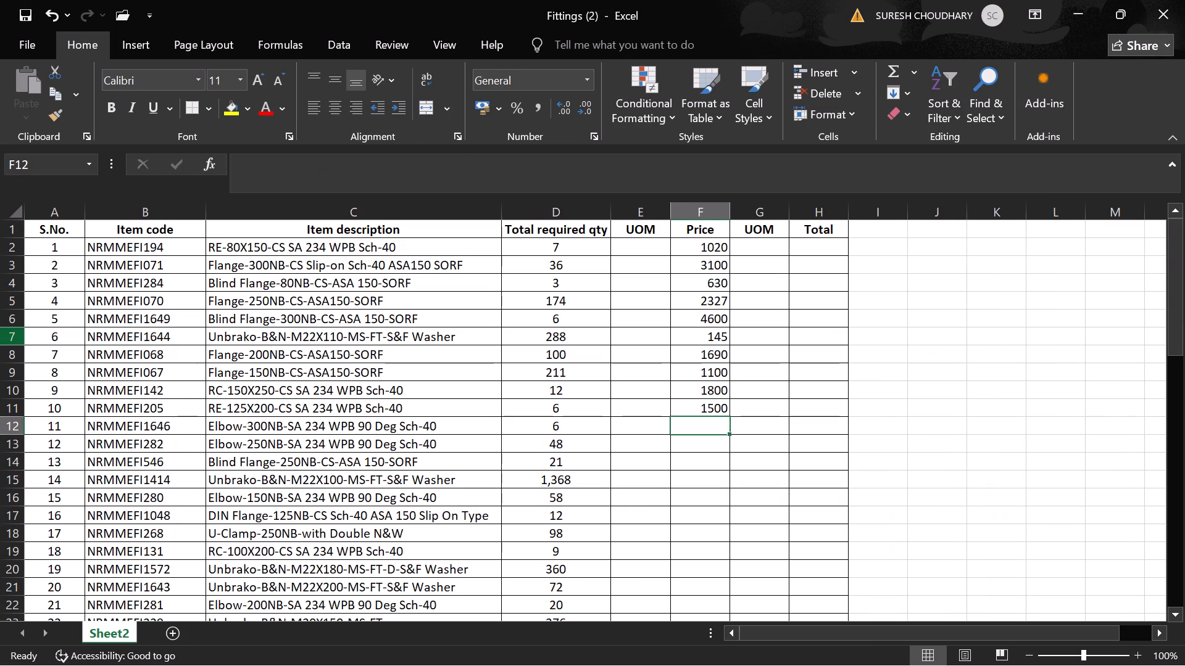
type("5200")
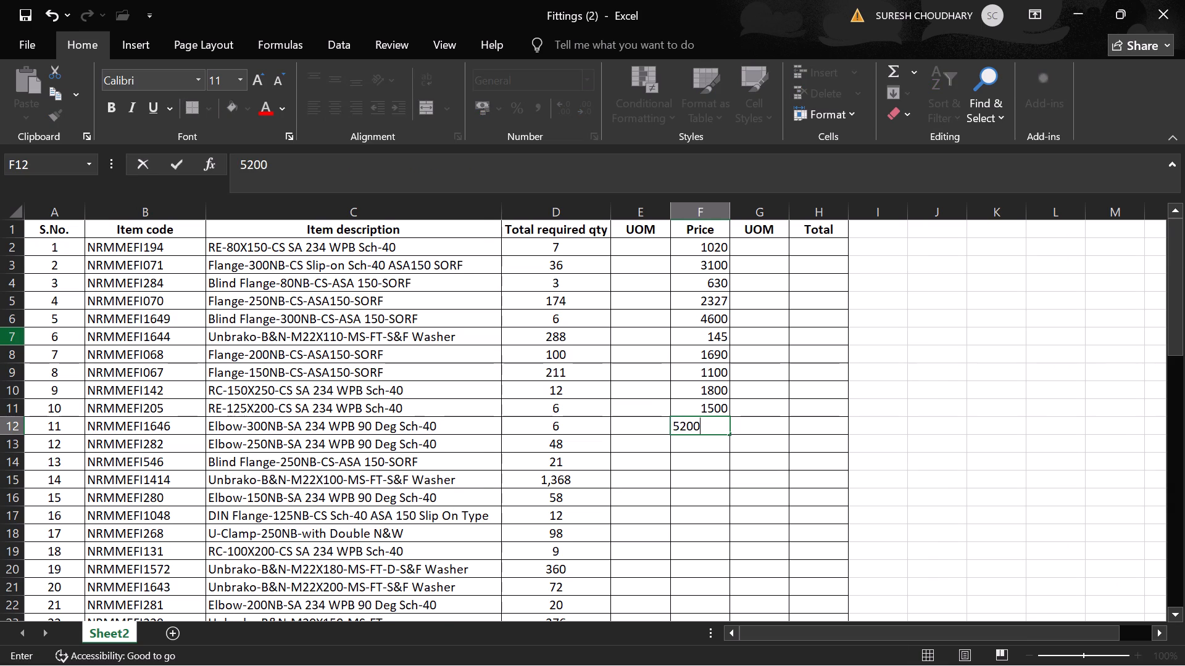
key("Return")
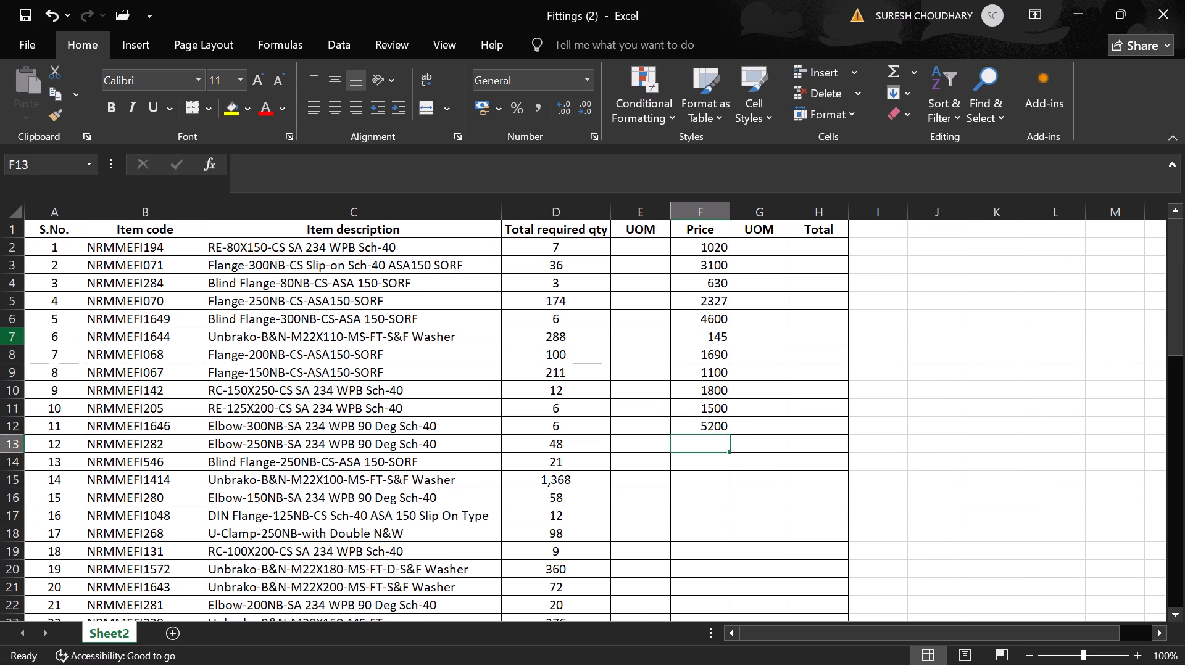
Check Elbow-250NB (NRMMEFI282) in Fittings (1) (1) and enter its price 3831 in the Fittings (2) workbook.
key("alt+Tab")
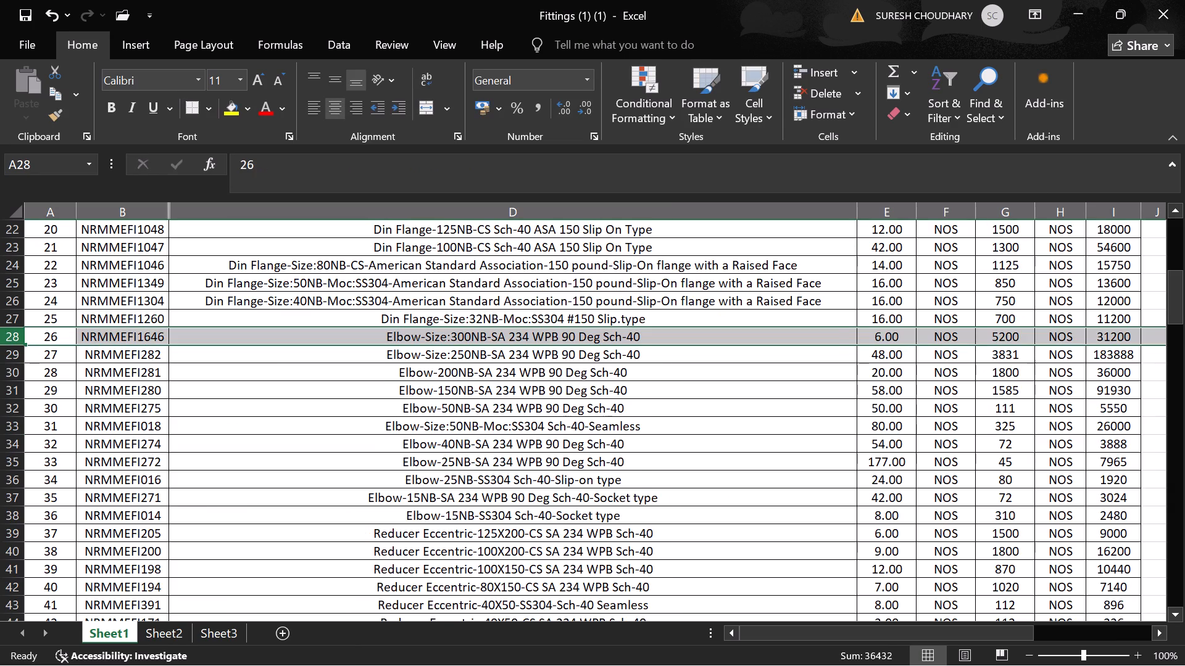
key("alt+Tab")
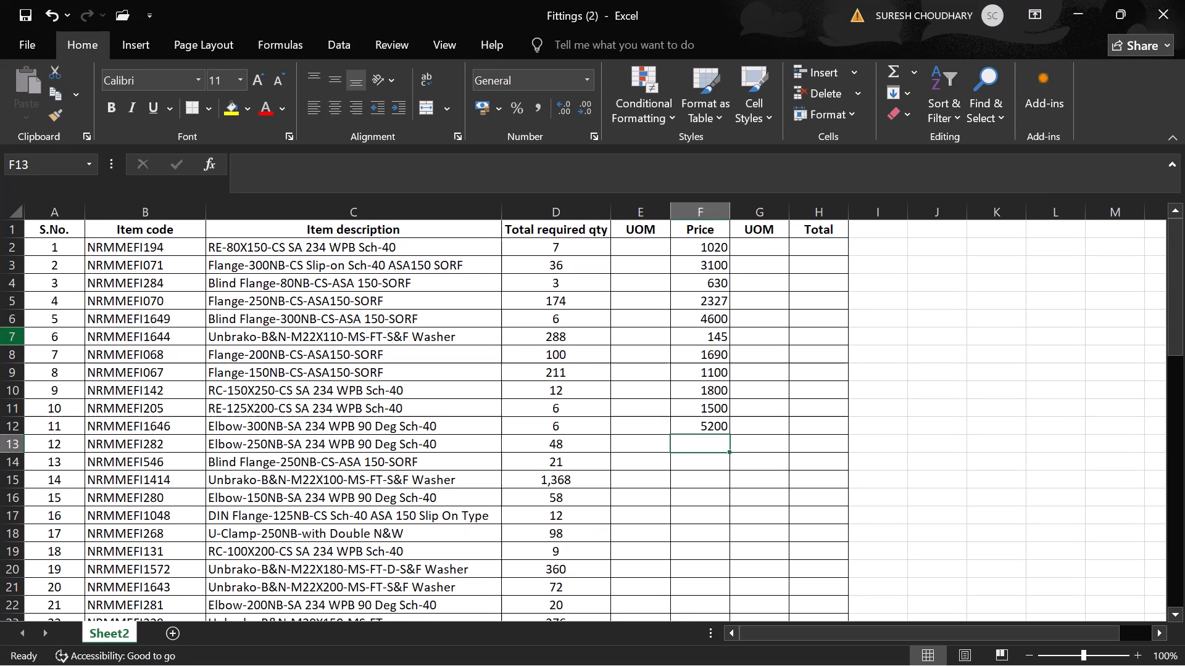
key("alt+Tab")
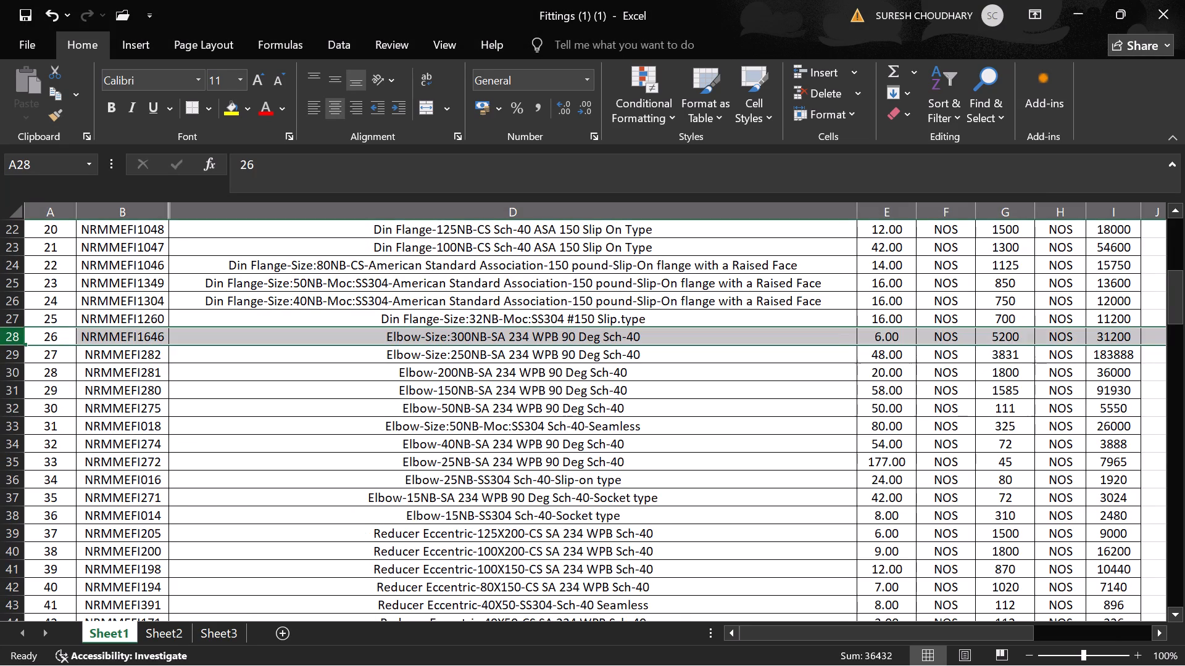
key("alt+Tab")
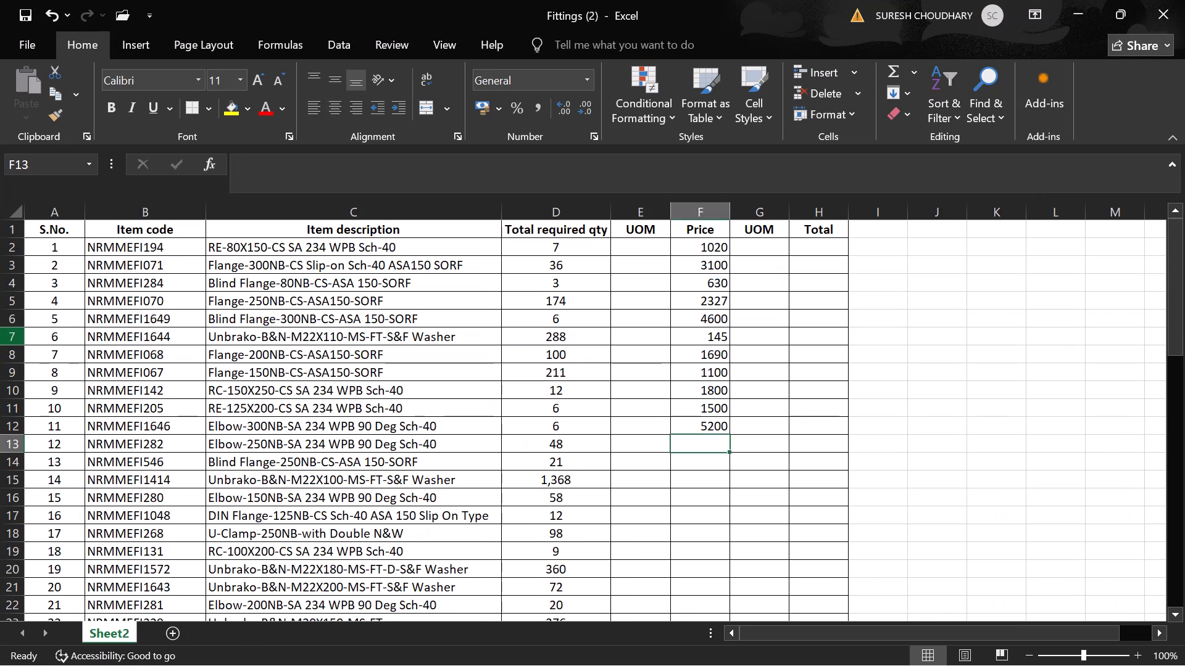
type("3831")
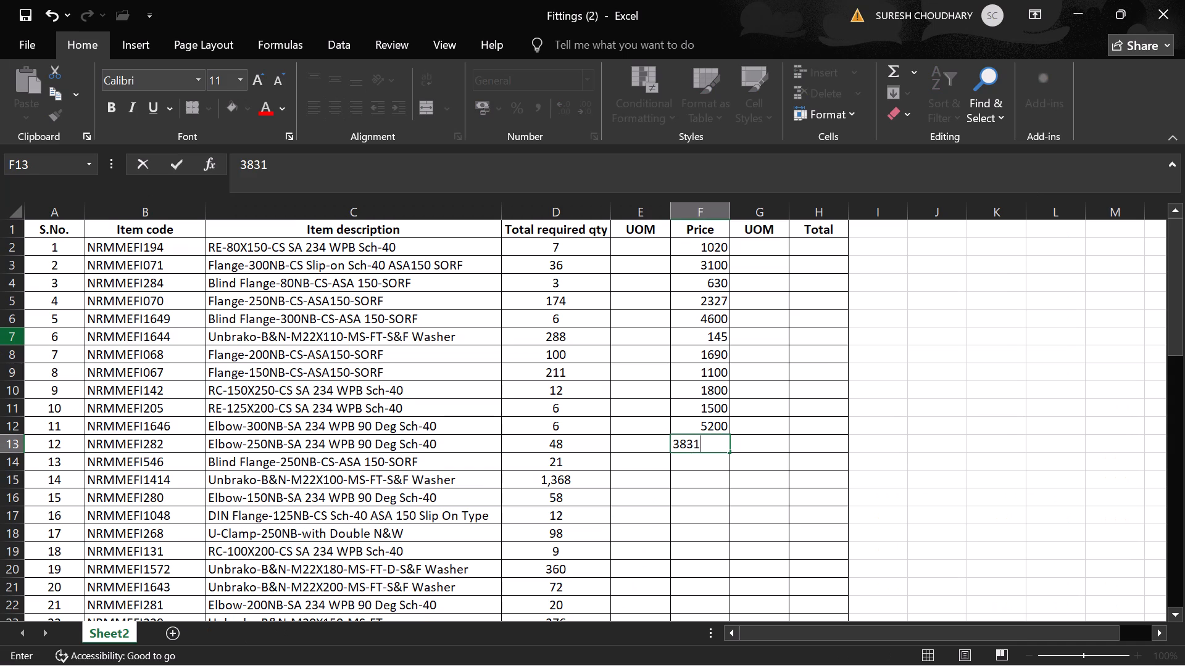
key("Return")
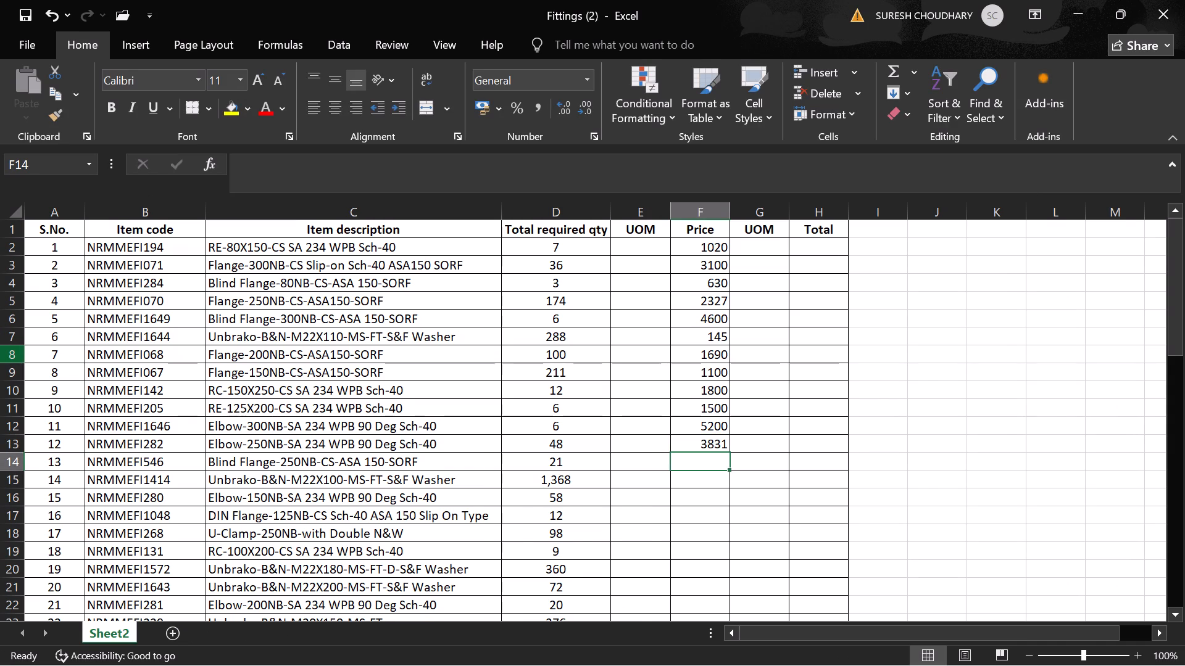
Find Blind Flange-250NB (NRMMEFI546) in Sheet1 of Fittings (1) (1) and enter its price 2992 in the Fittings (2) workbook.
key("alt+Tab")
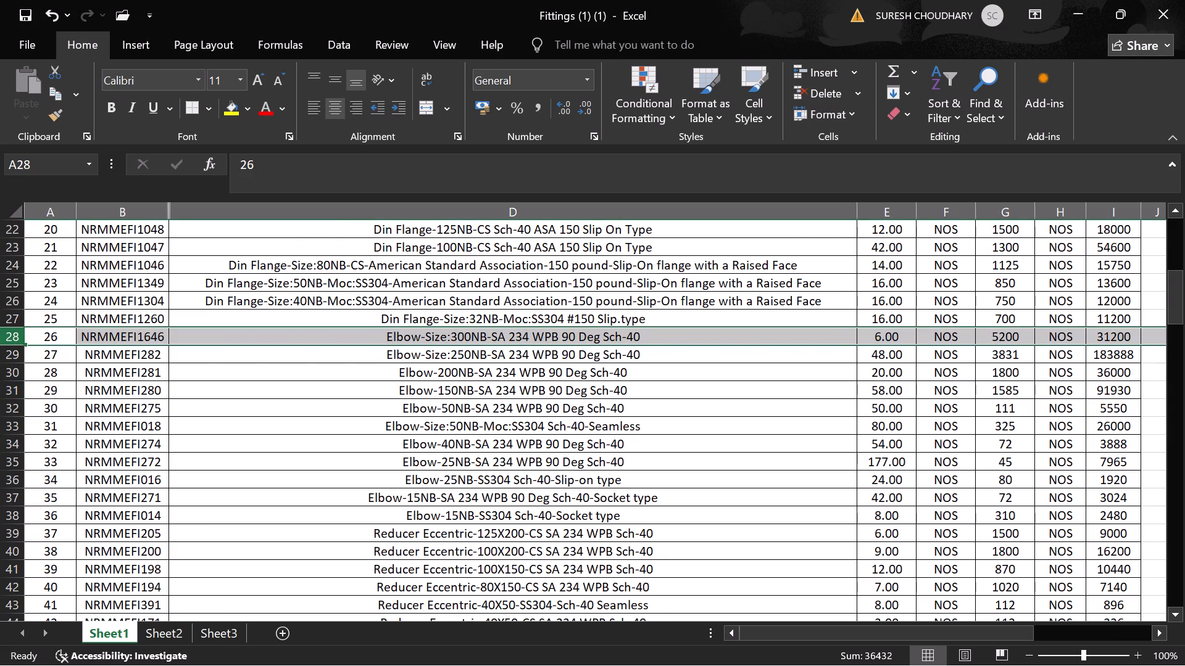
scroll(422, 414, "up", 1)
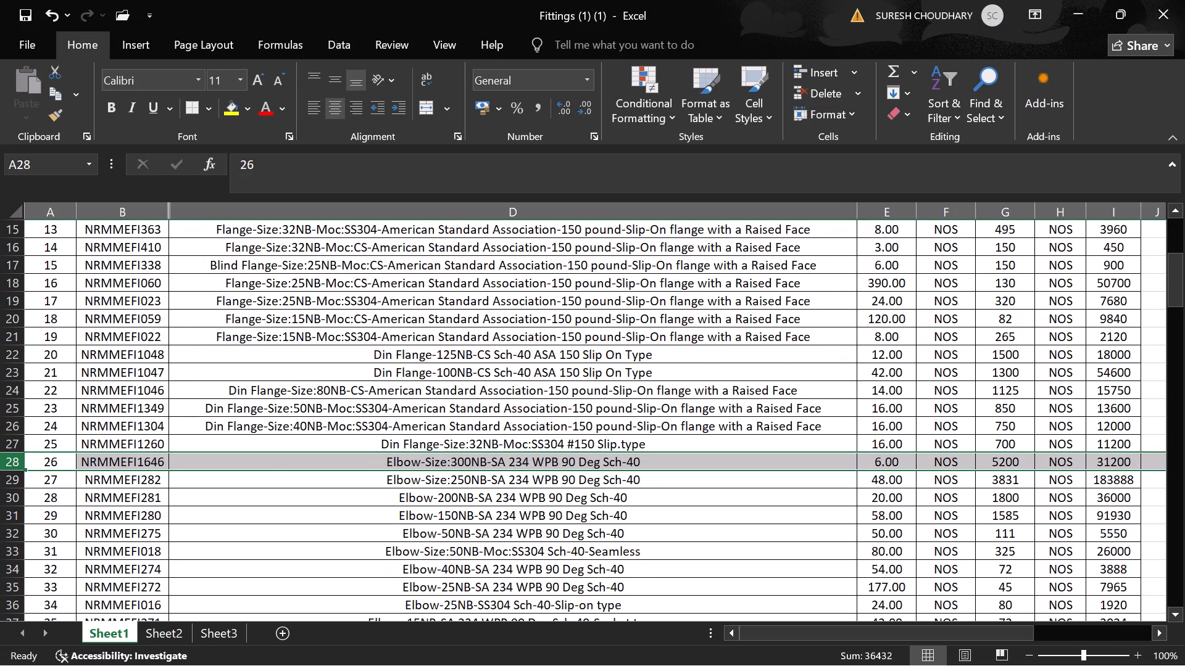
scroll(422, 414, "up", 1)
key("alt+Tab")
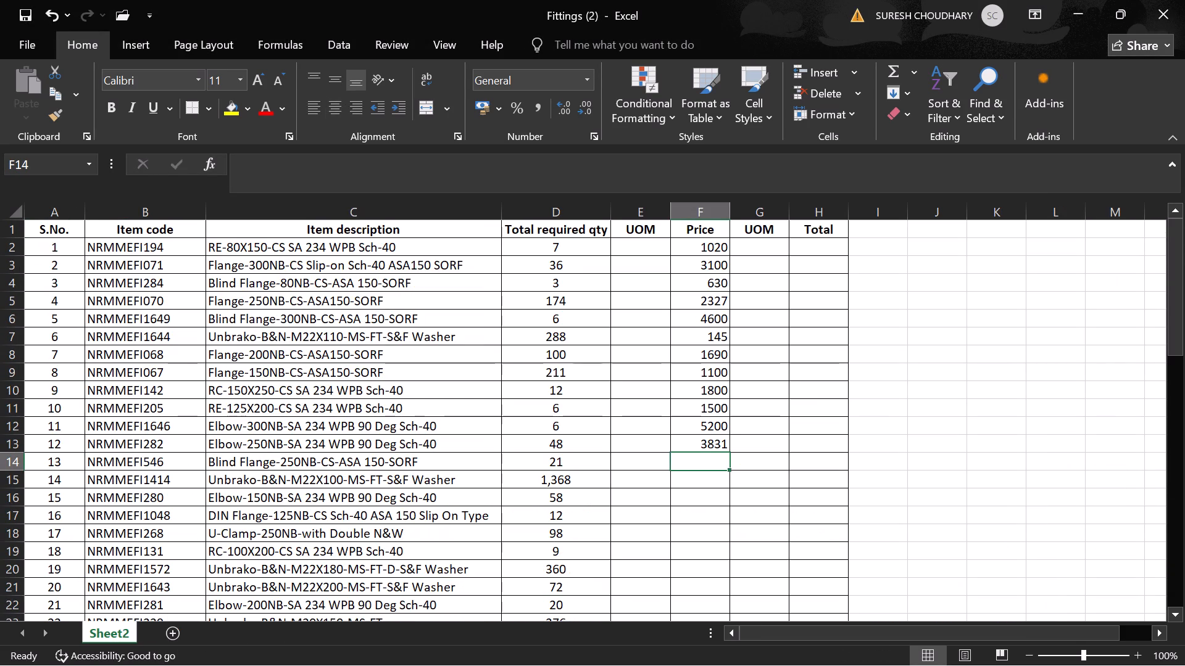
key("alt+Tab")
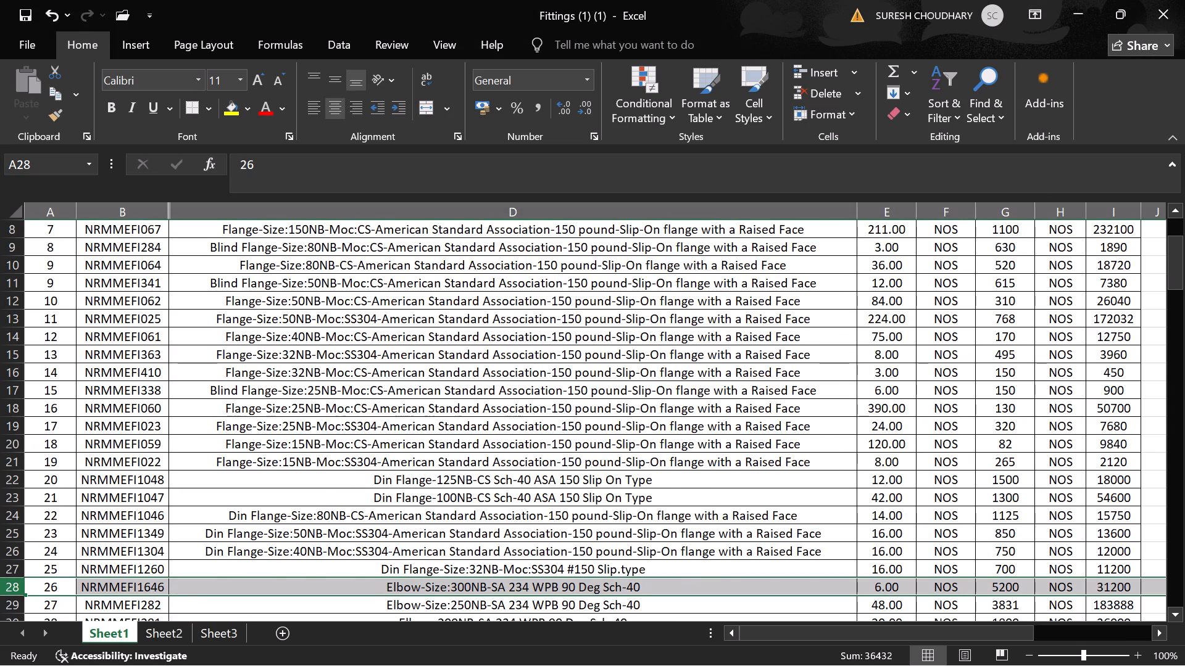
scroll(309, 382, "up", 1)
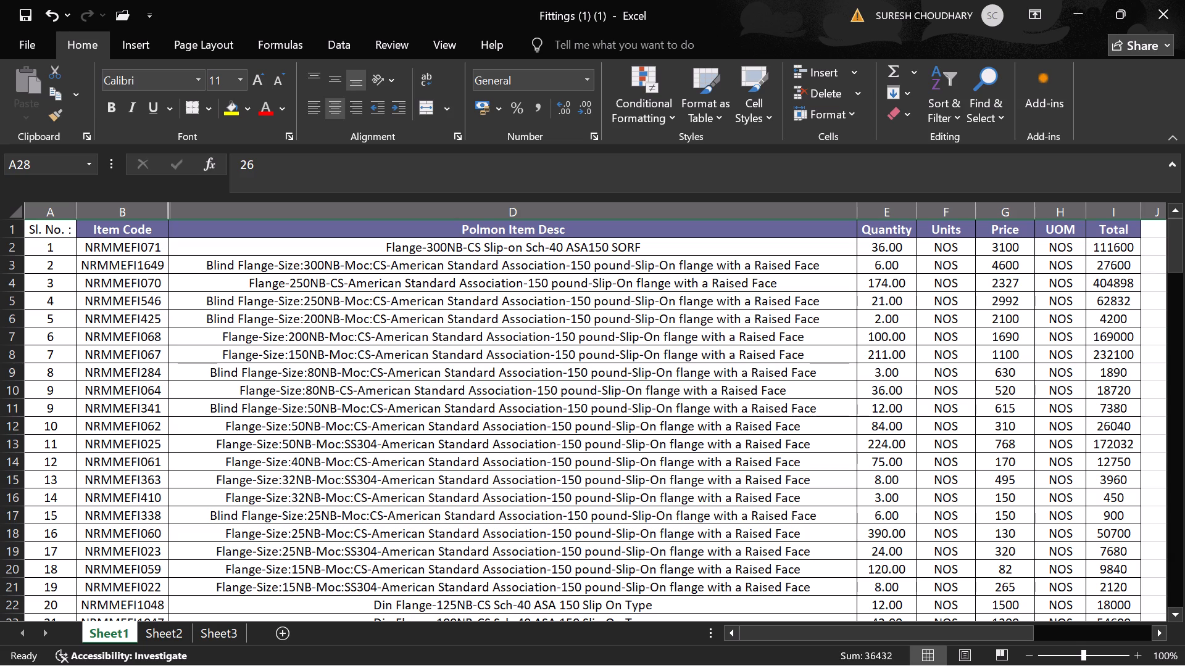
left_click(17, 300)
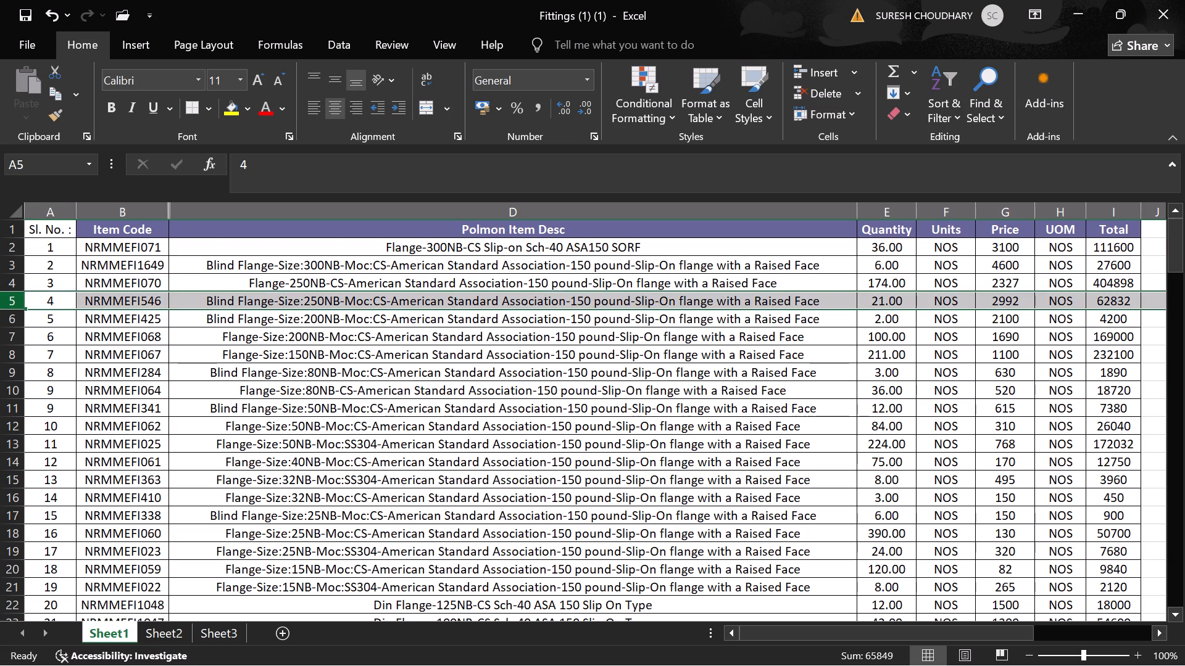
key("alt+Tab")
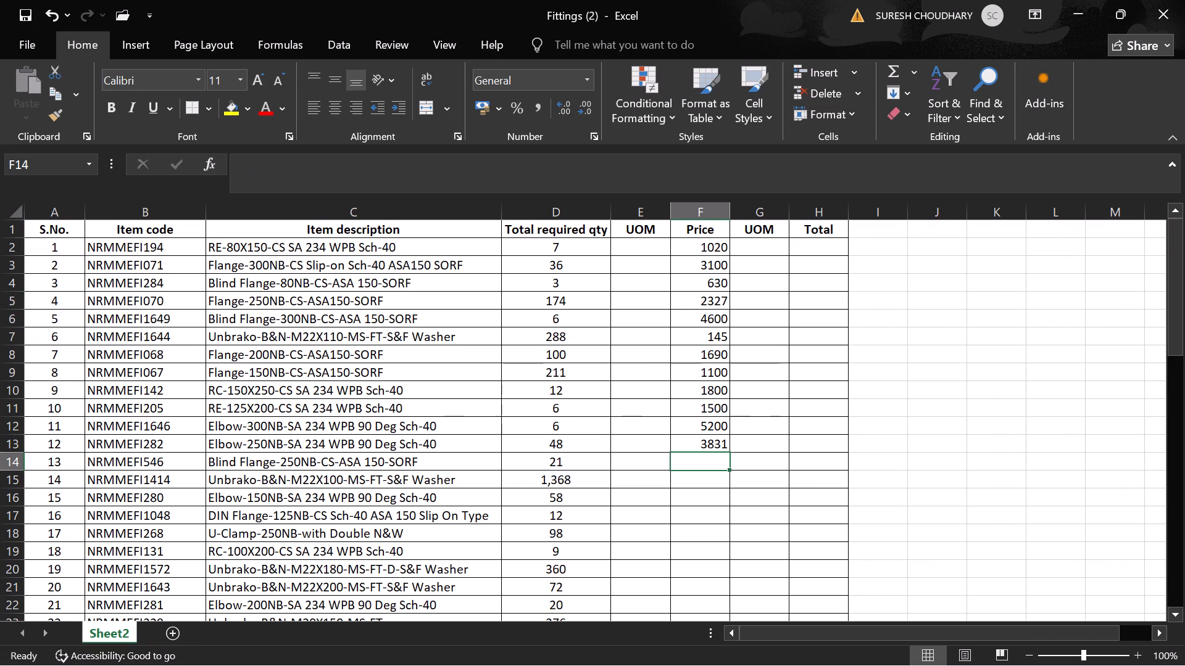
key("alt+Tab")
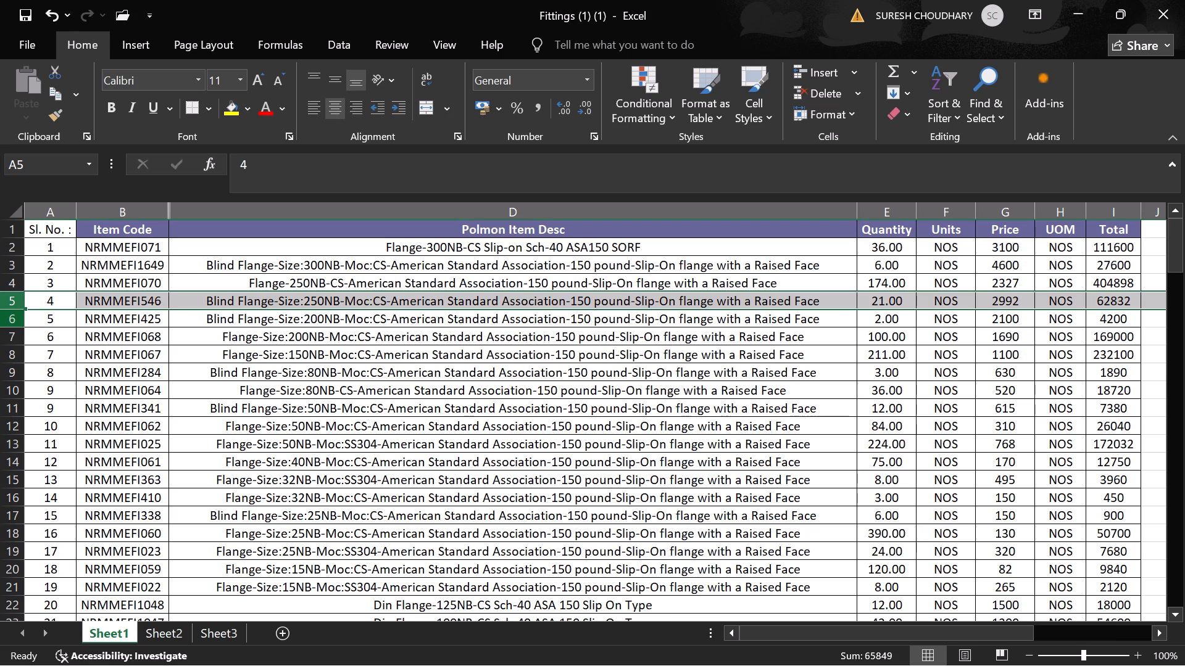
key("alt+Tab")
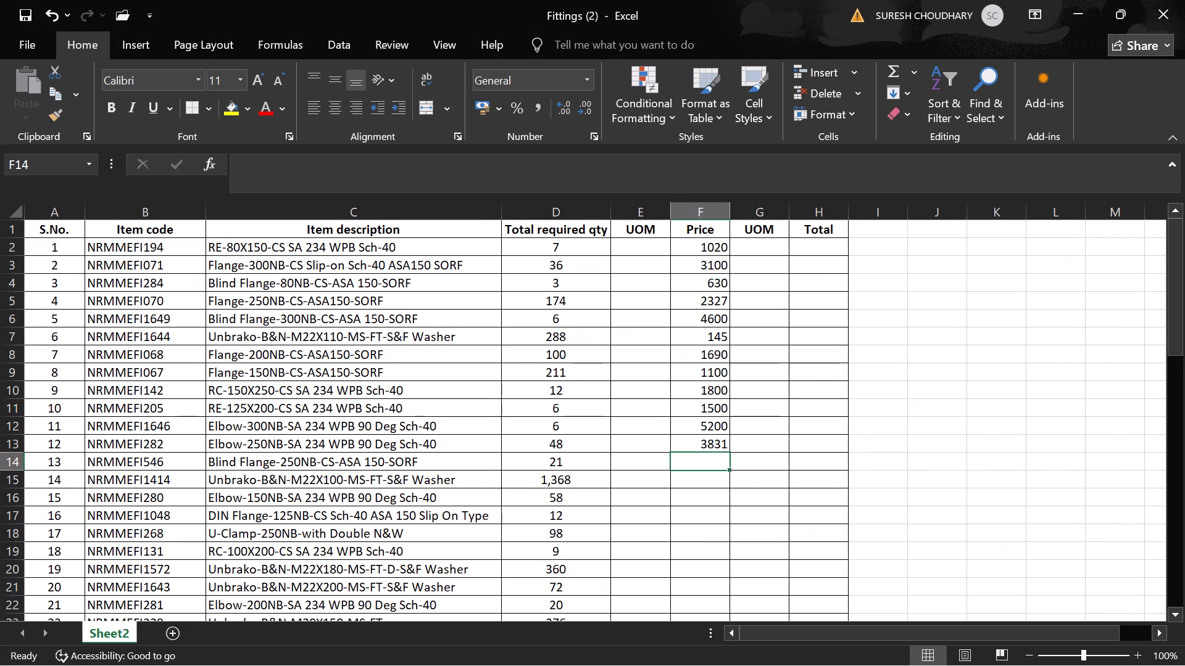
key("alt+Tab")
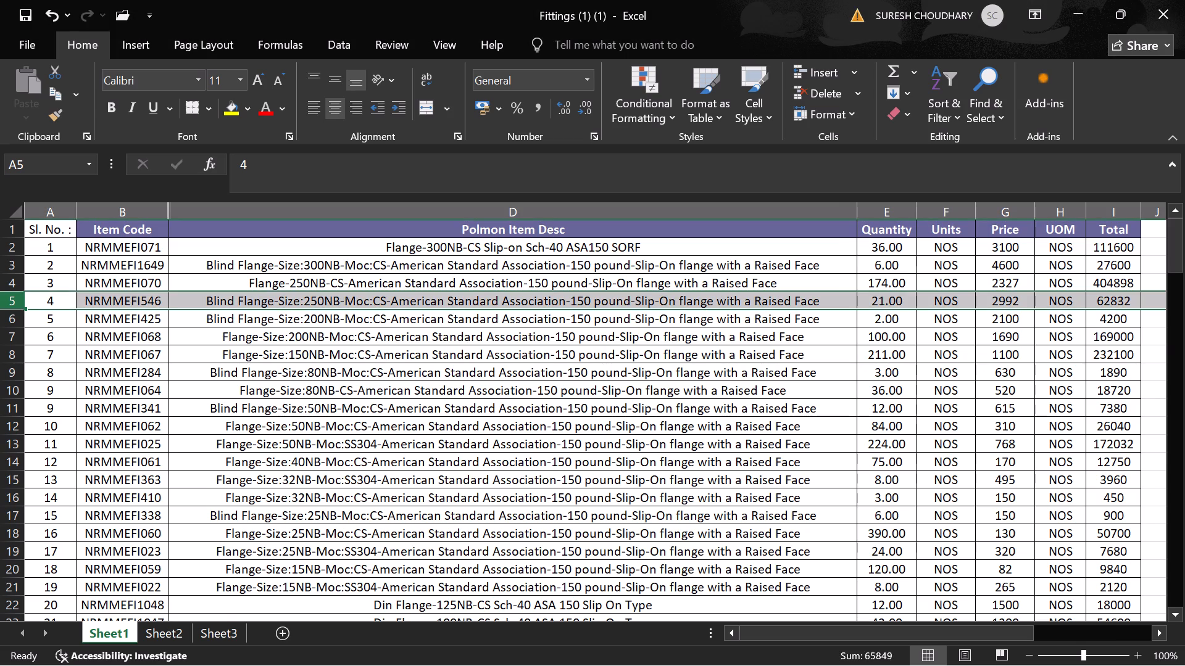
key("alt+Tab")
key("2")
type("992")
key("Return")
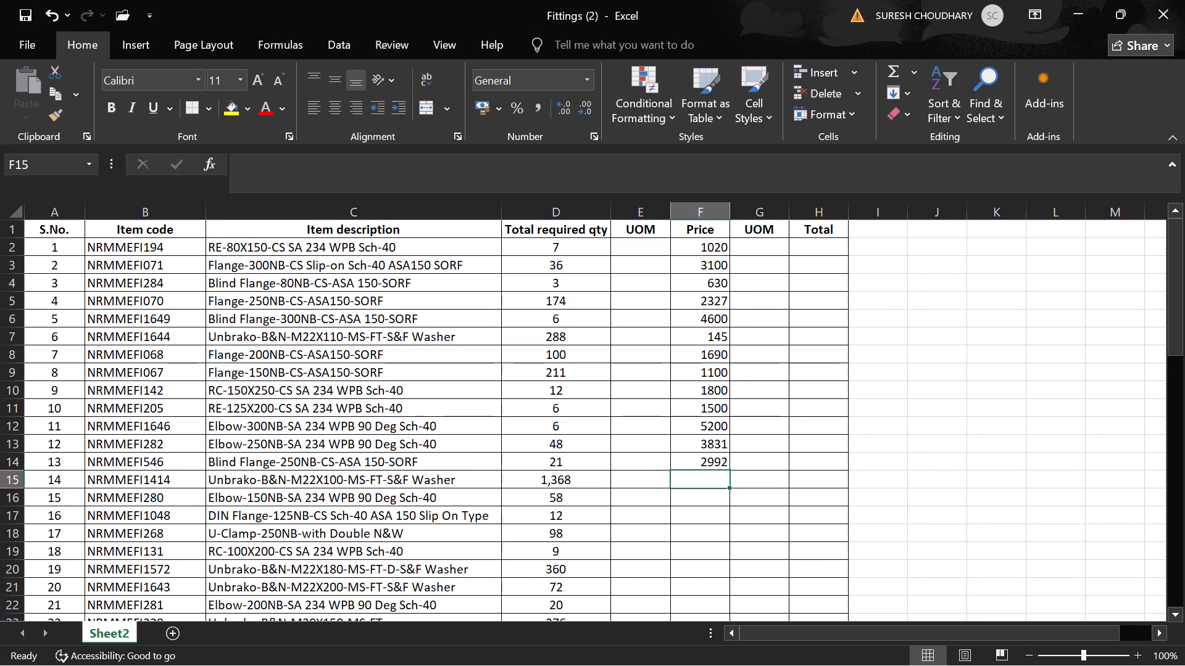
Find Unbrako bolt and nut M22X100 (NRMMEFI1414) in Sheet1 of Fittings (1) (1) and enter its price 131 in the Fittings (2) workbook.
key("alt+Tab")
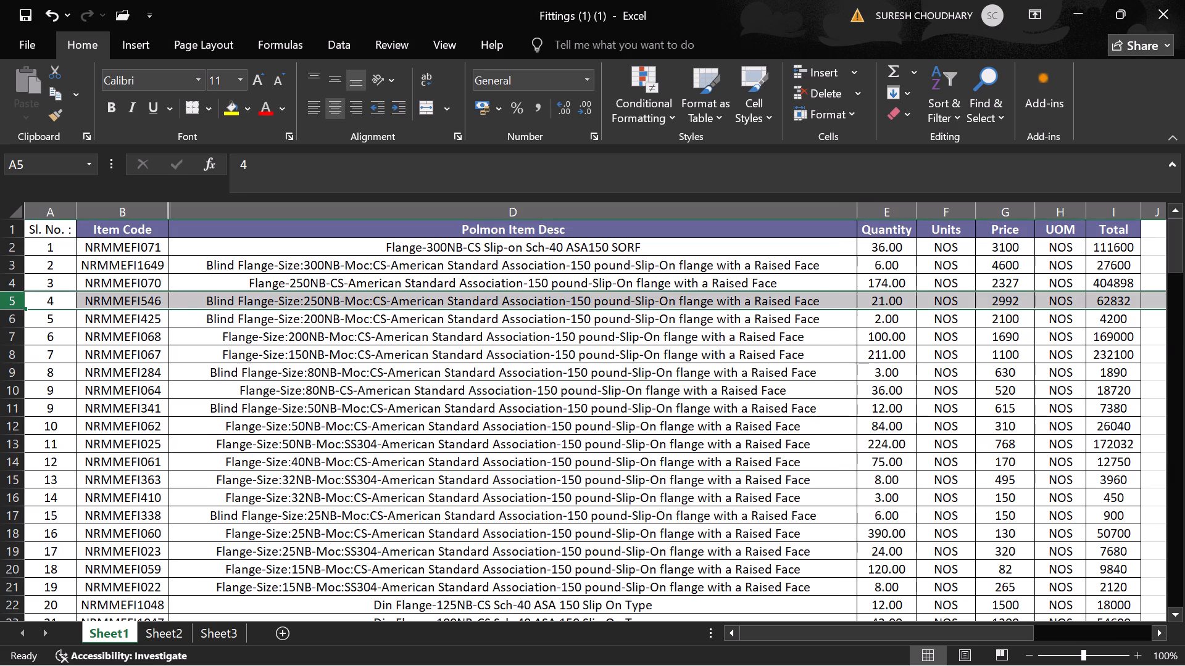
scroll(52, 399, "down", 1)
scroll(196, 408, "down", 4)
scroll(257, 438, "down", 4)
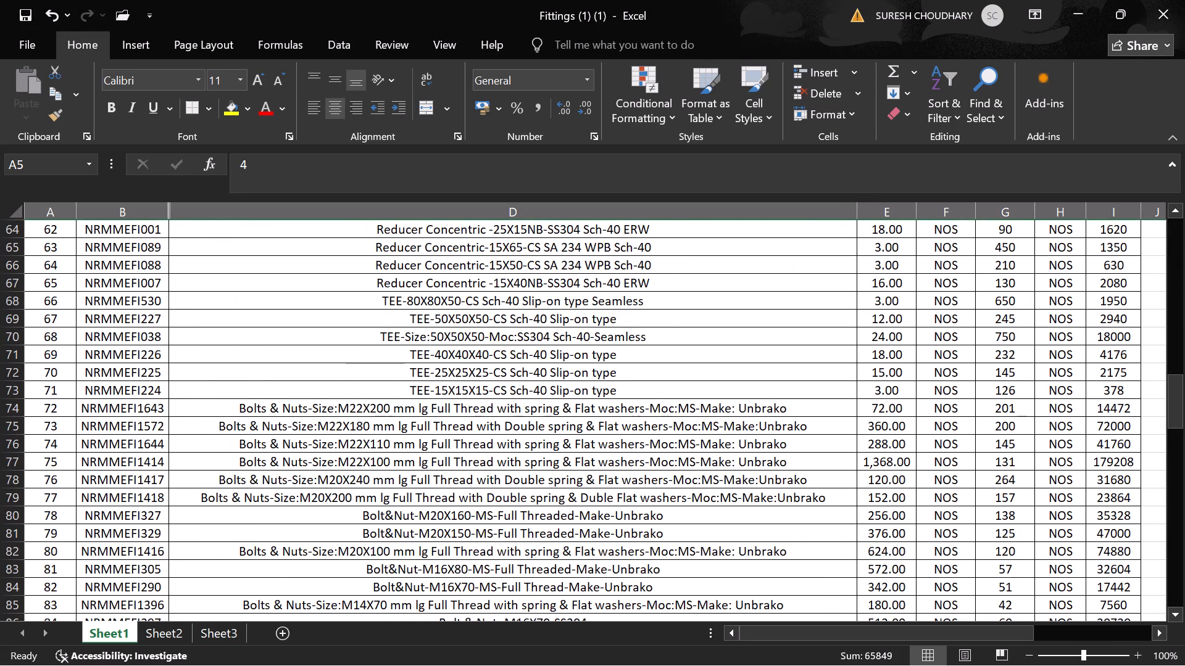
left_click(9, 443)
key("alt+Tab")
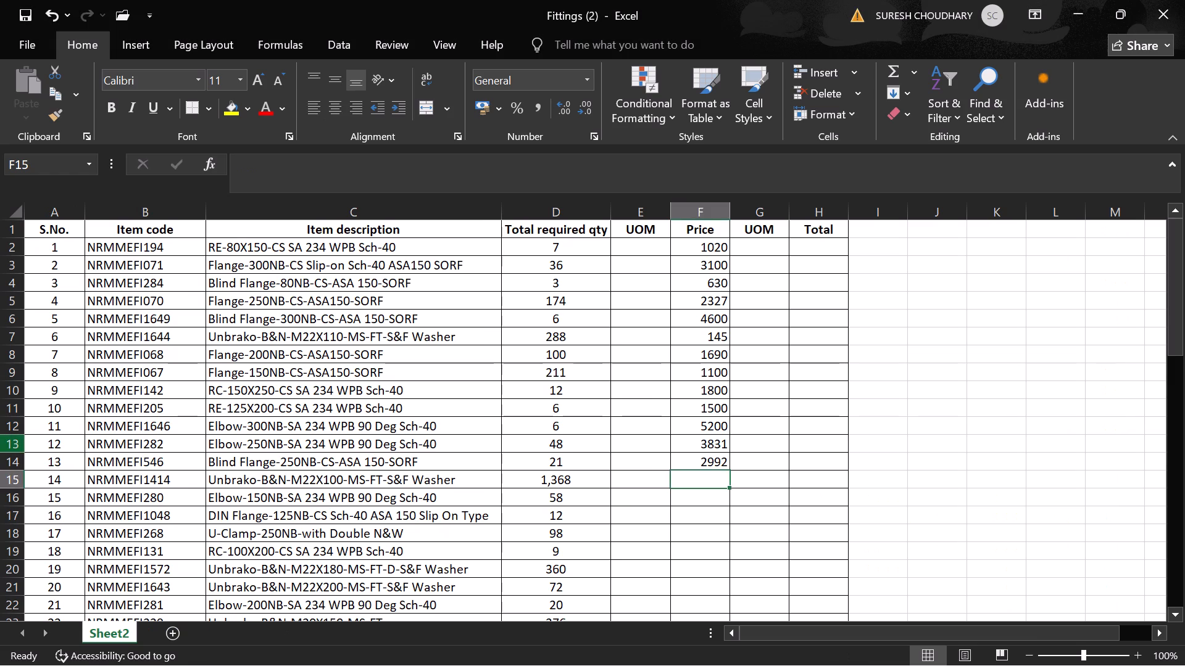
key("alt+Tab")
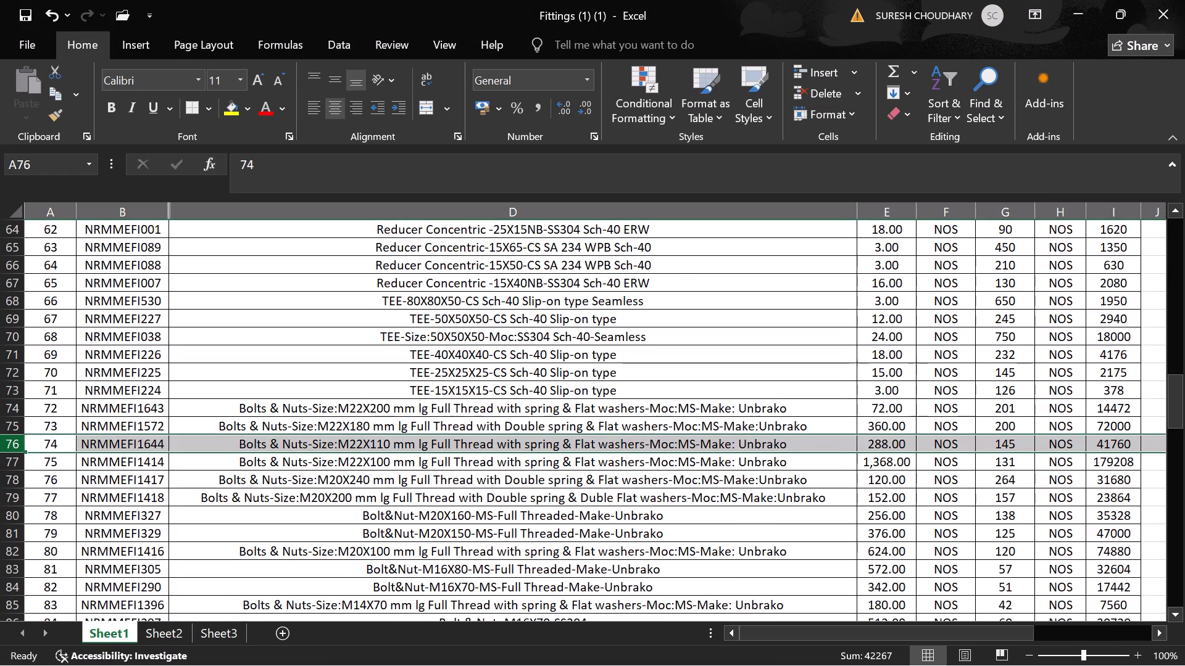
key("alt+Tab")
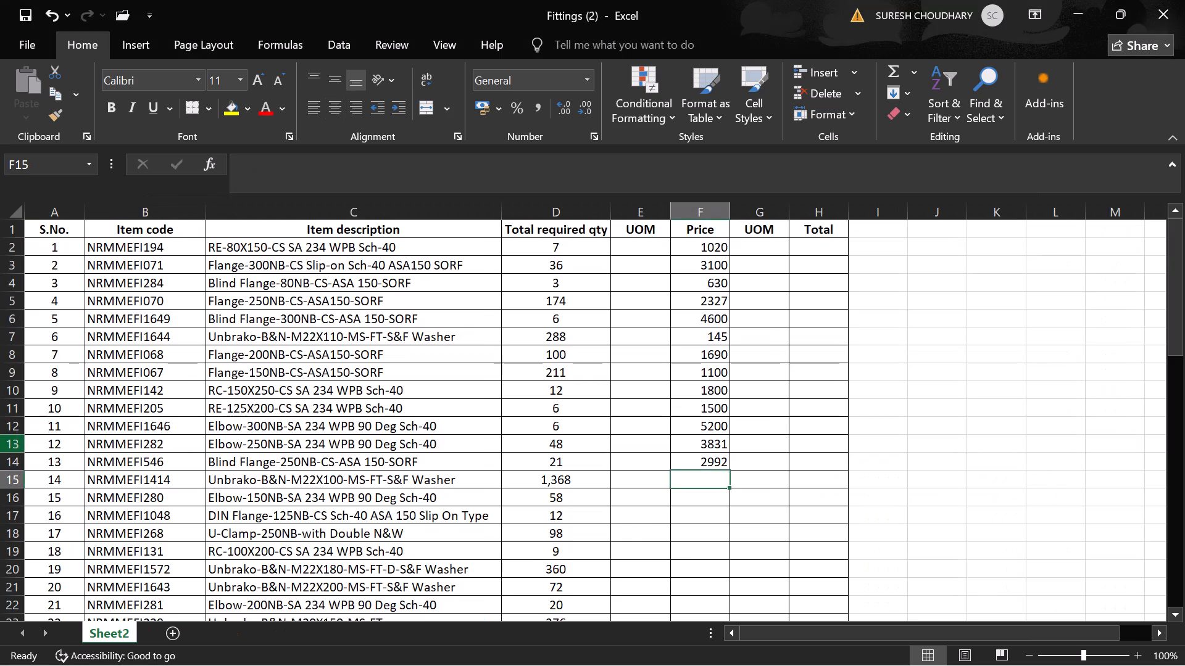
key("alt+Tab")
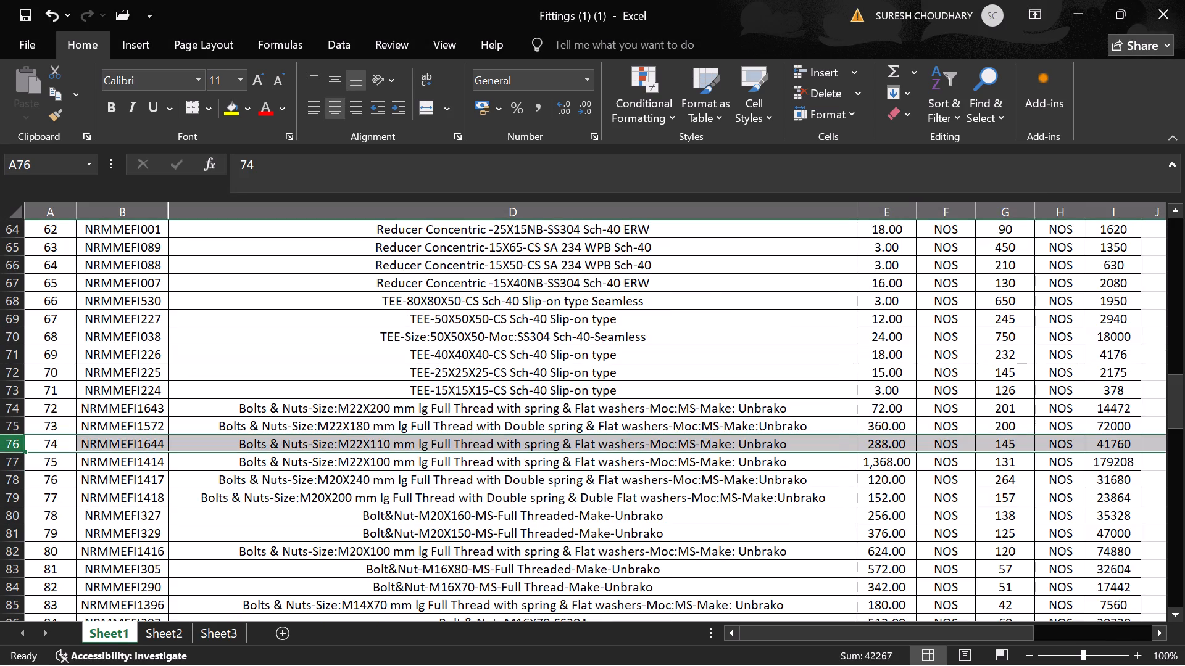
left_click(9, 463)
key("alt+Tab")
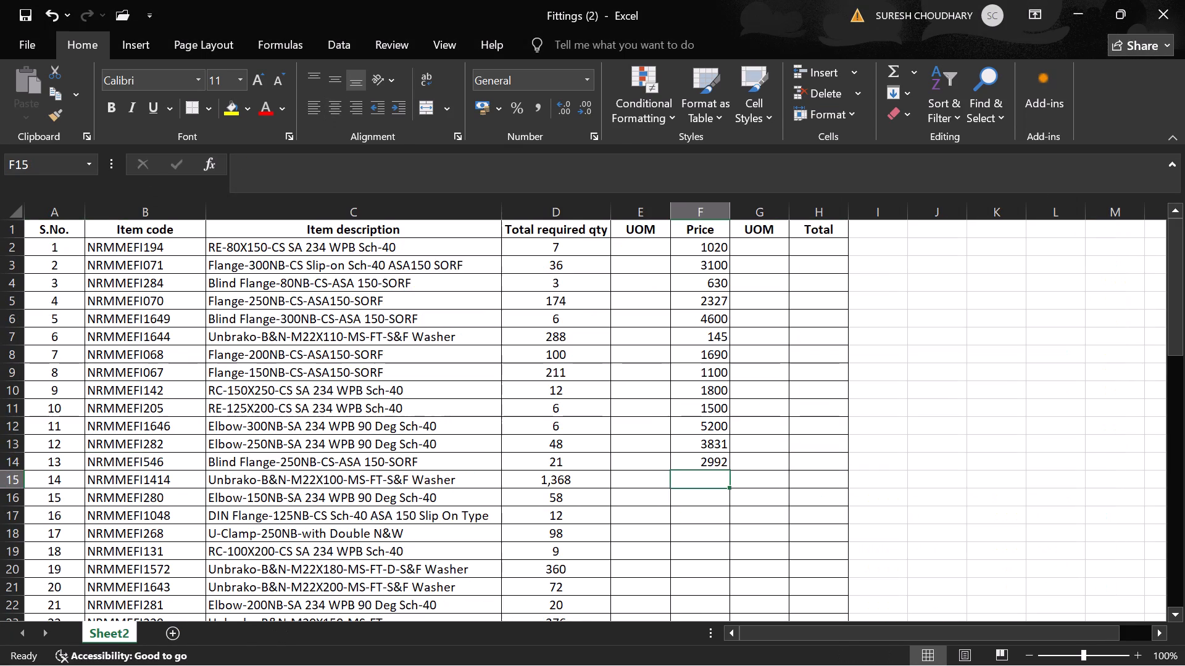
key("alt+Tab")
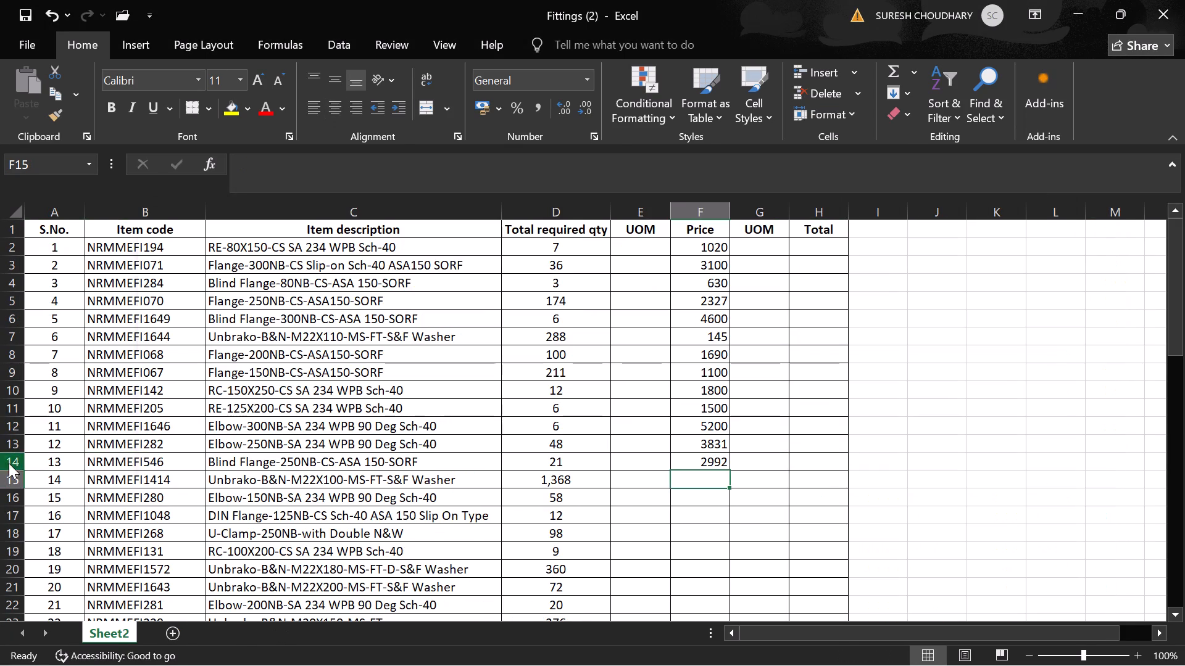
key("alt+Tab")
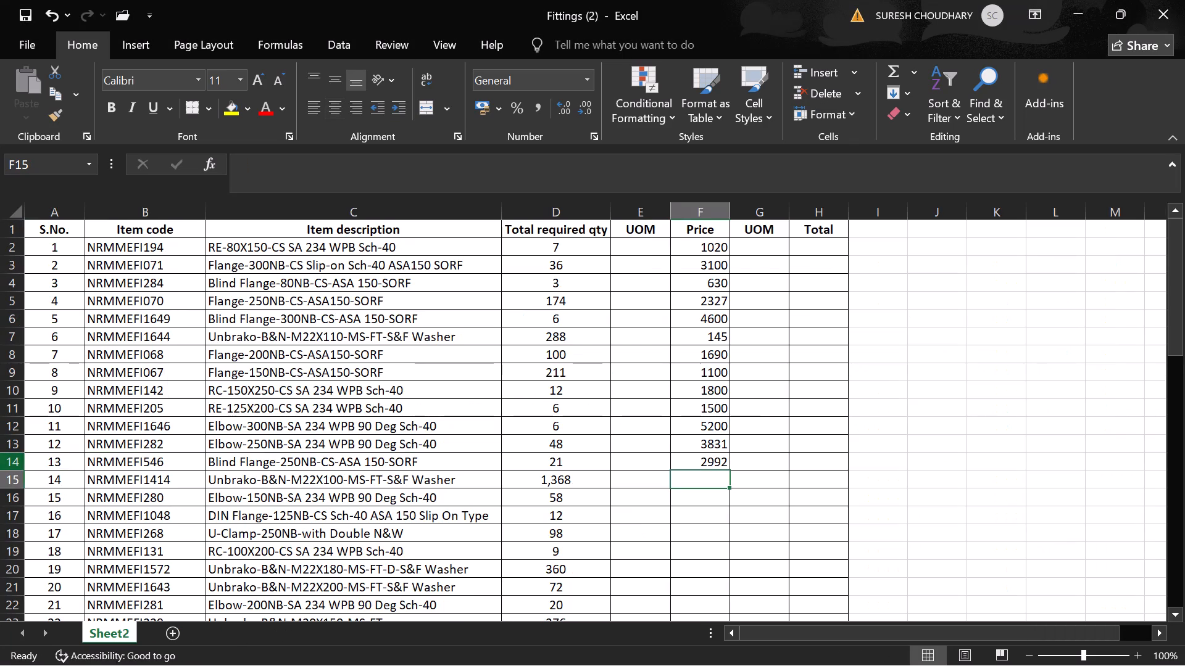
type("131")
key("Return")
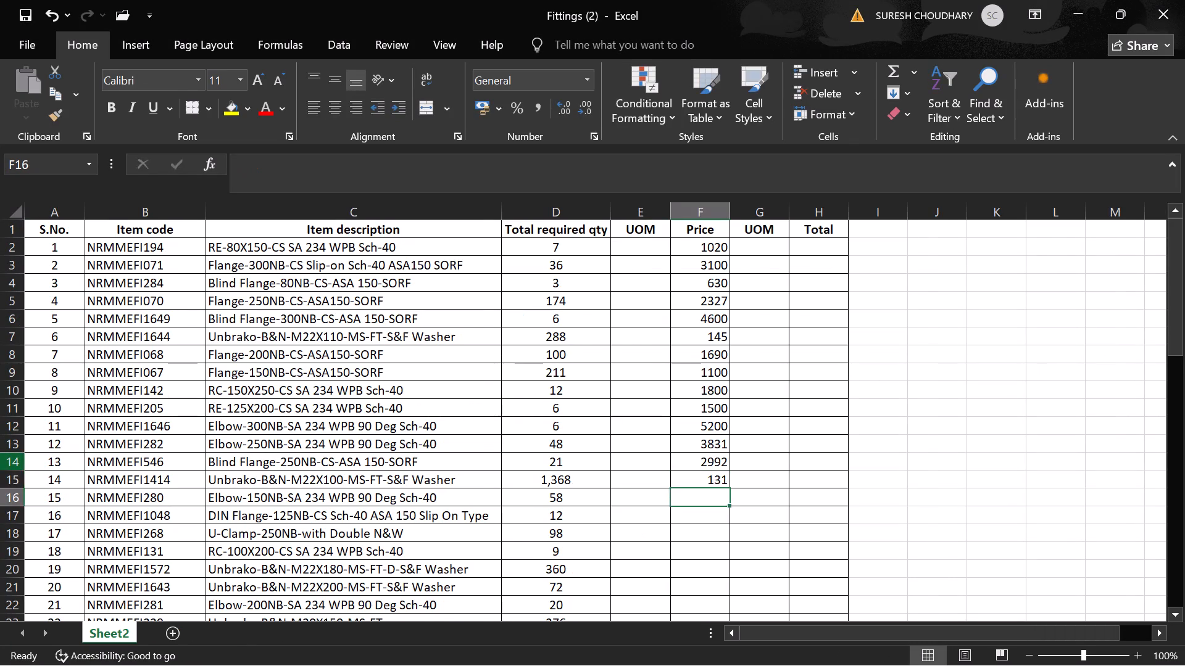
Find Elbow-150NB (NRMMEFI280) in Sheet1 of Fittings (1) (1) and enter its price 1585 in the Fittings (2) workbook.
key("alt+Tab")
scroll(0, 422, "up", 5)
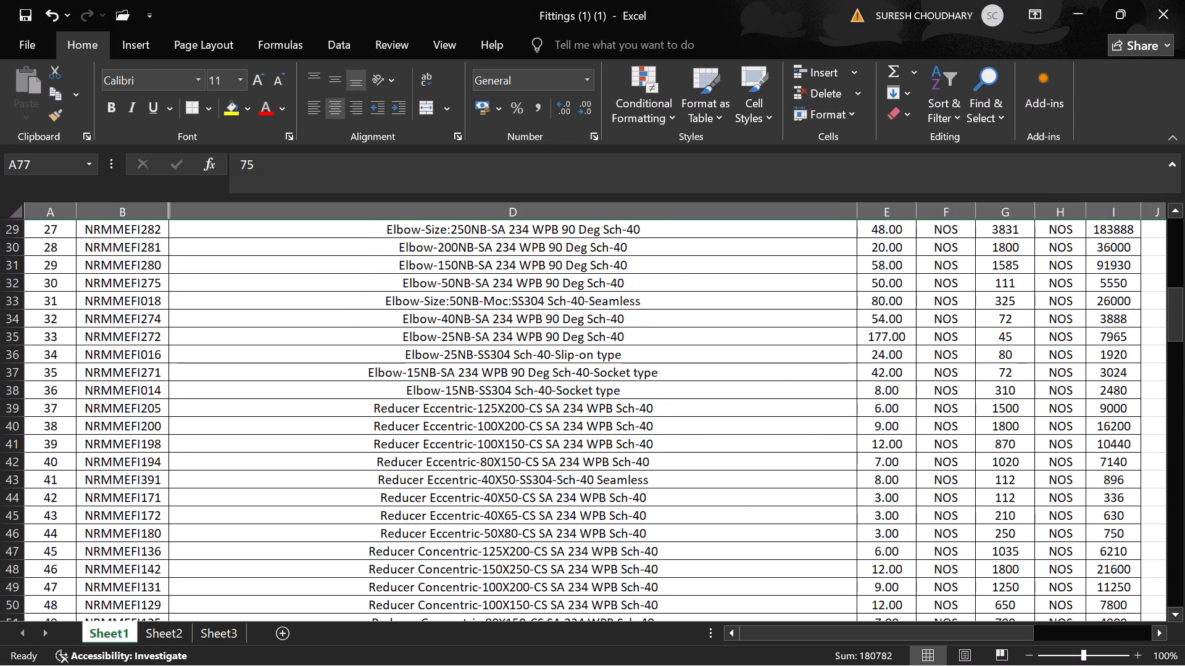
scroll(468, 386, "up", 1)
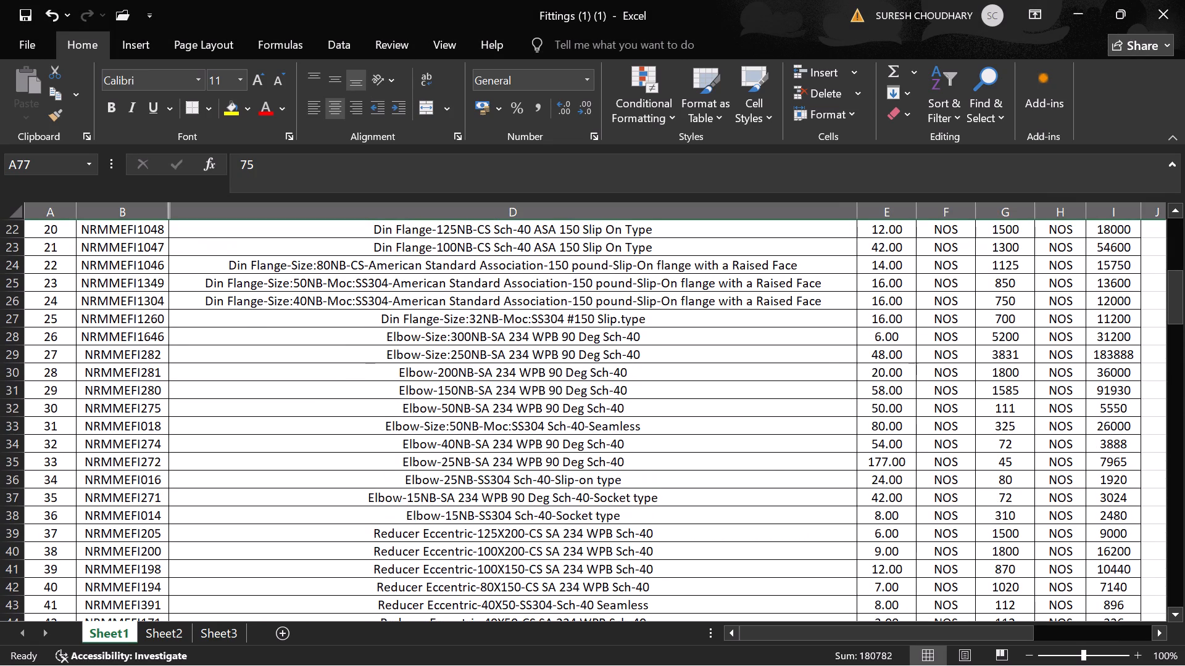
left_click(654, 392)
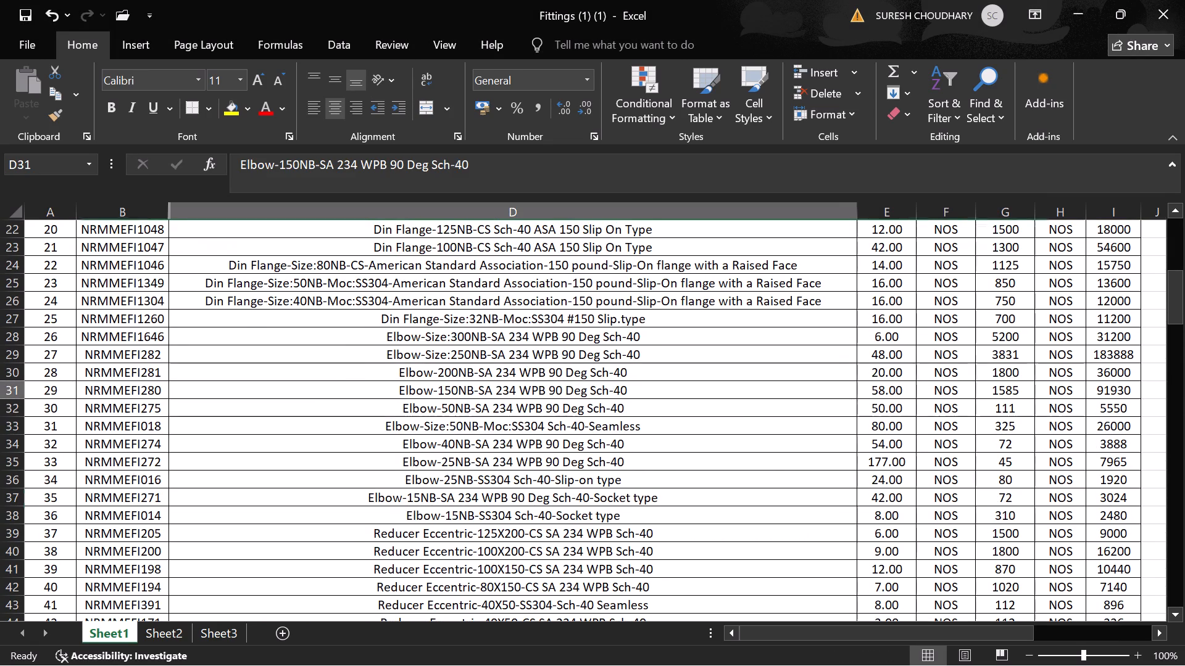
left_click(8, 396)
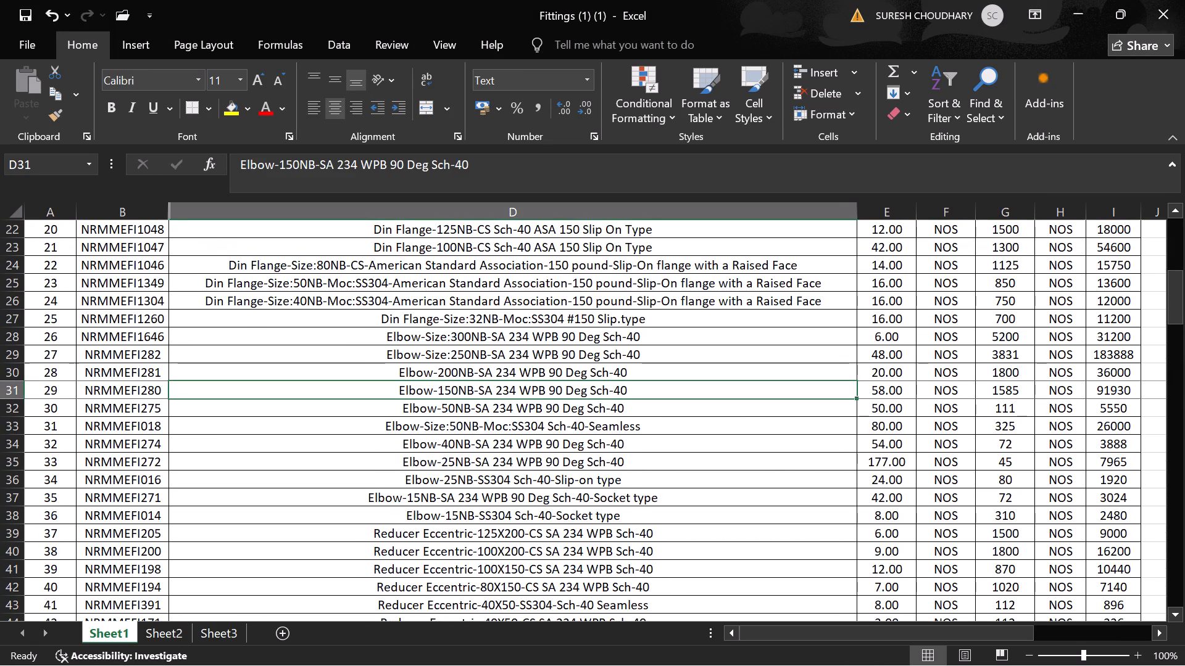
left_click(5, 387)
key("alt+Tab")
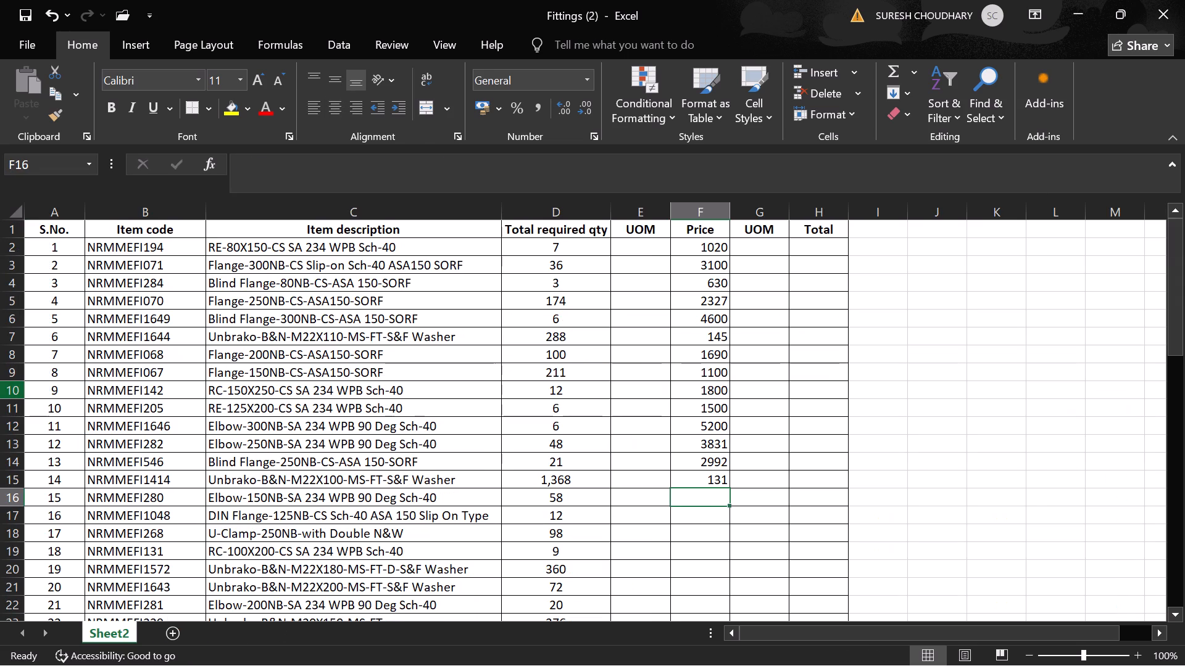
key("alt+Tab")
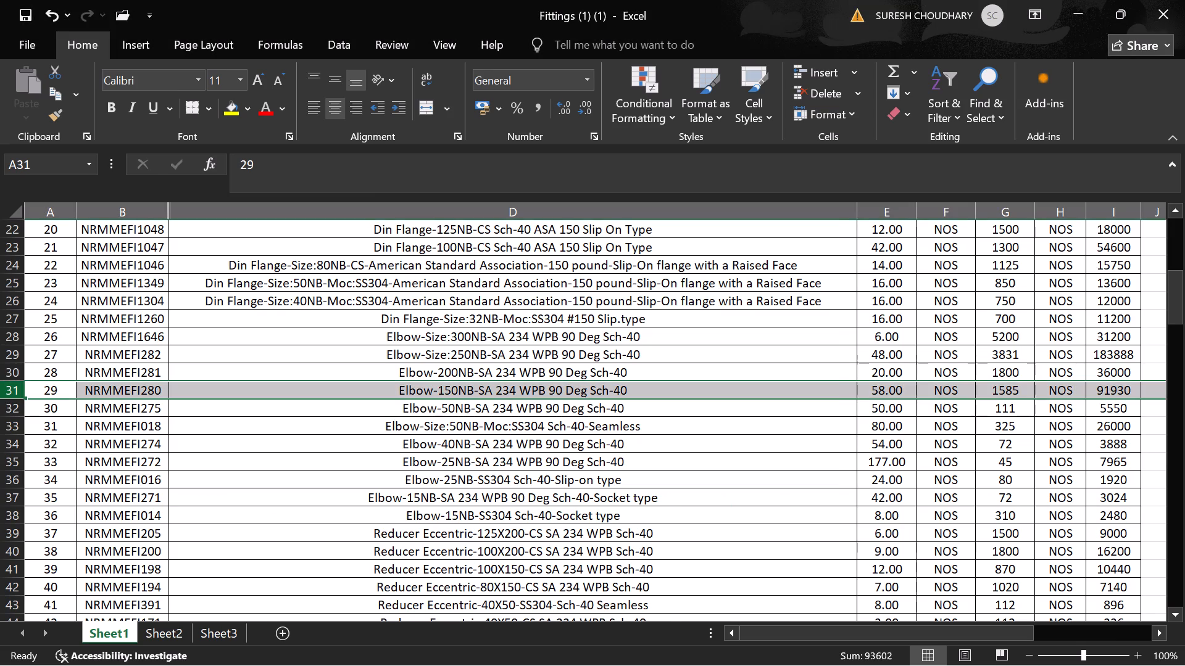
key("alt+Tab")
type("1585")
key("Return")
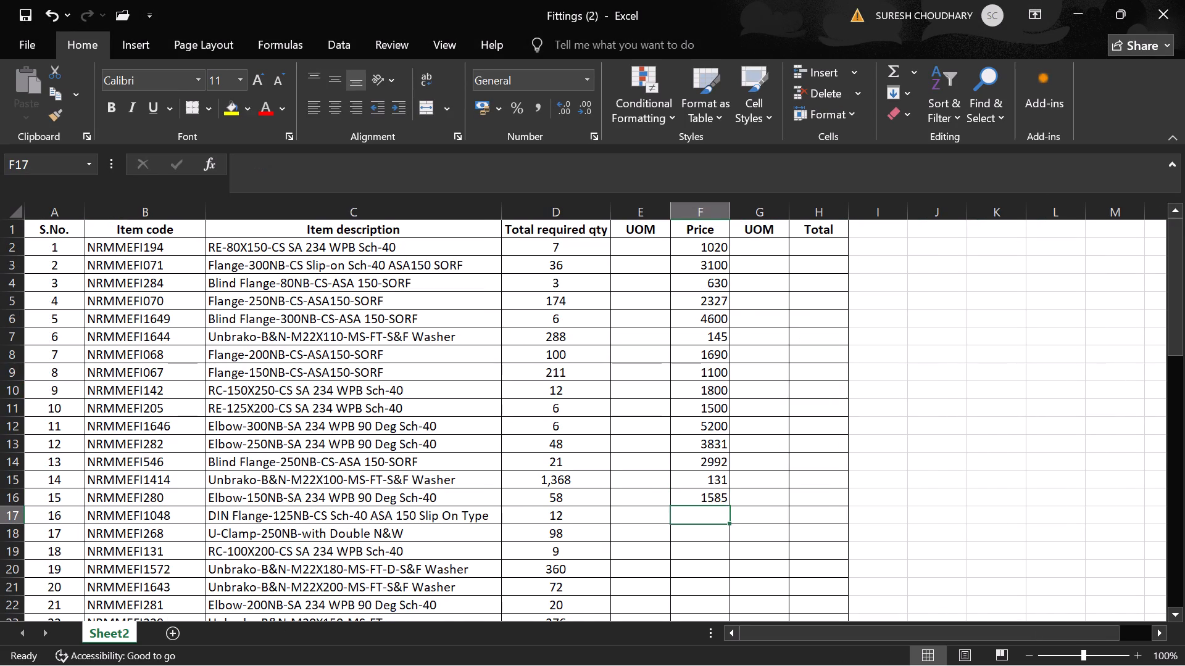
Check DIN Flange-125NB (NRMMEFI1048) against Sheet1 of Fittings (1) (1), and skip its Price cell in the Fittings (2) workbook.
key("alt+Tab")
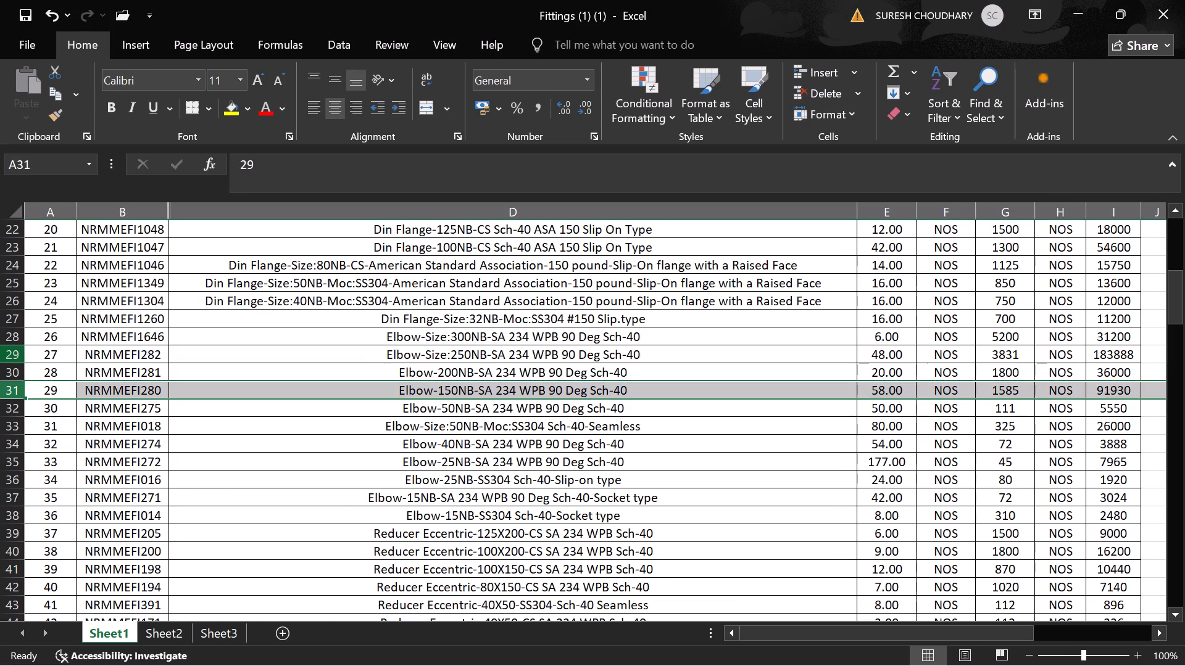
key("alt+Tab")
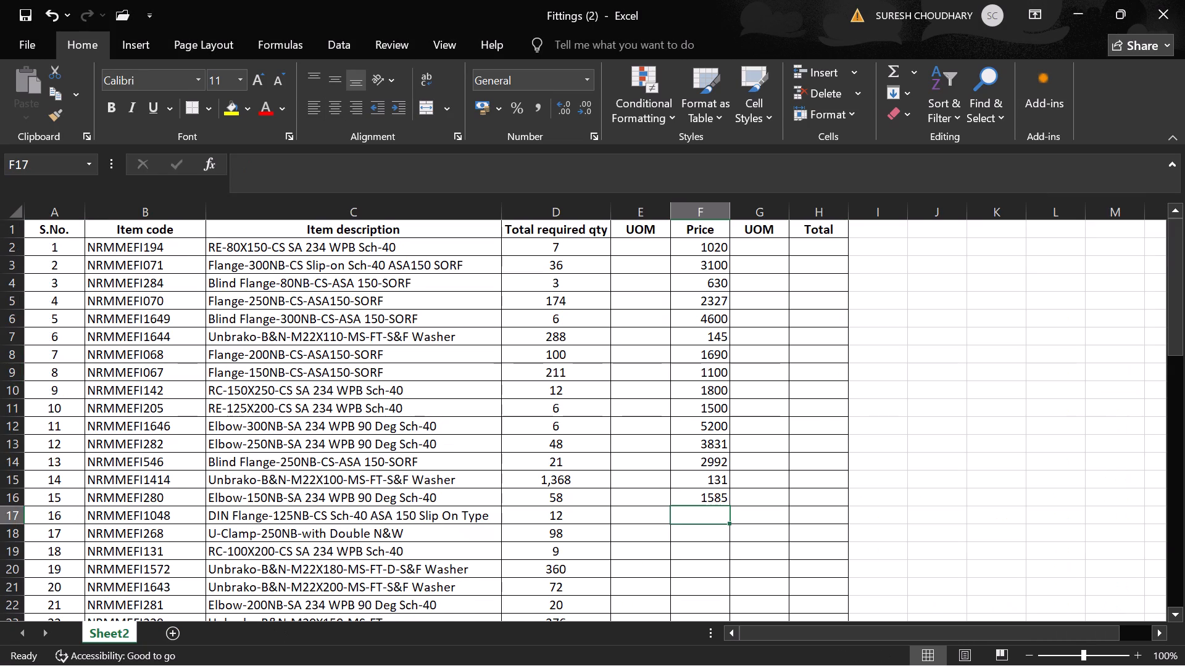
key("alt+Tab")
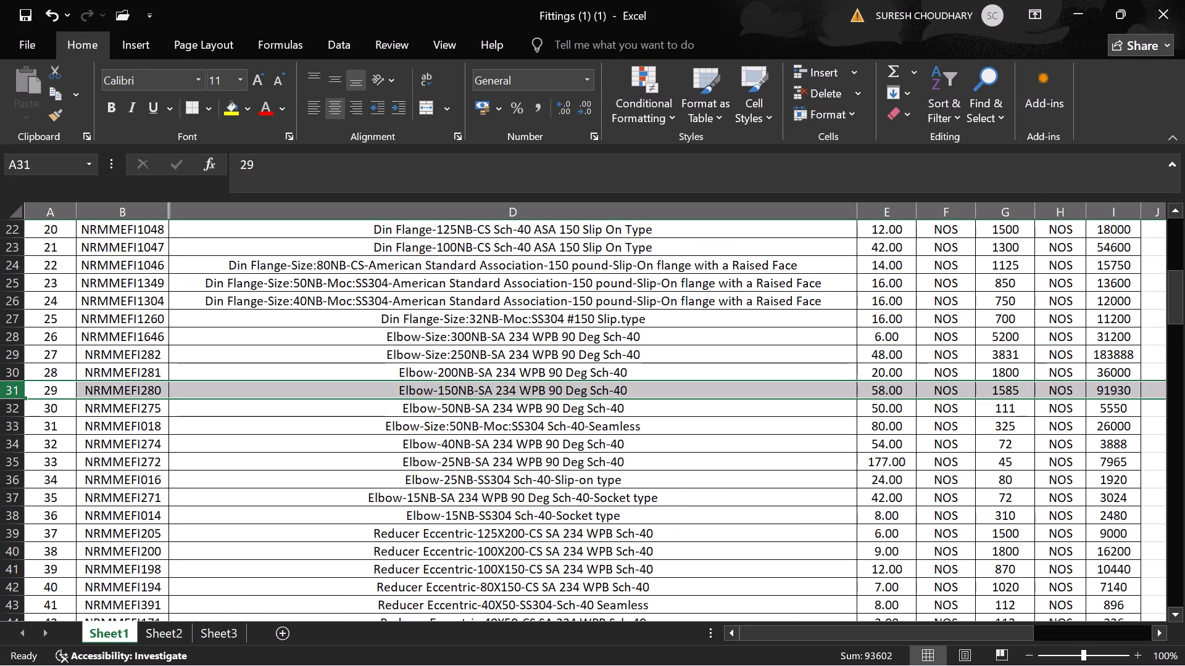
key("alt+Tab")
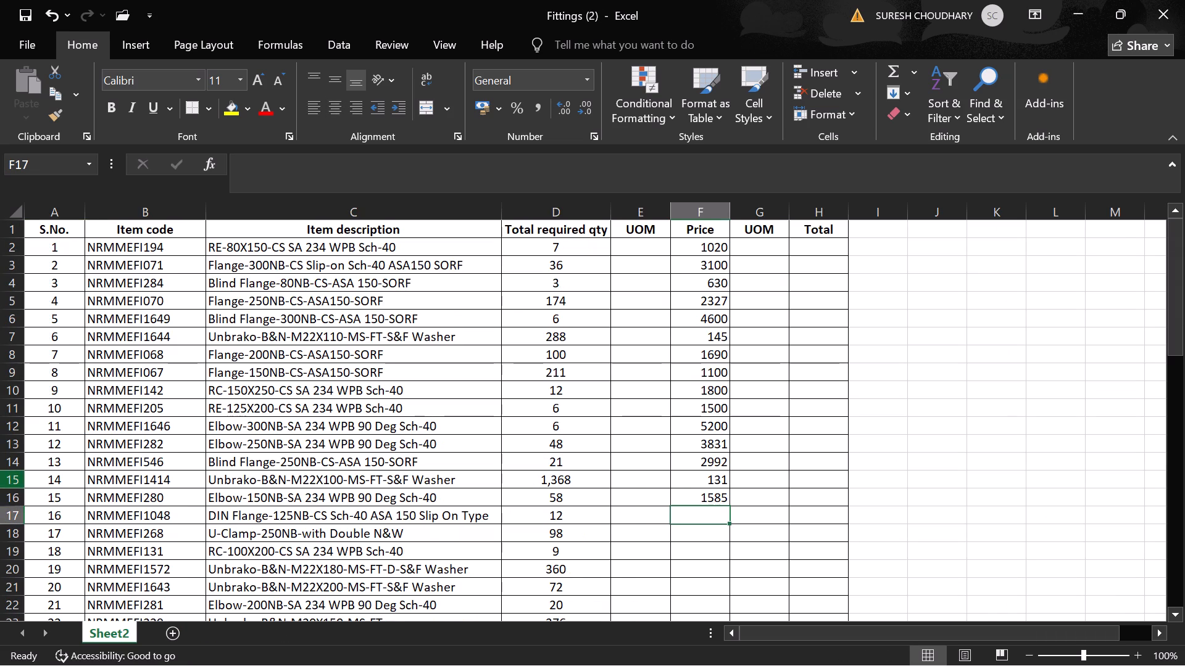
key("Return")
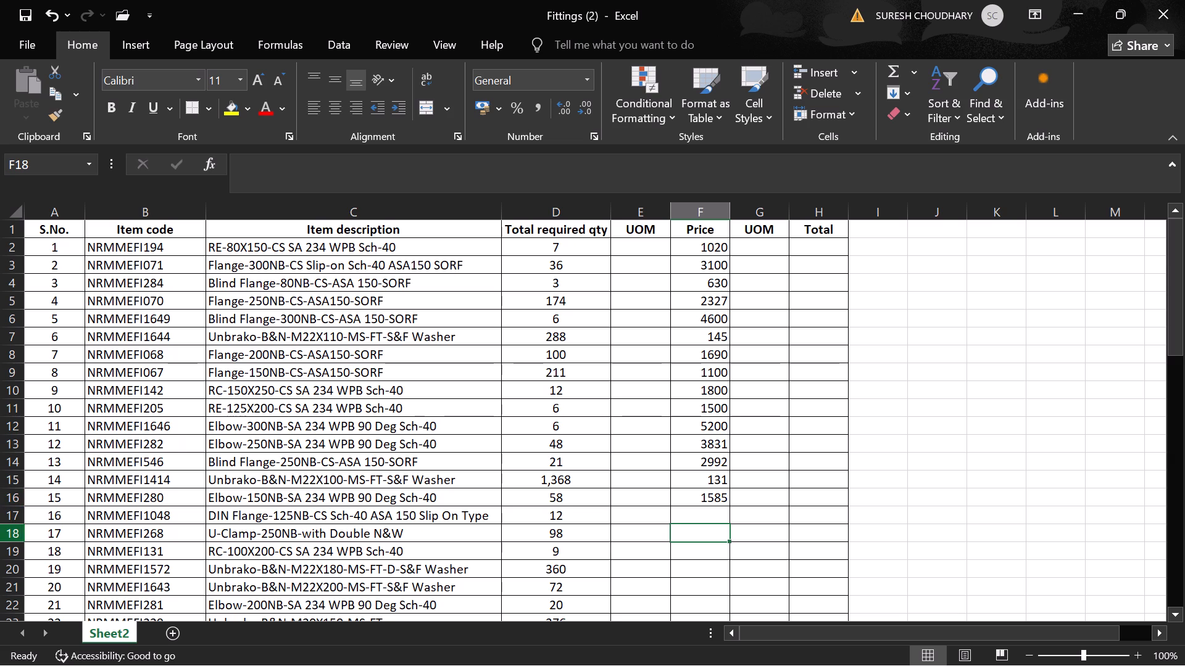
Find DIN Flange-125NB (NRMMEFI1048) in Sheet1 of Fittings (1) (1) and enter its price 1500 in the Fittings (2) workbook.
key("alt+Tab")
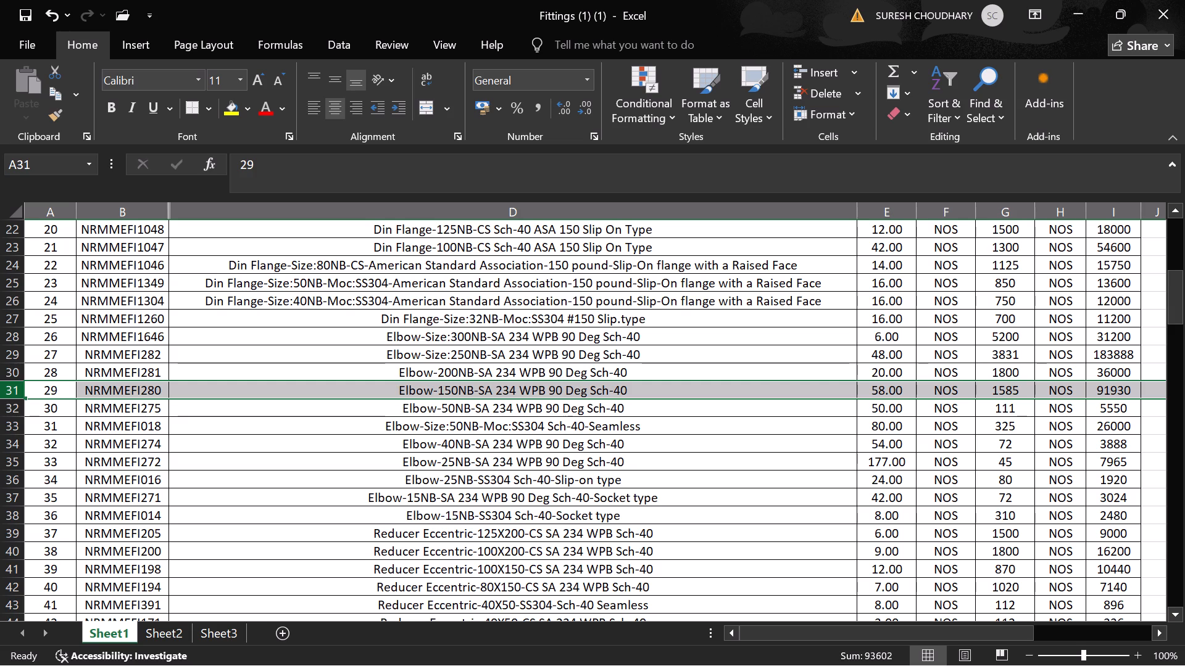
key("alt+Tab")
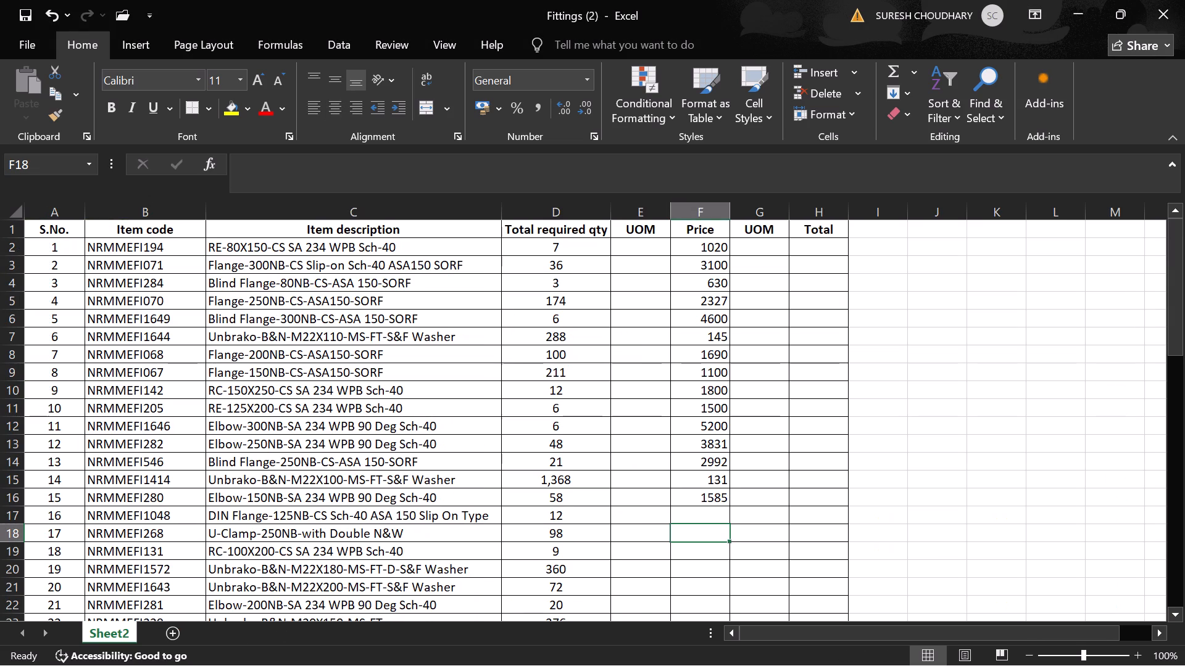
key("Up")
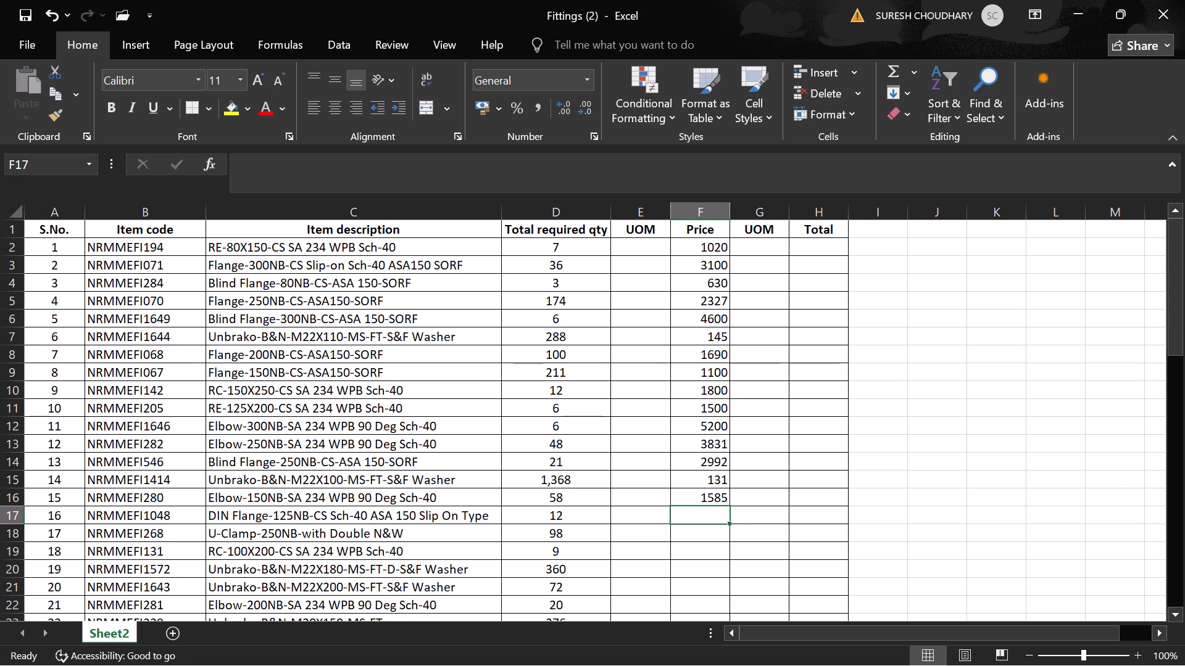
key("alt+Tab")
key("alt+Tab")
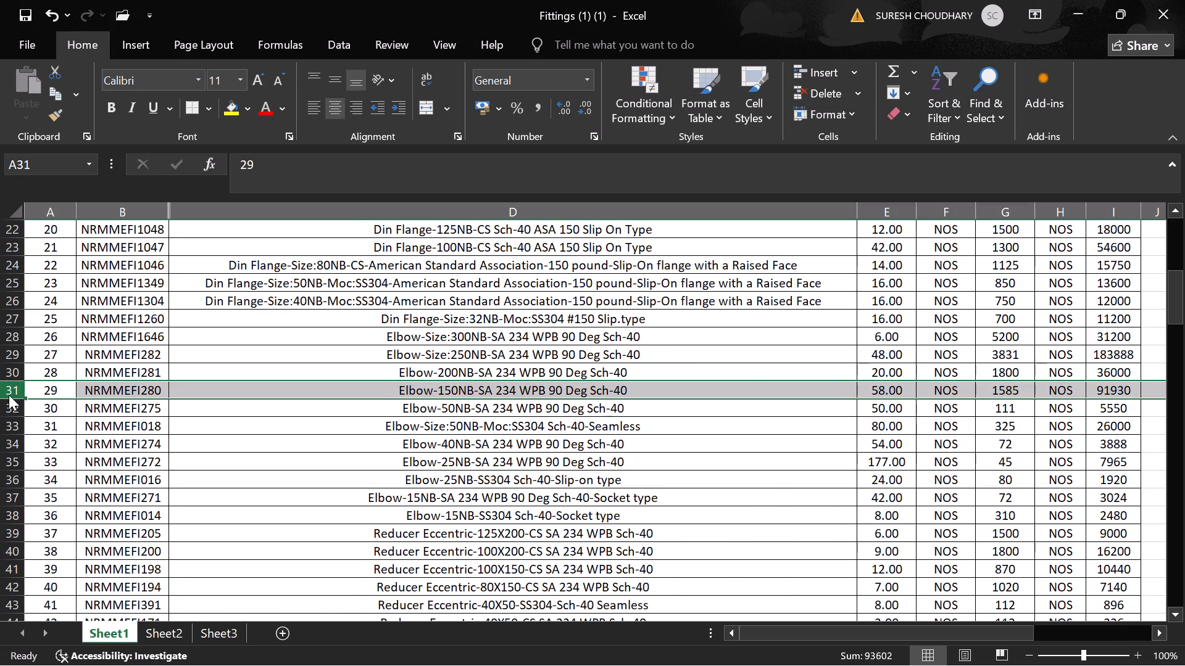
key("alt+Tab")
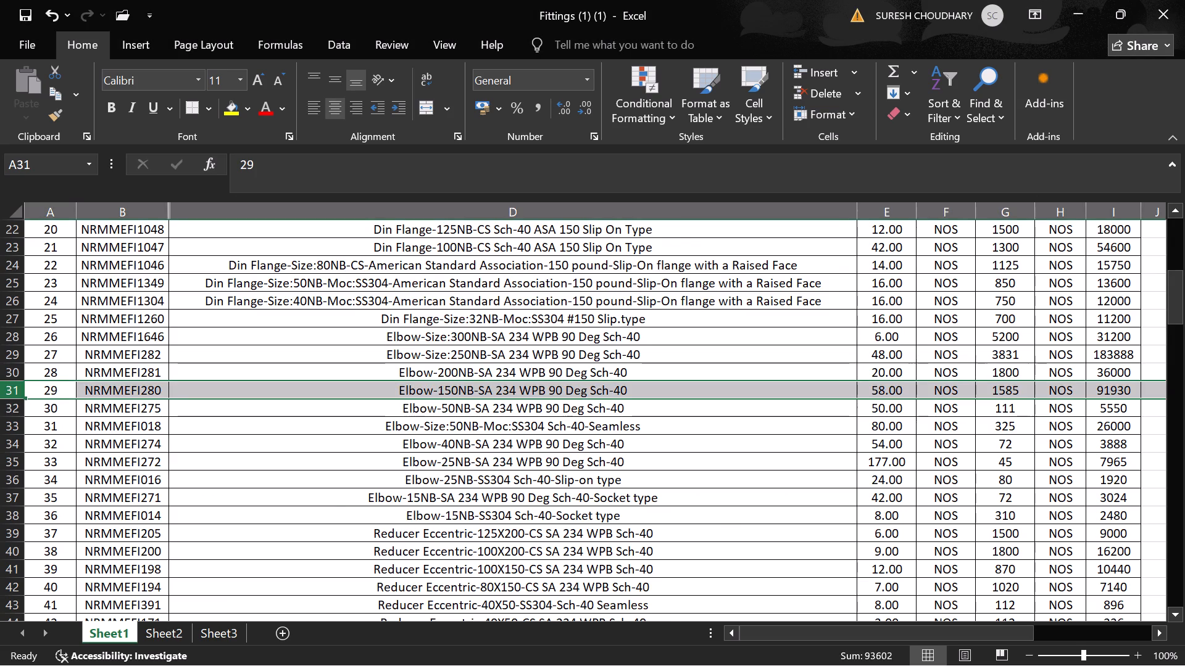
key("alt+Tab")
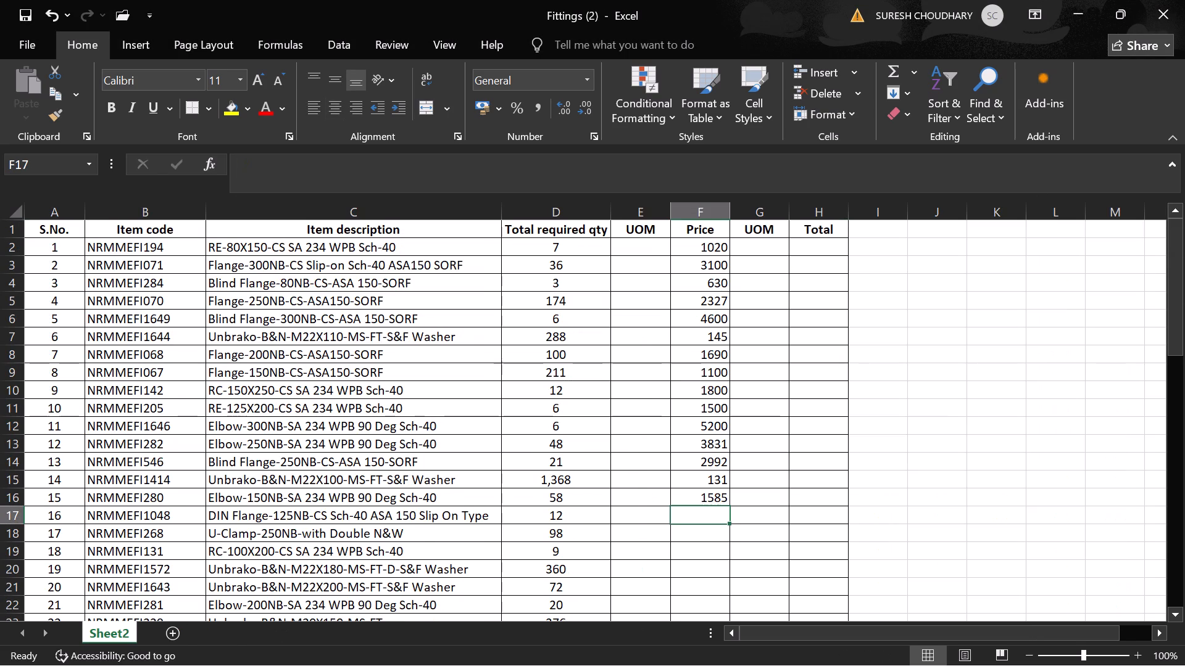
key("alt+Tab")
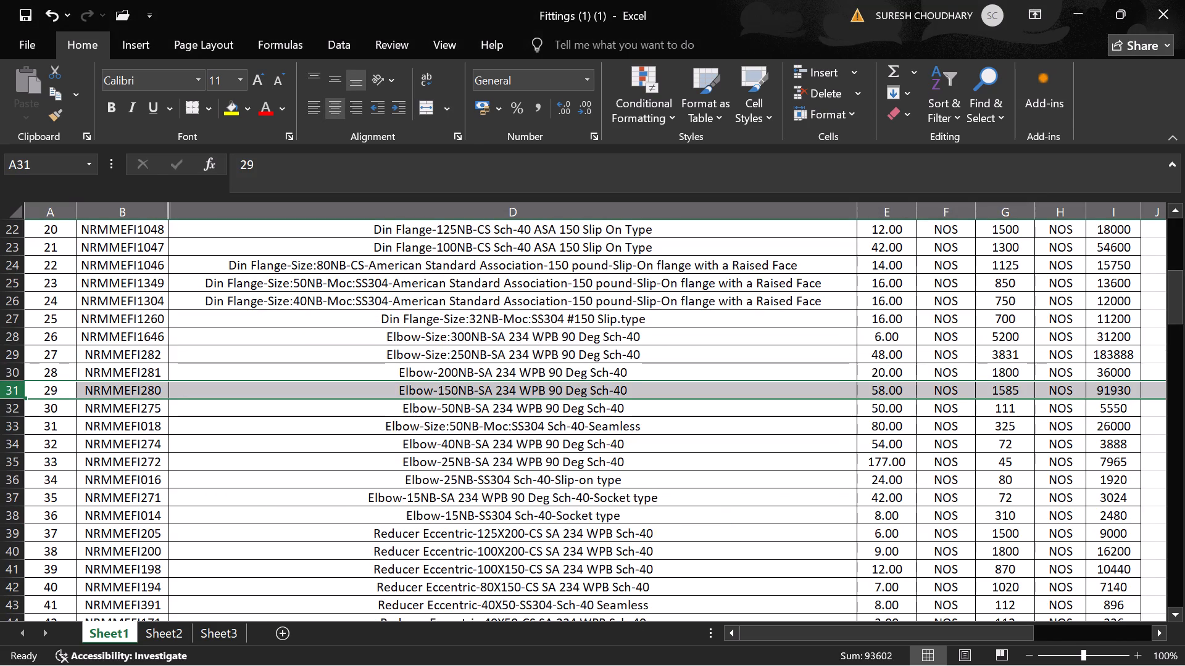
key("alt+Tab")
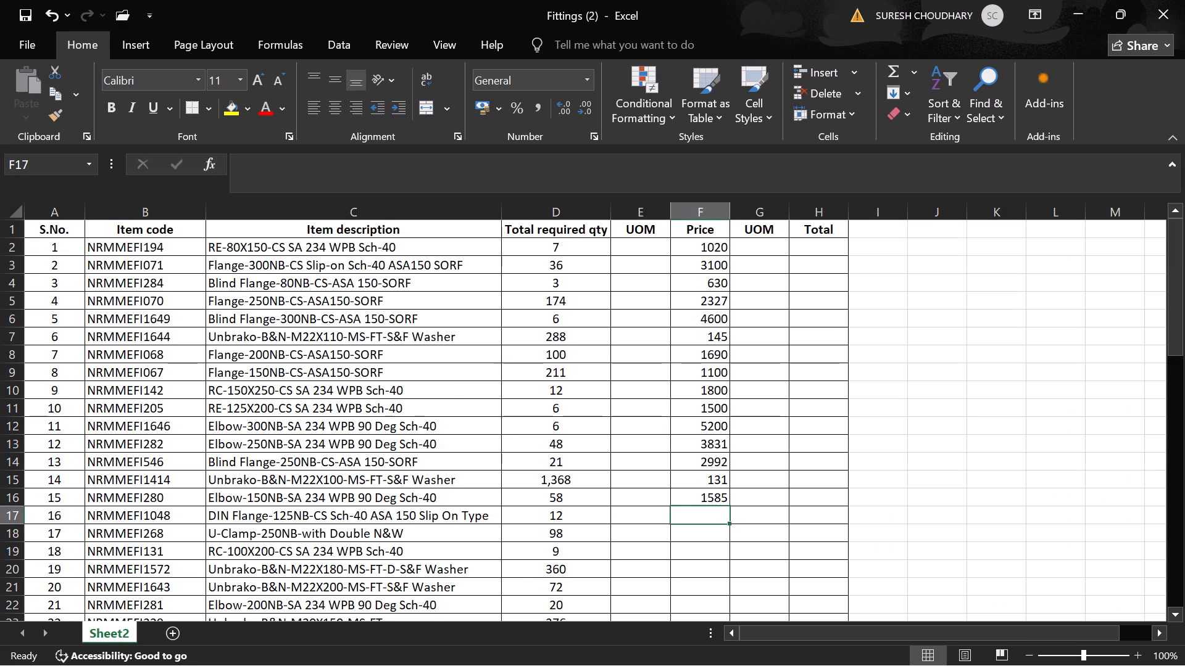
key("alt+Tab")
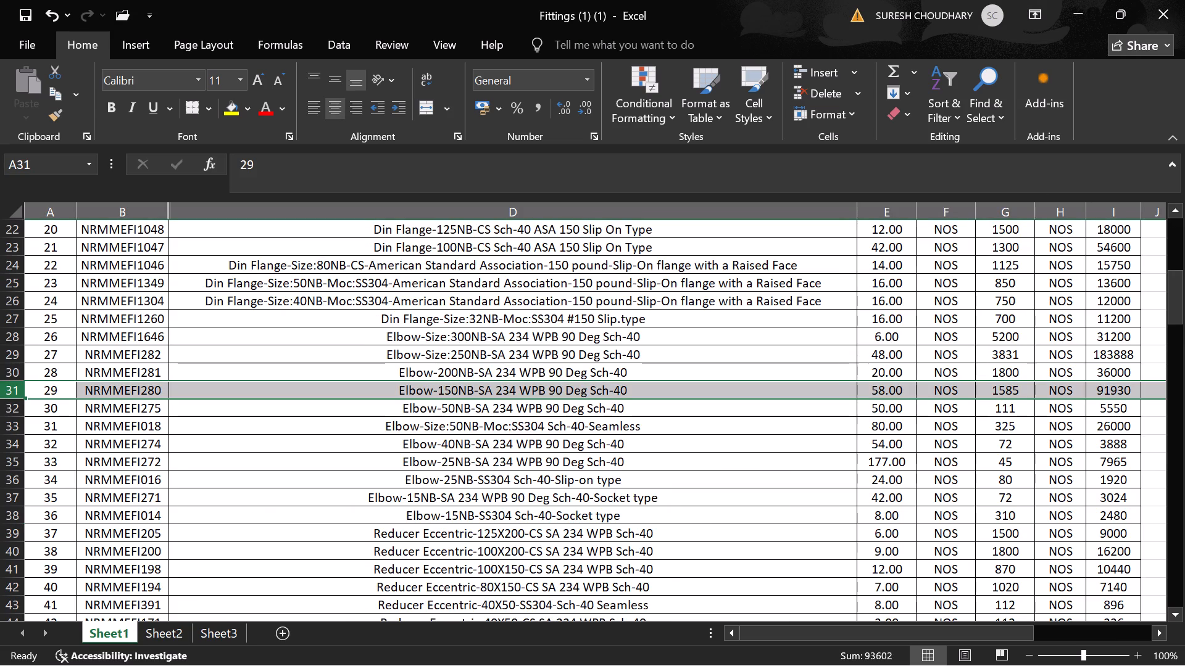
double_click(7, 229)
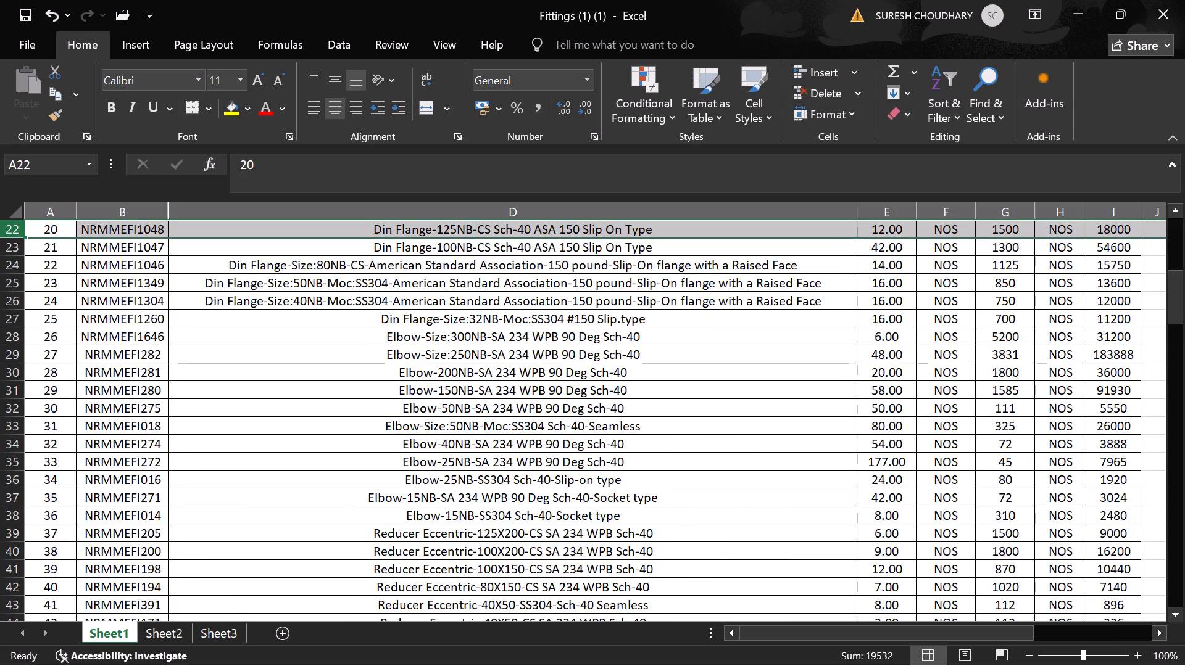
key("alt+Tab")
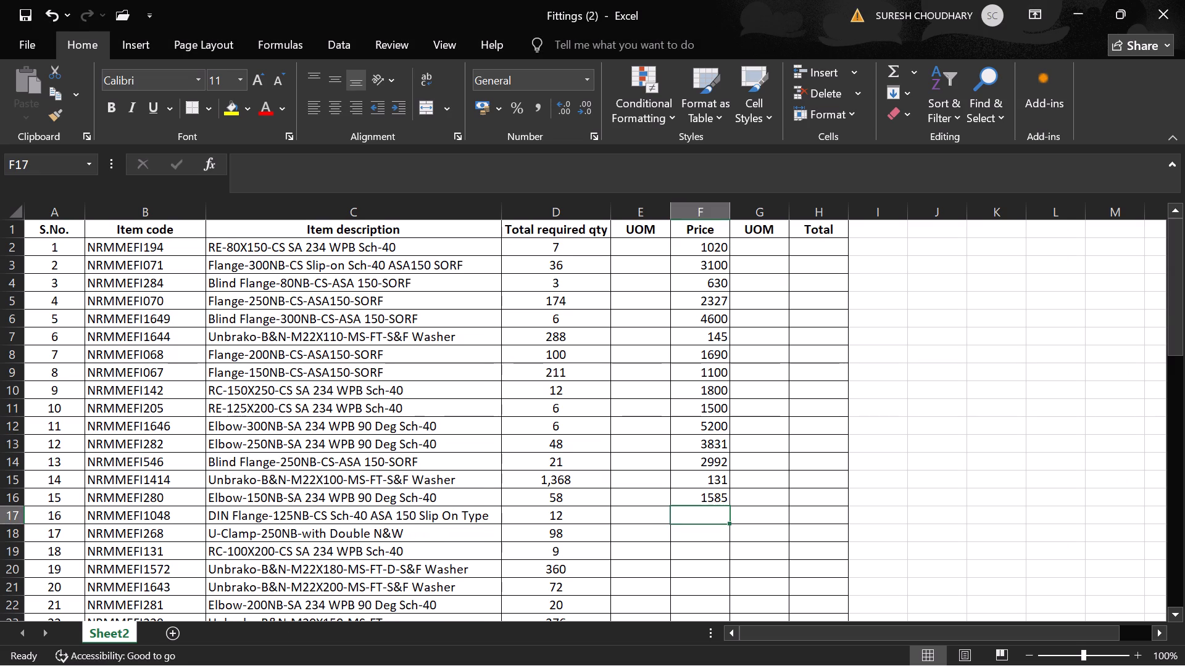
scroll(331, 531, "down", 2)
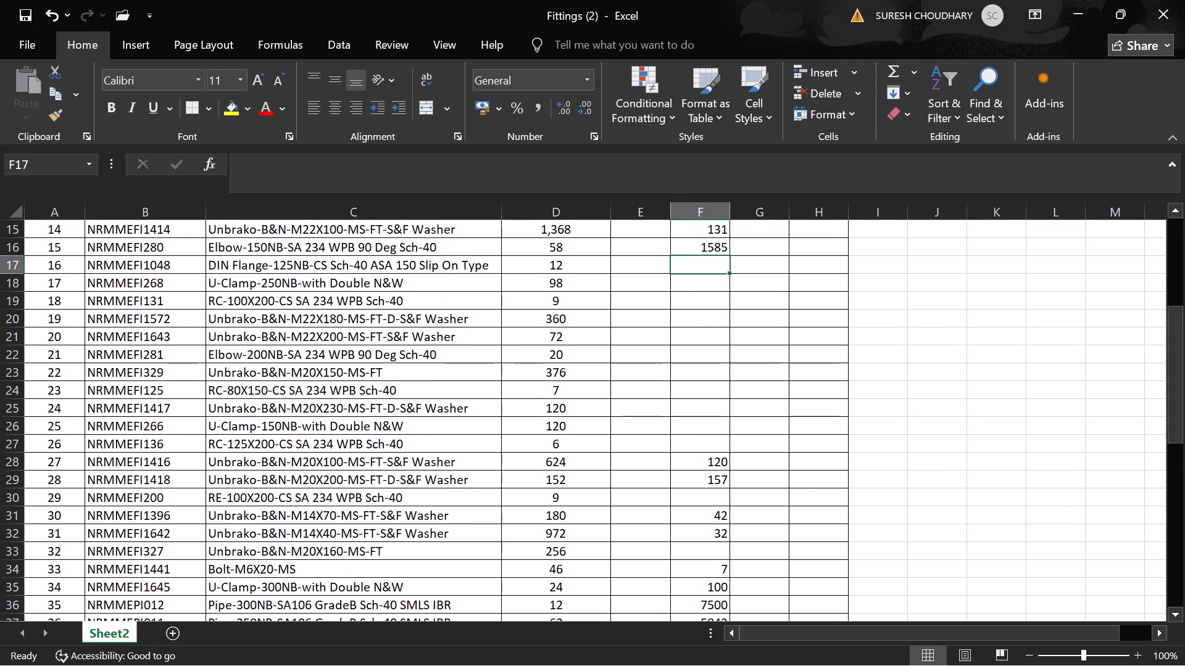
key("alt+Tab")
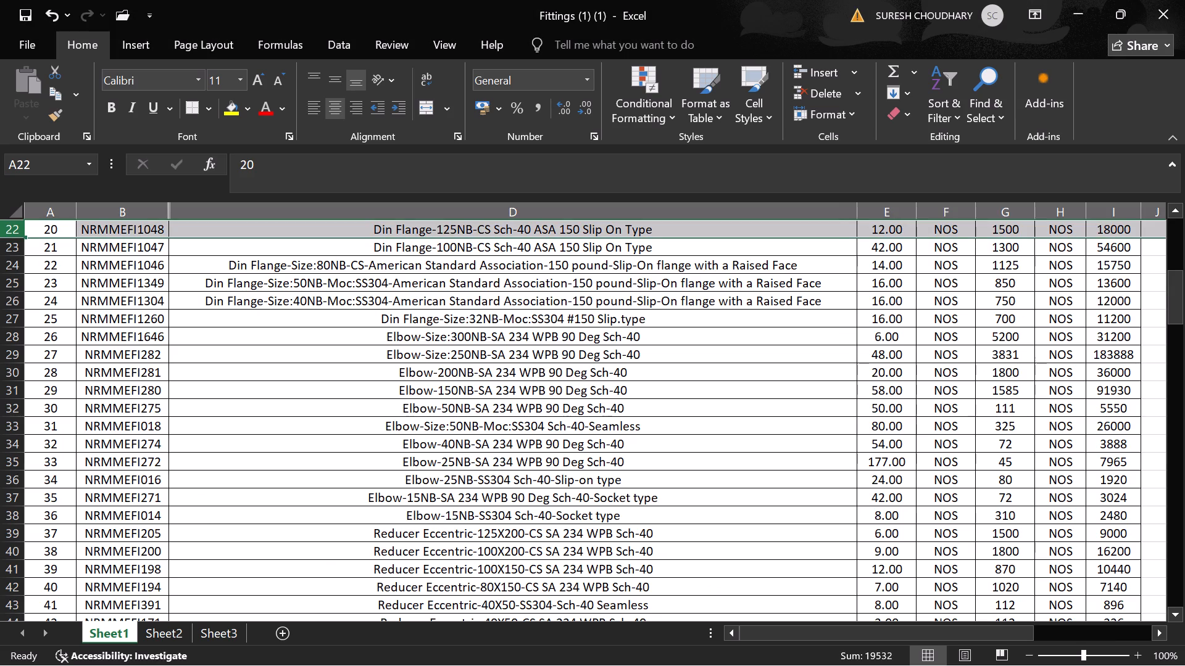
key("alt+Tab")
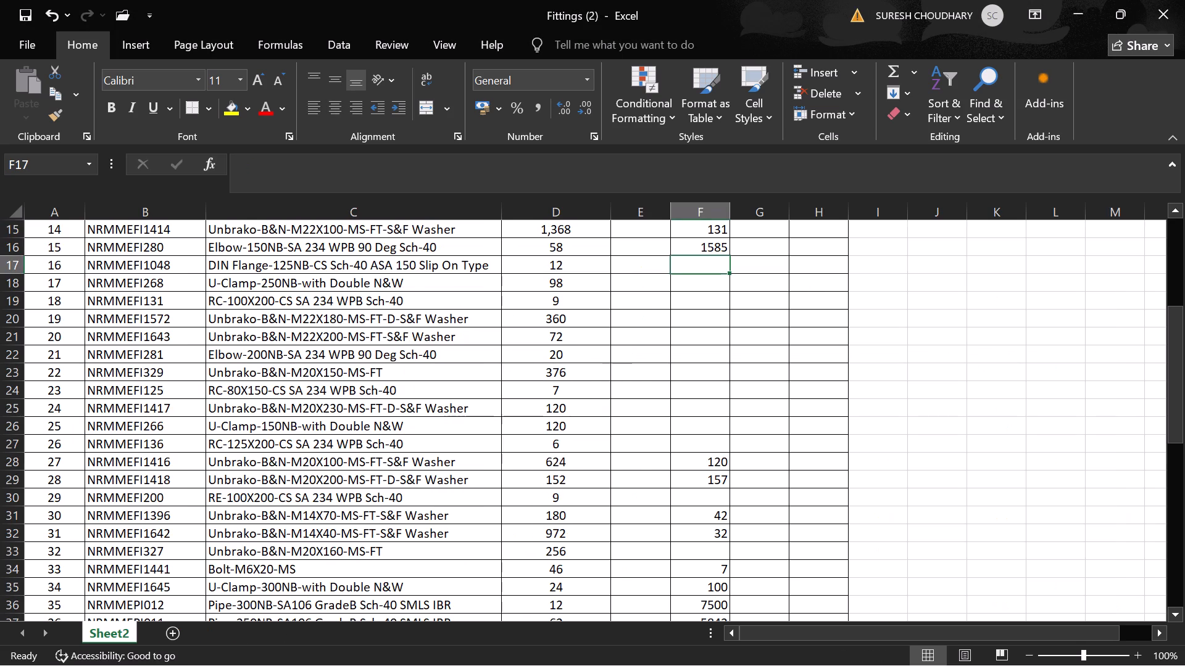
type("1500")
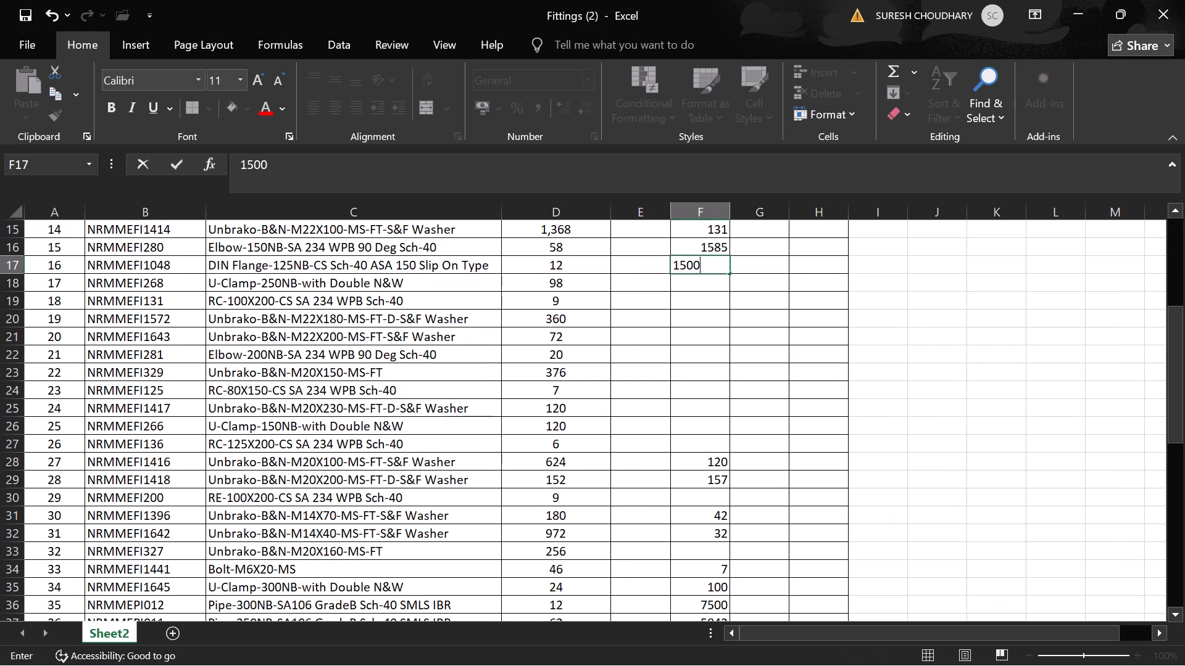
key("Return")
Find U-Clamp-250NB (NRMMEFI268) in Sheet1 of Fittings (1) (1) and enter its price 75 in the Fittings (2) workbook.
key("alt+Tab")
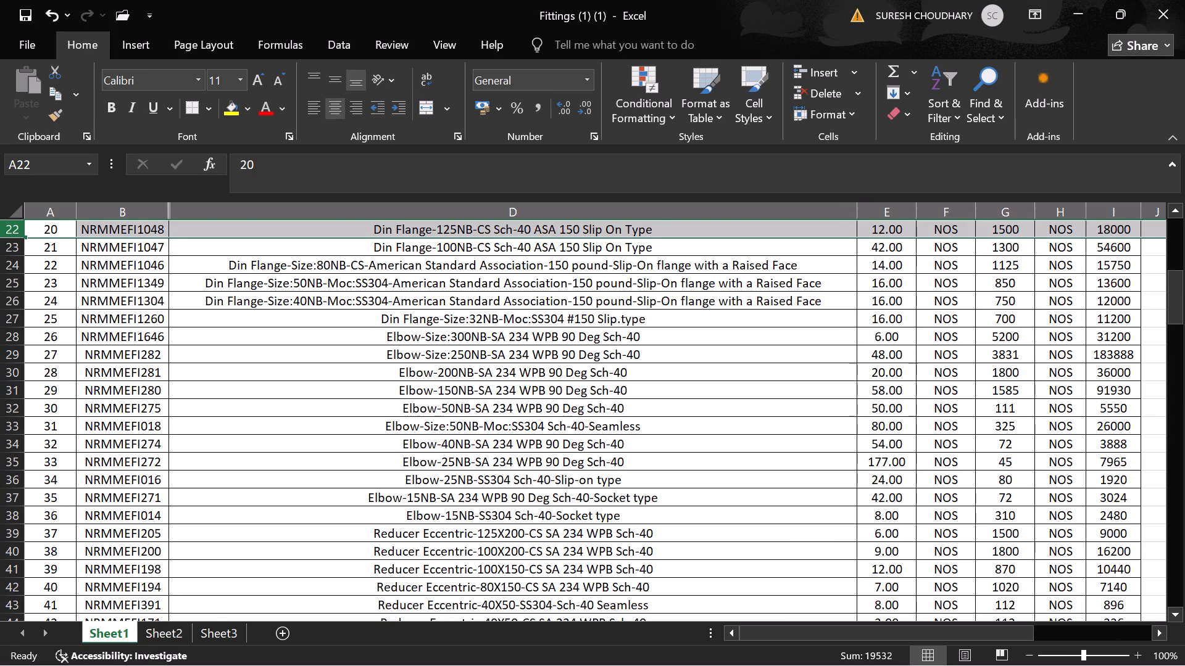
scroll(481, 334, "down", 12)
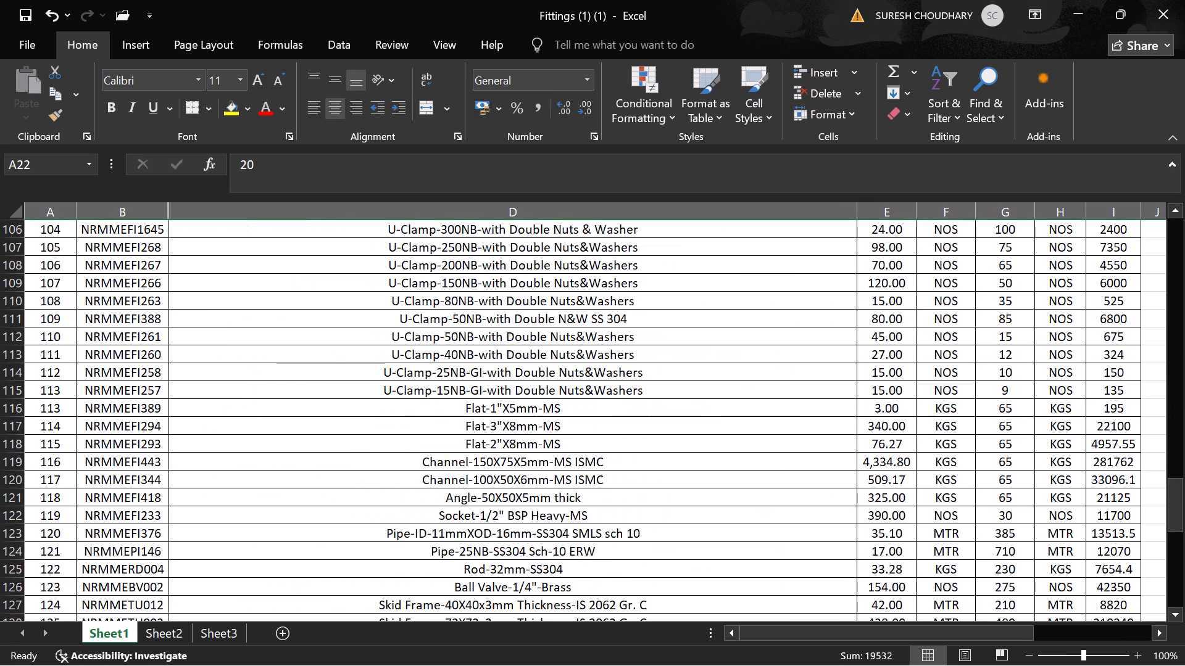
scroll(478, 337, "up", 1)
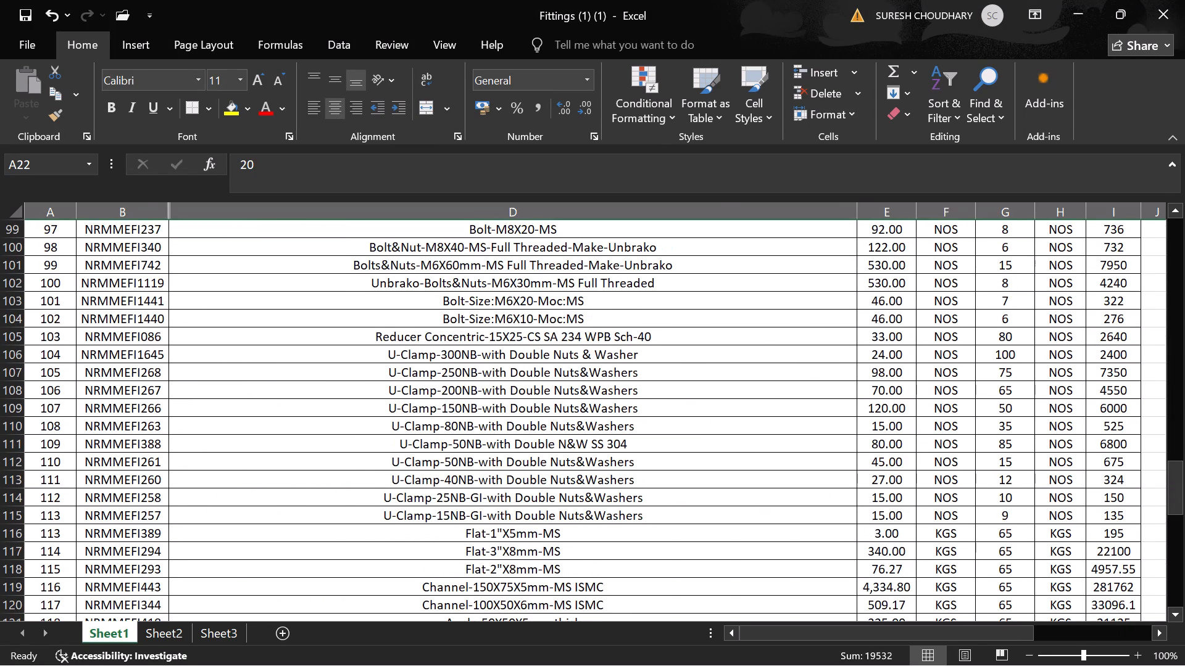
key("alt+Tab")
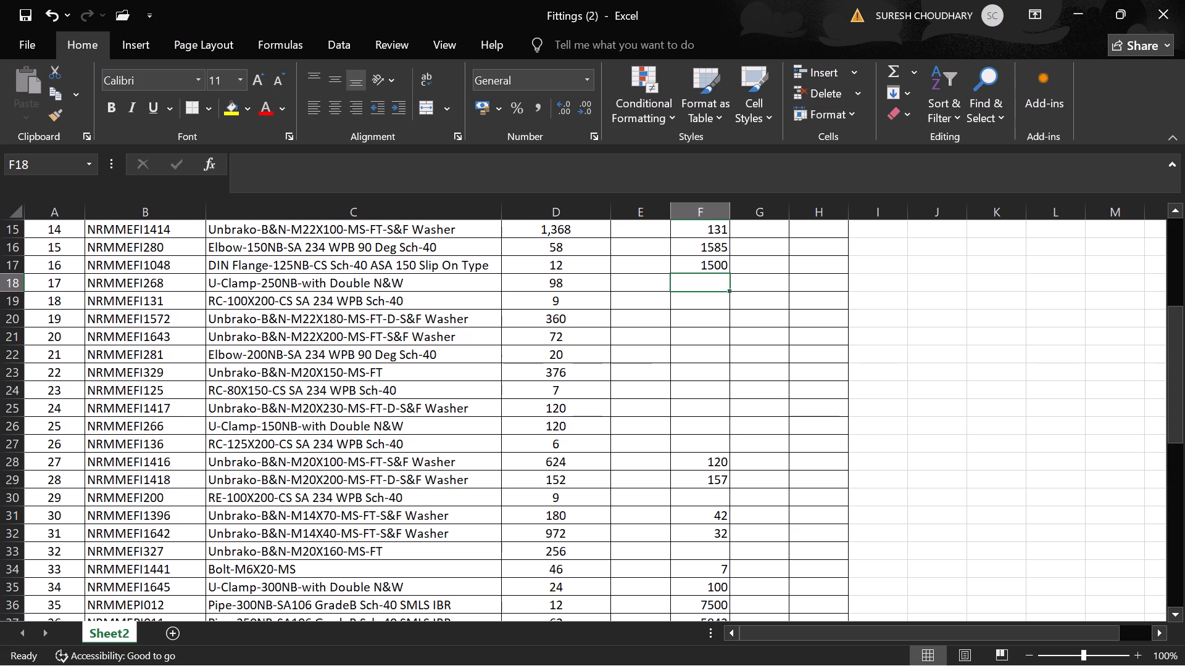
key("alt+Tab")
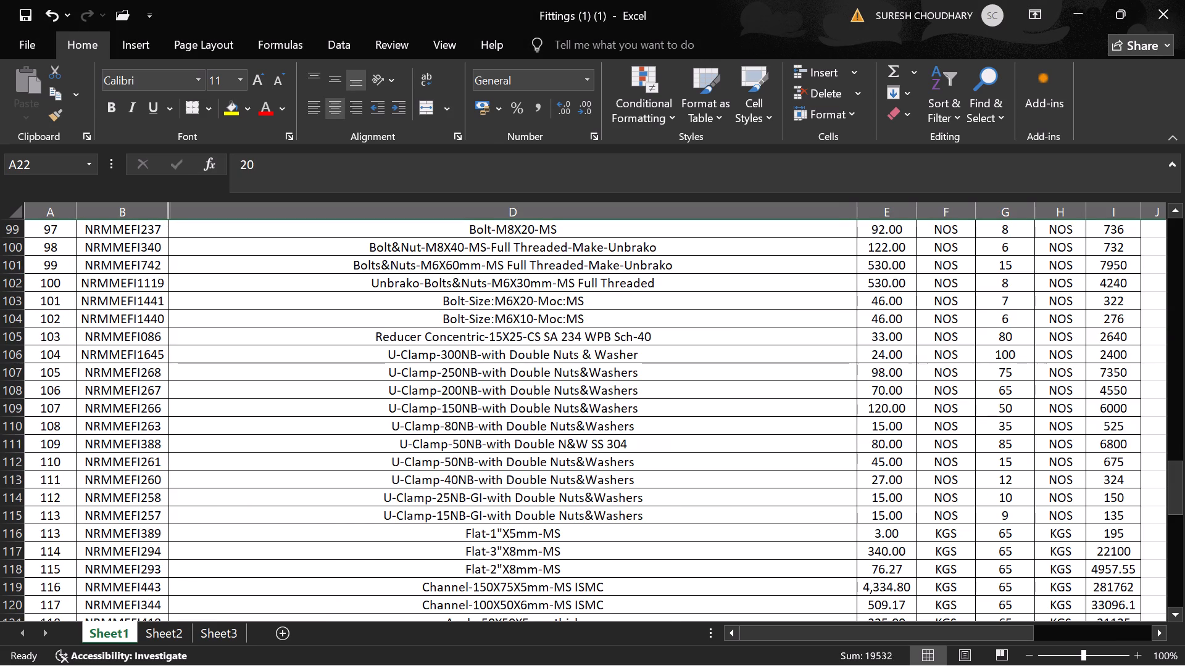
key("alt+Tab")
type("75")
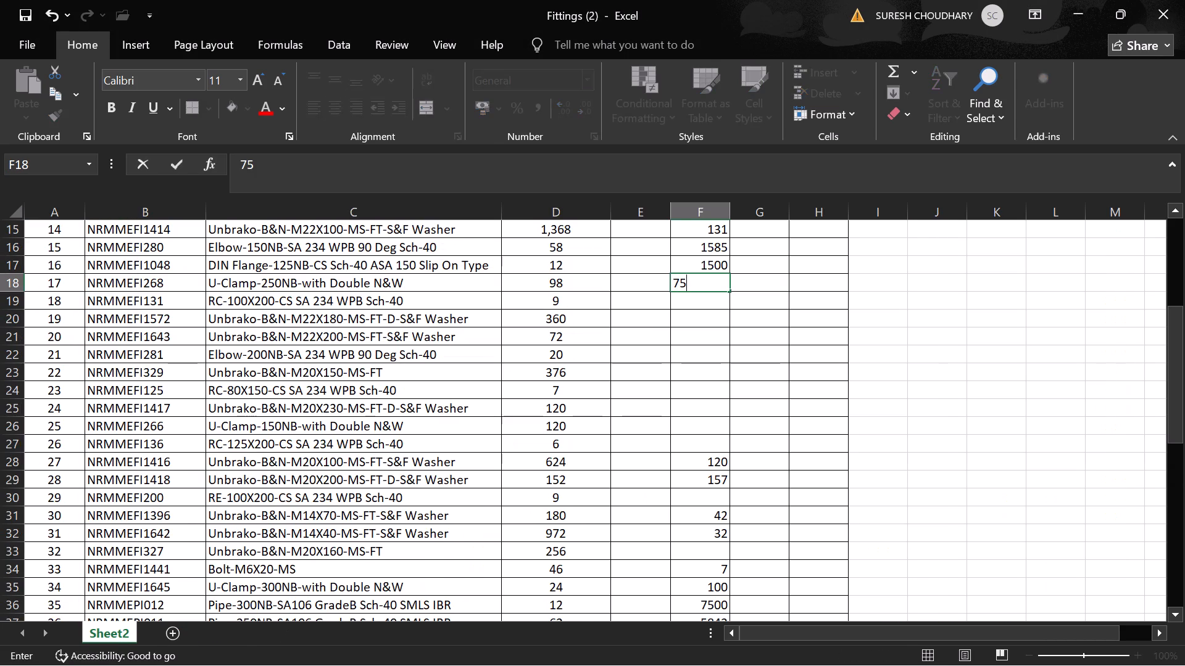
key("Return")
Find reducer RC-100X200 (NRMMEFI131) in Sheet1 of Fittings (1) (1) and select its row for the price lookup.
key("alt+Tab")
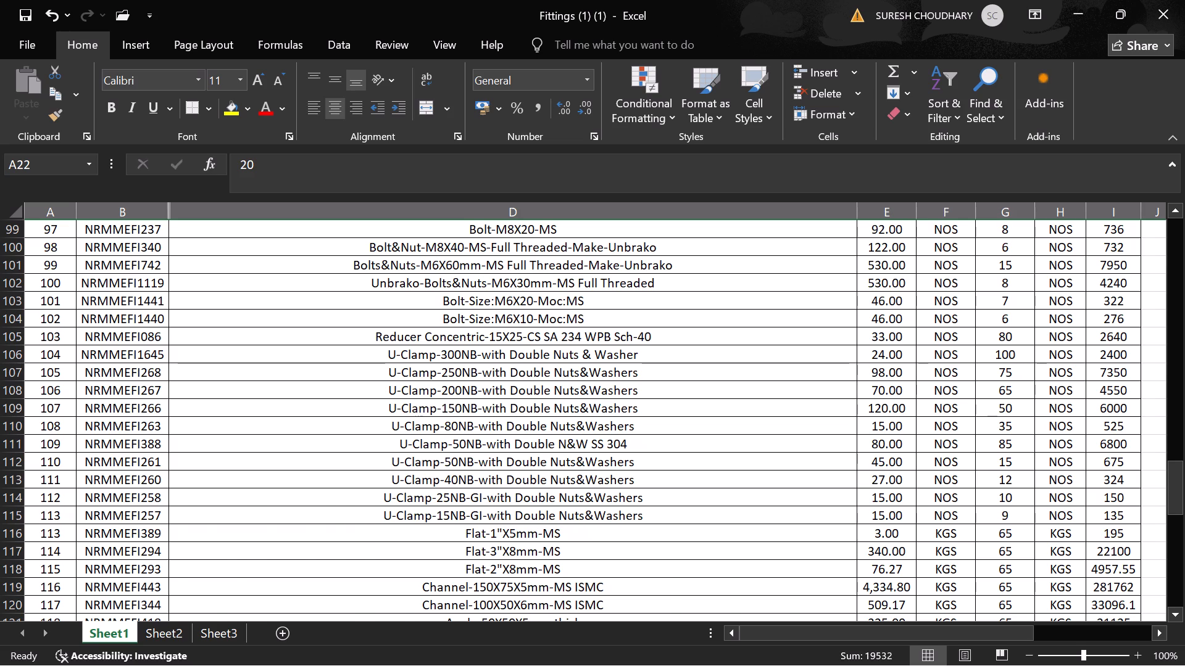
key("alt+Tab")
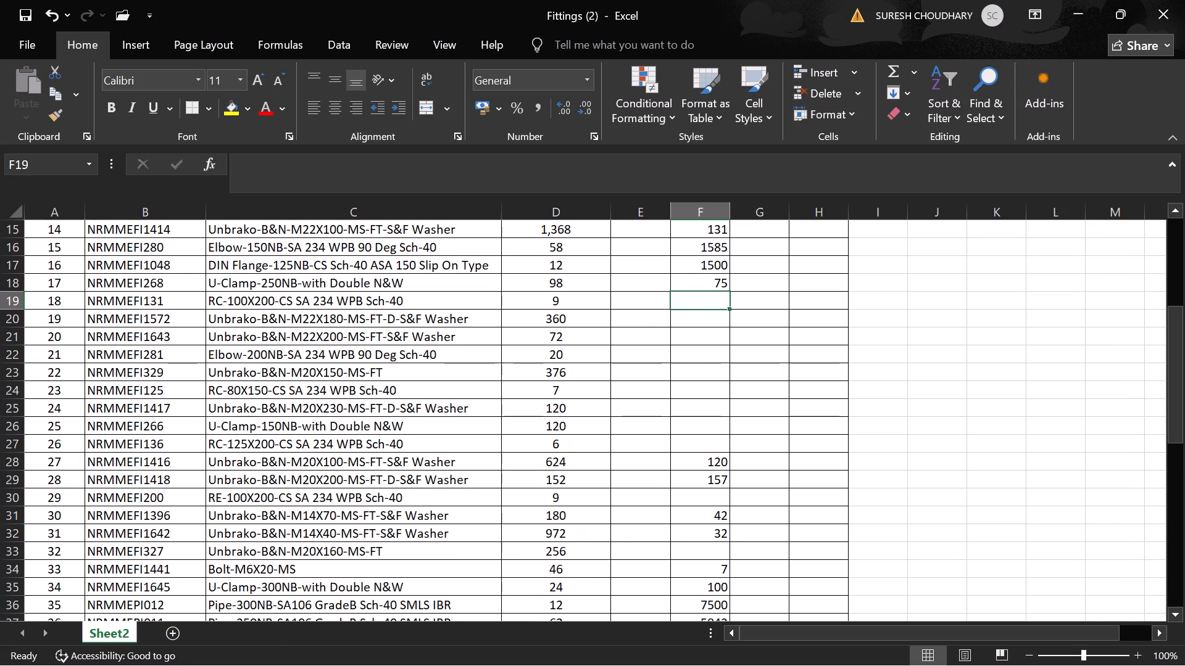
key("alt+Tab")
scroll(438, 365, "up", 6)
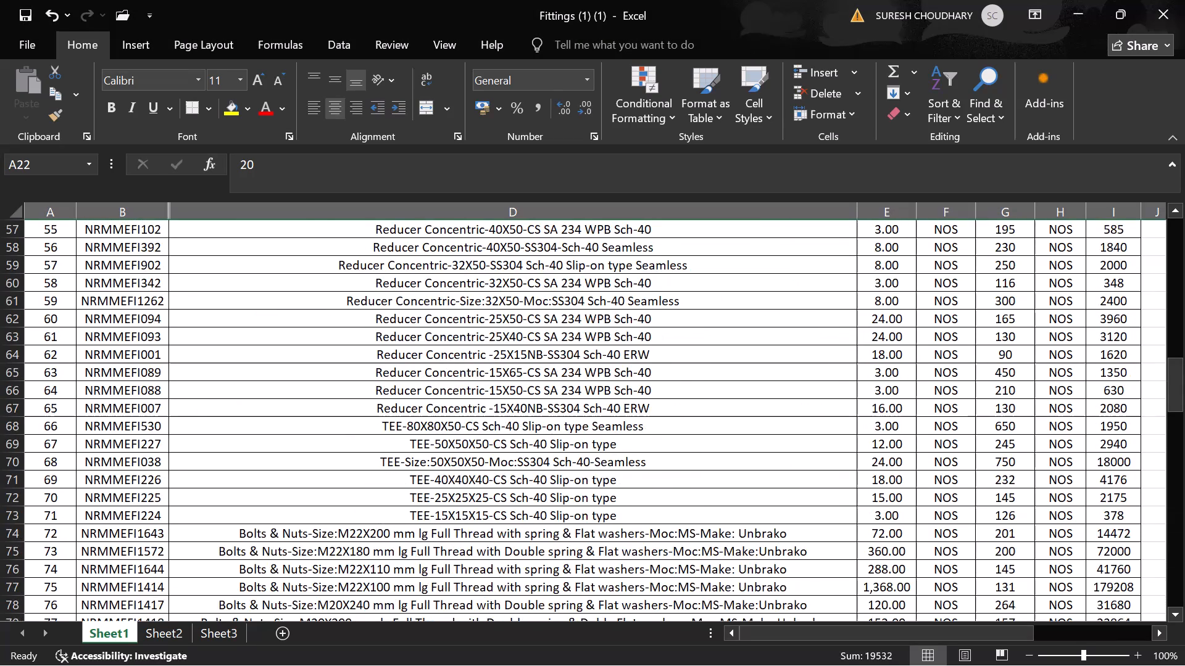
scroll(438, 365, "up", 2)
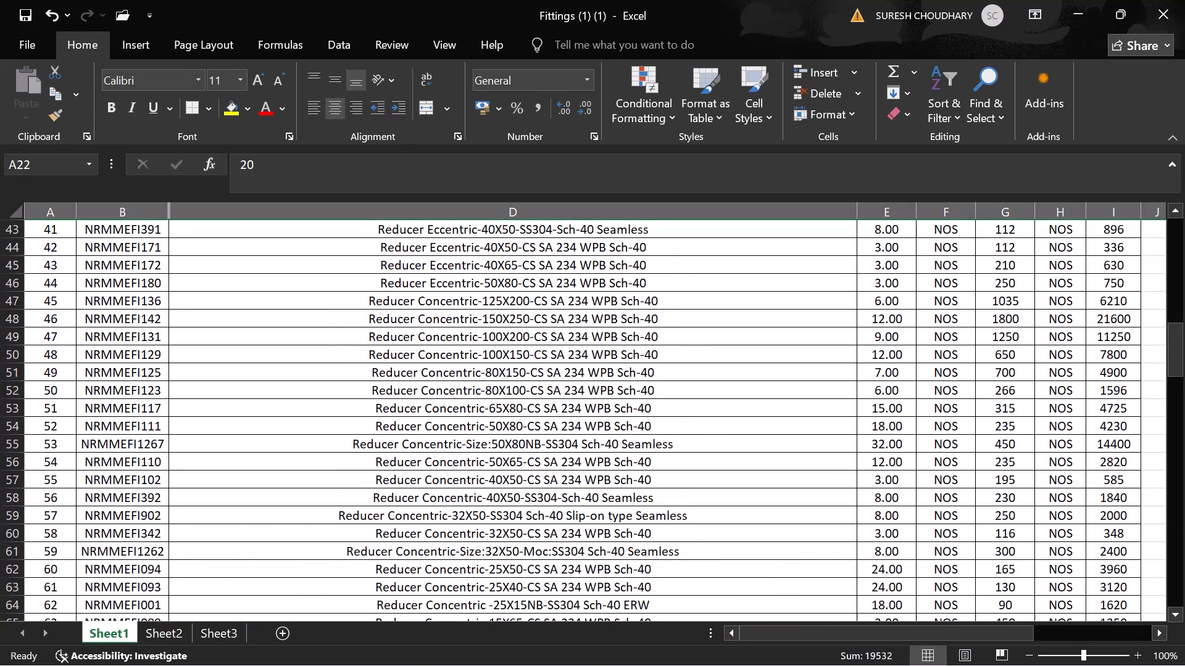
key("alt+Tab")
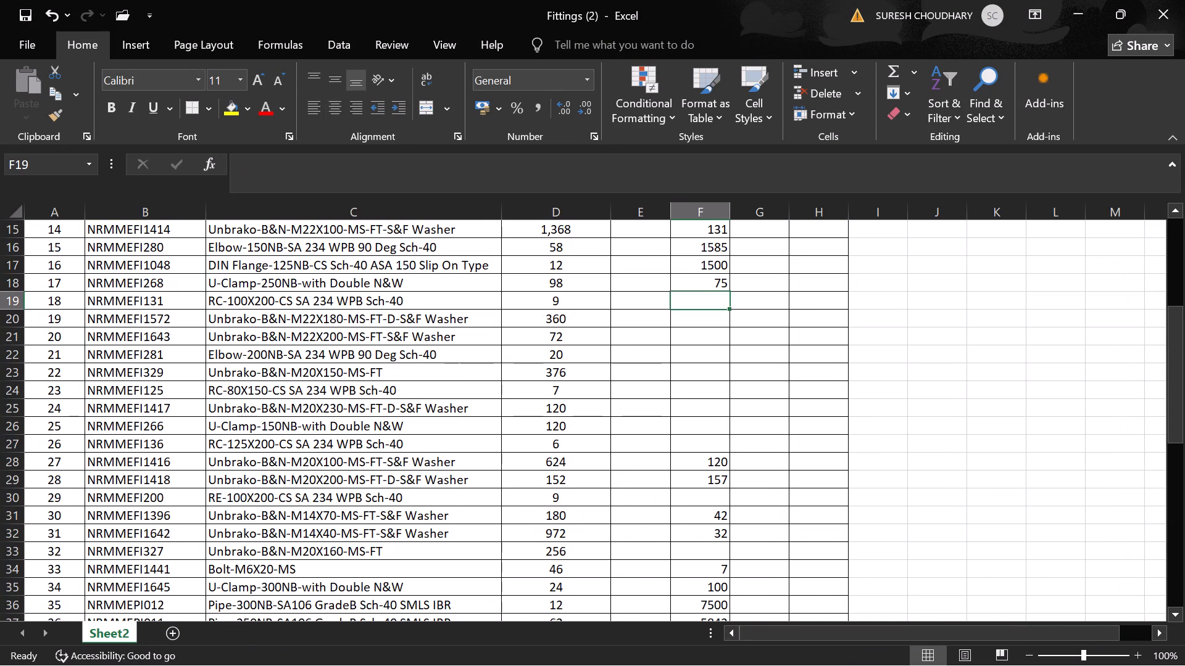
key("alt+Tab")
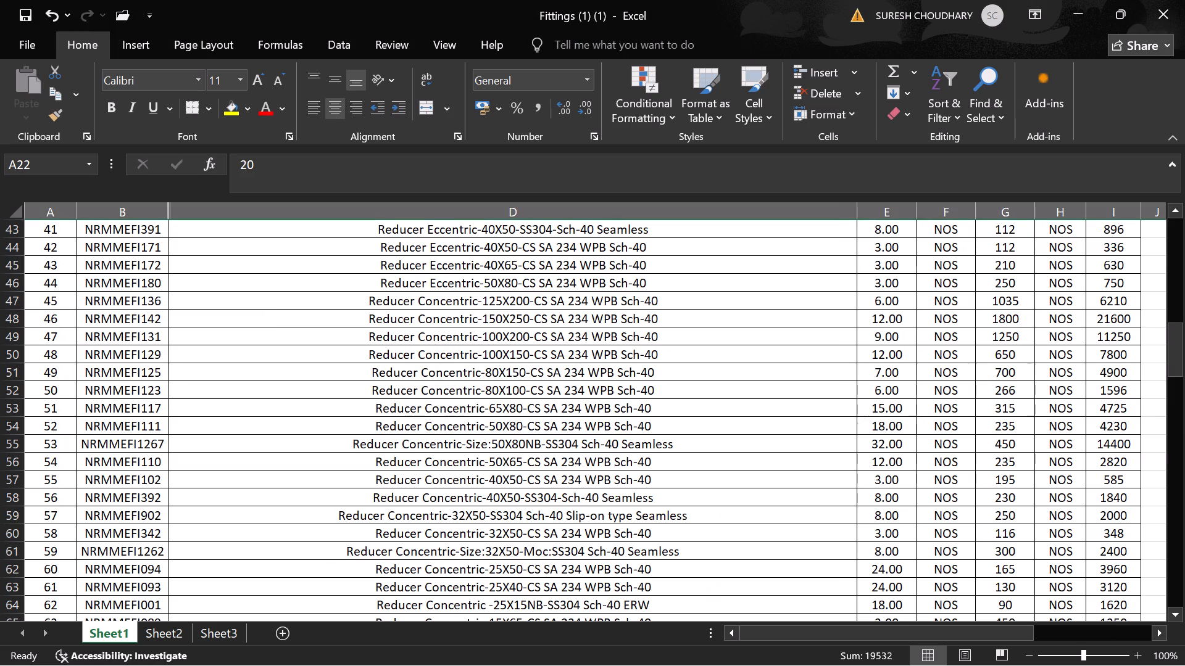
left_click(14, 334)
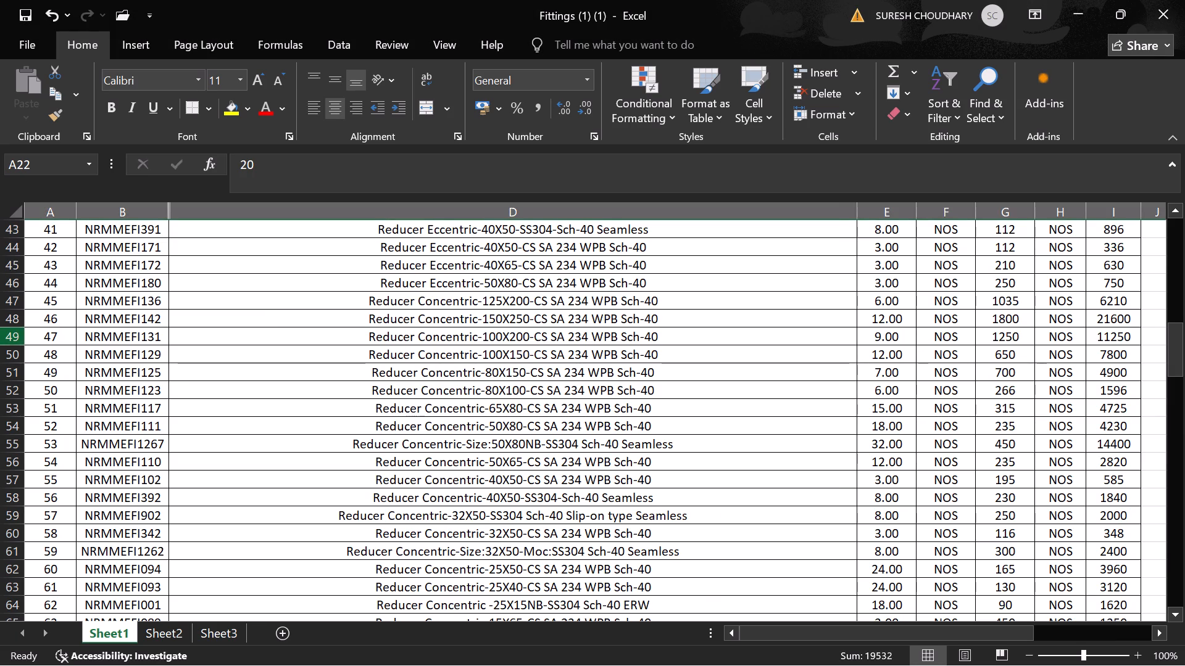
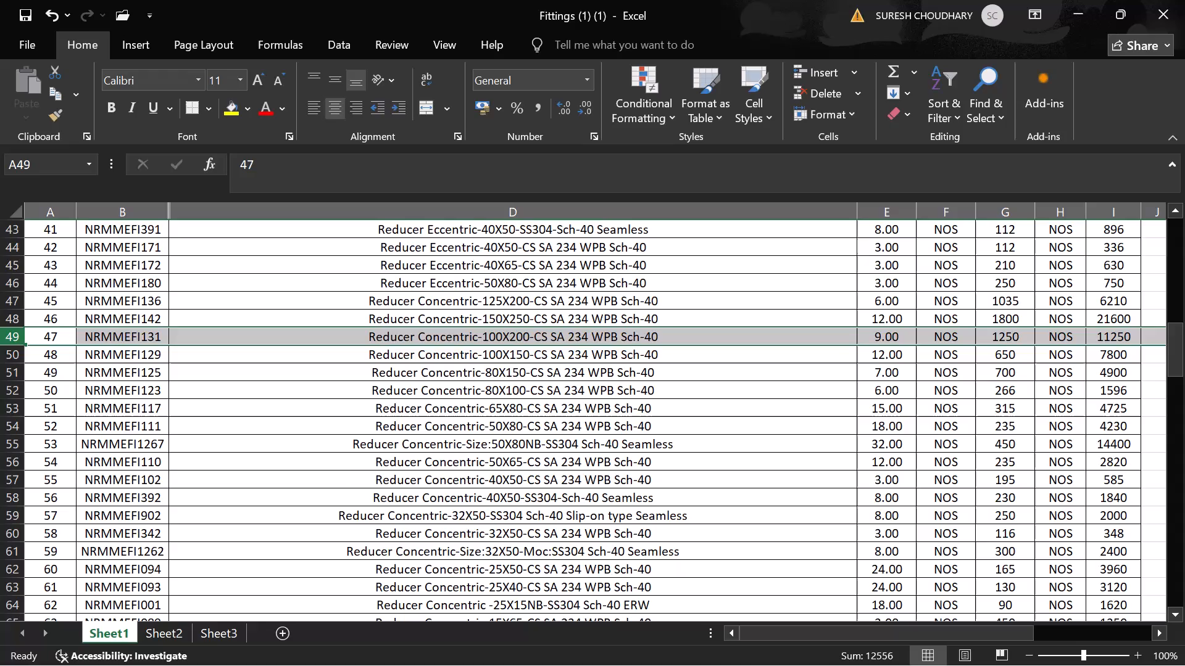
Enter the price 1250 for reducer RC-100X200 (NRMMEFI131) in the Fittings (2) workbook.
key("alt+Tab")
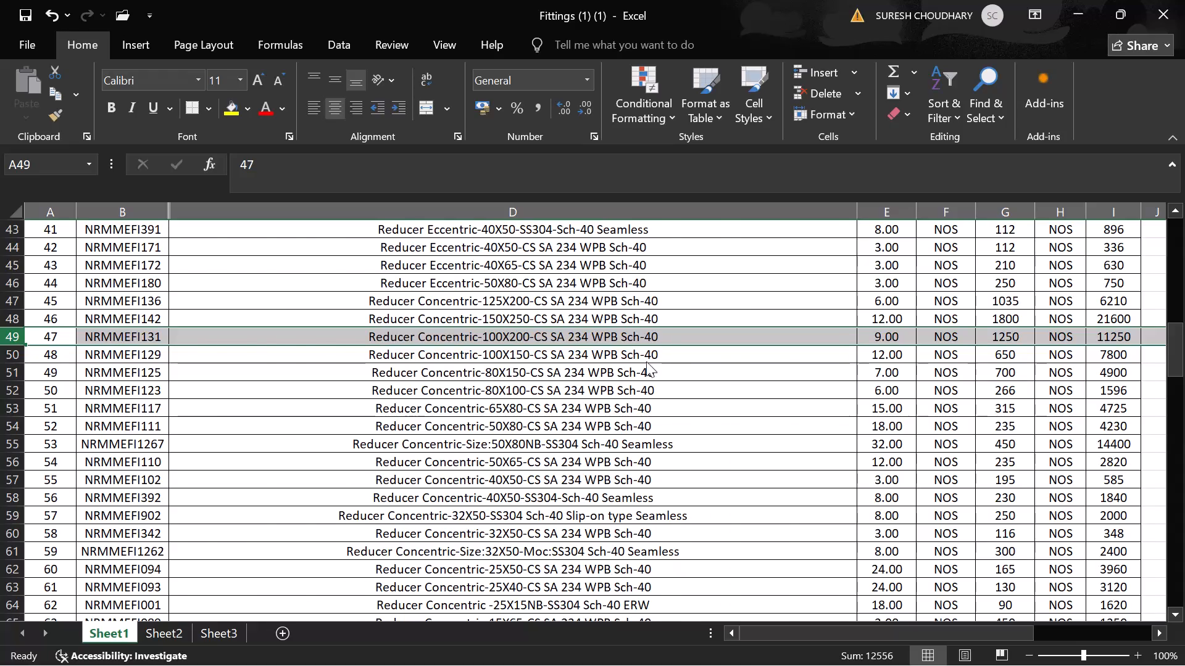
type("1250")
key("Return")
Find the M22X180 Unbrako bolt and nut (NRMMEFI1572) in Sheet1 of Fittings (1) (1) and enter its price 200 in the Fittings (2) workbook.
key("alt+Tab")
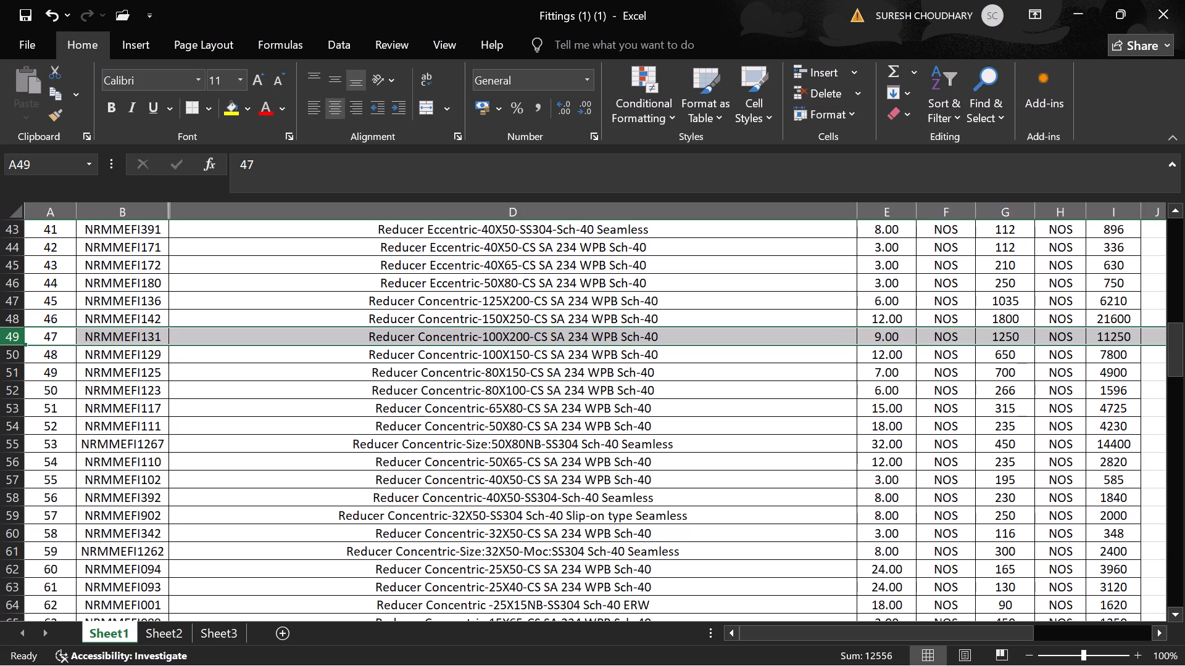
key("alt+Tab")
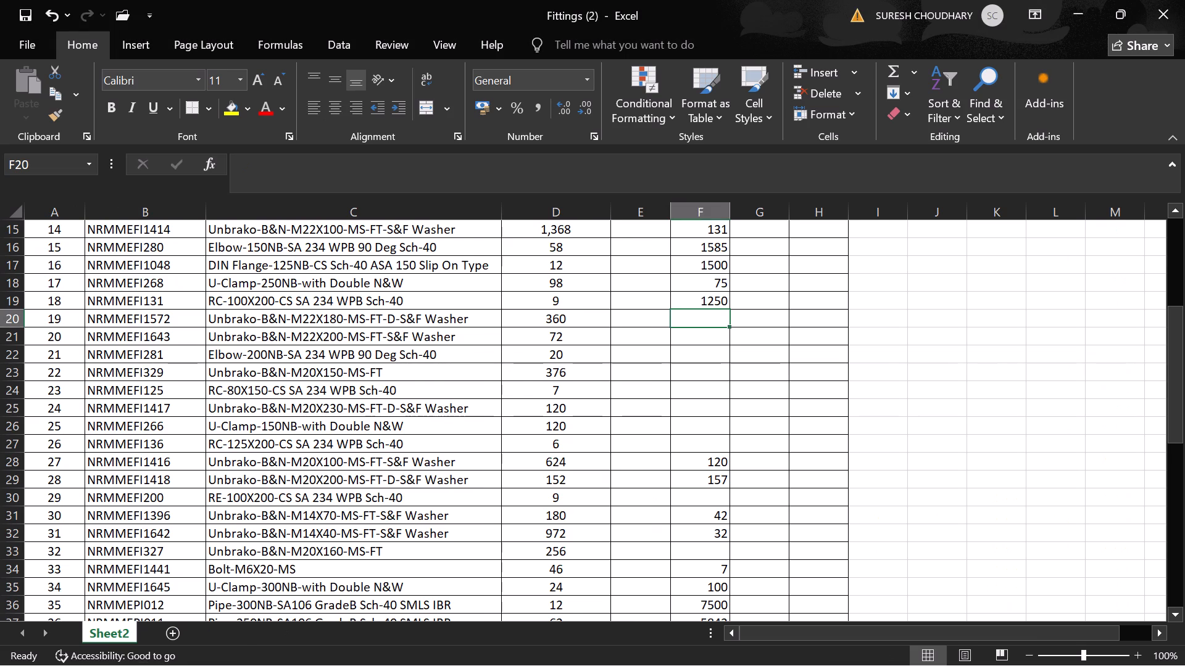
key("alt+Tab")
scroll(559, 356, "down", 4)
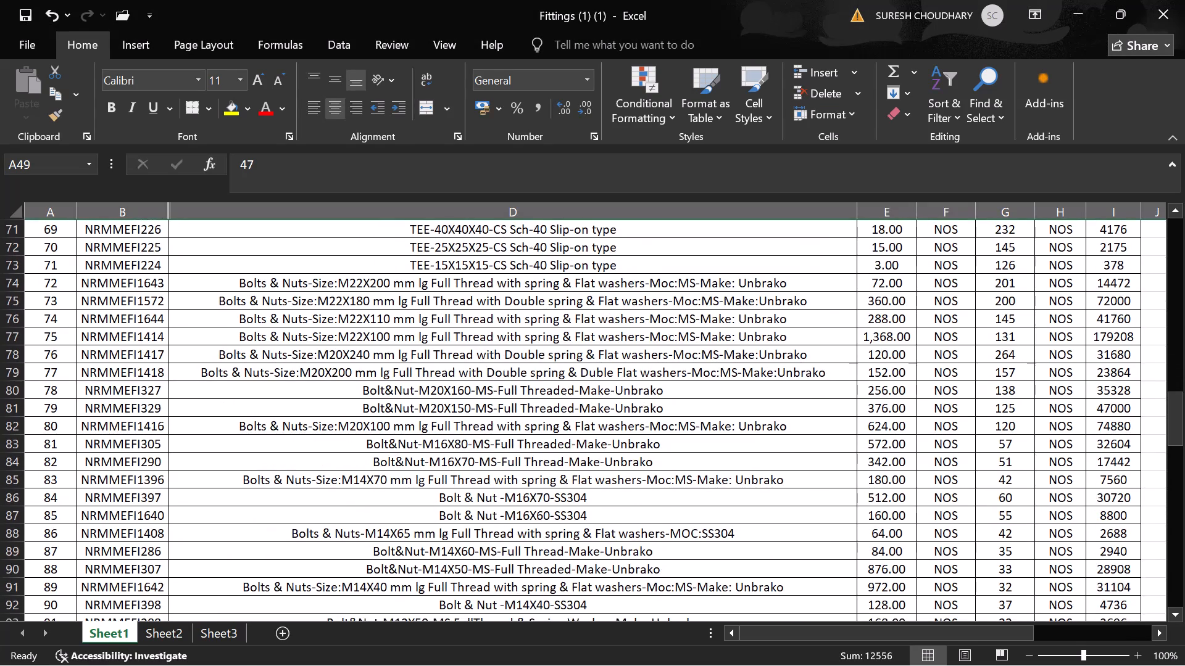
key("alt+Tab")
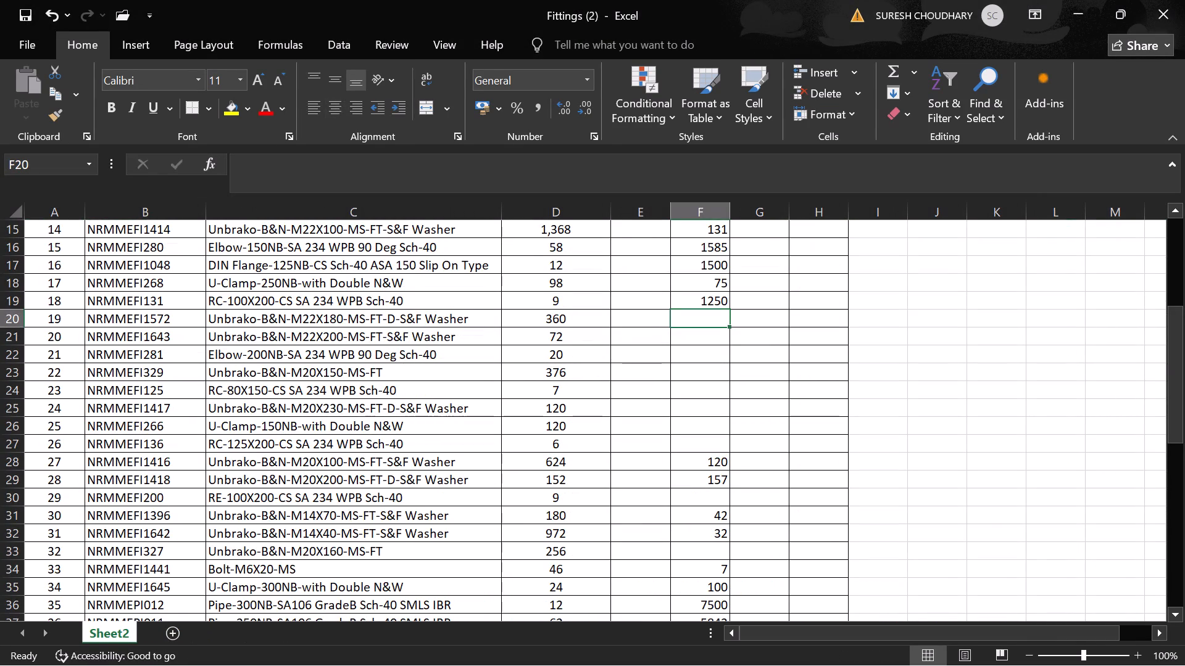
key("alt+Tab")
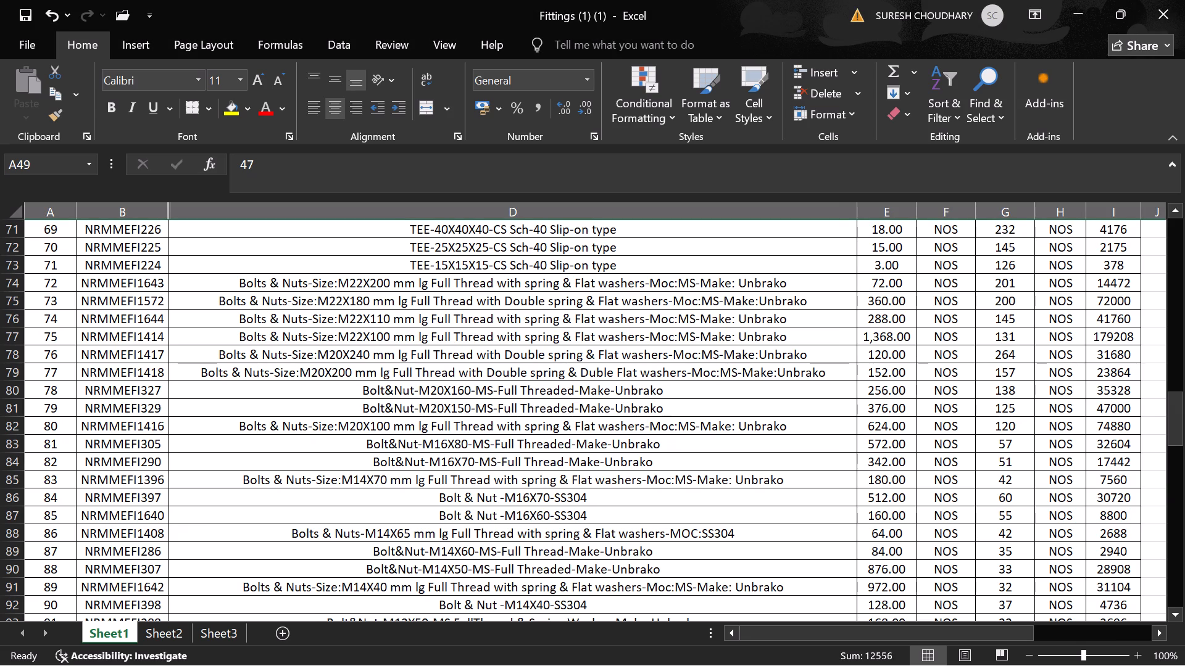
left_click(17, 299)
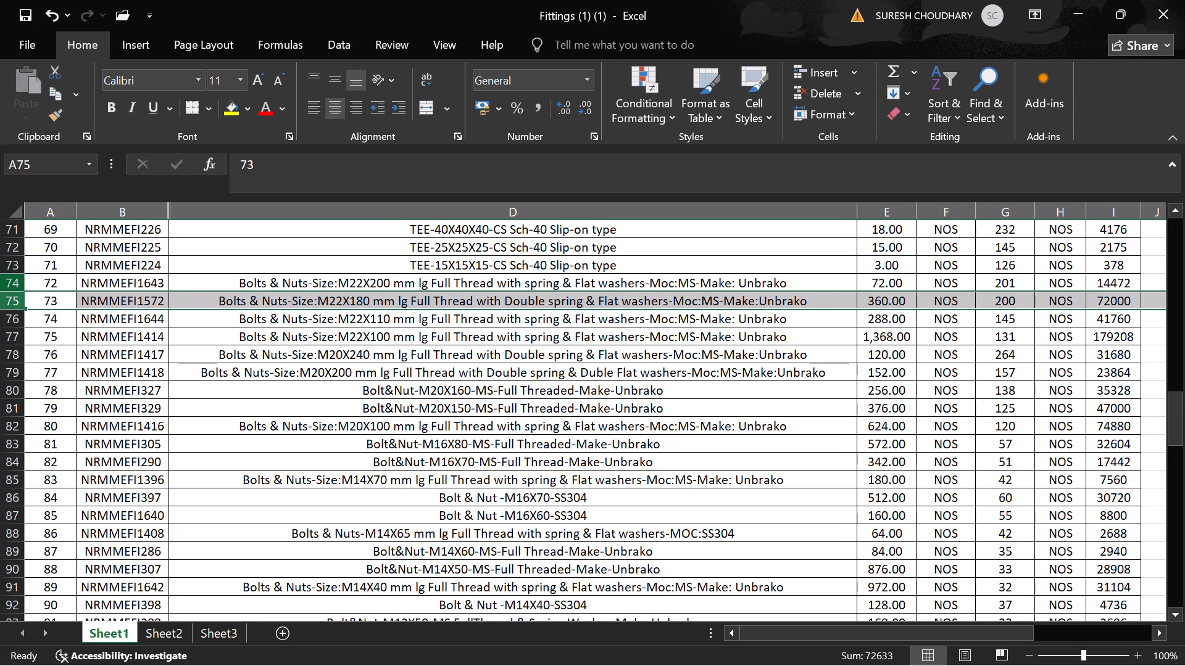
key("alt+Tab")
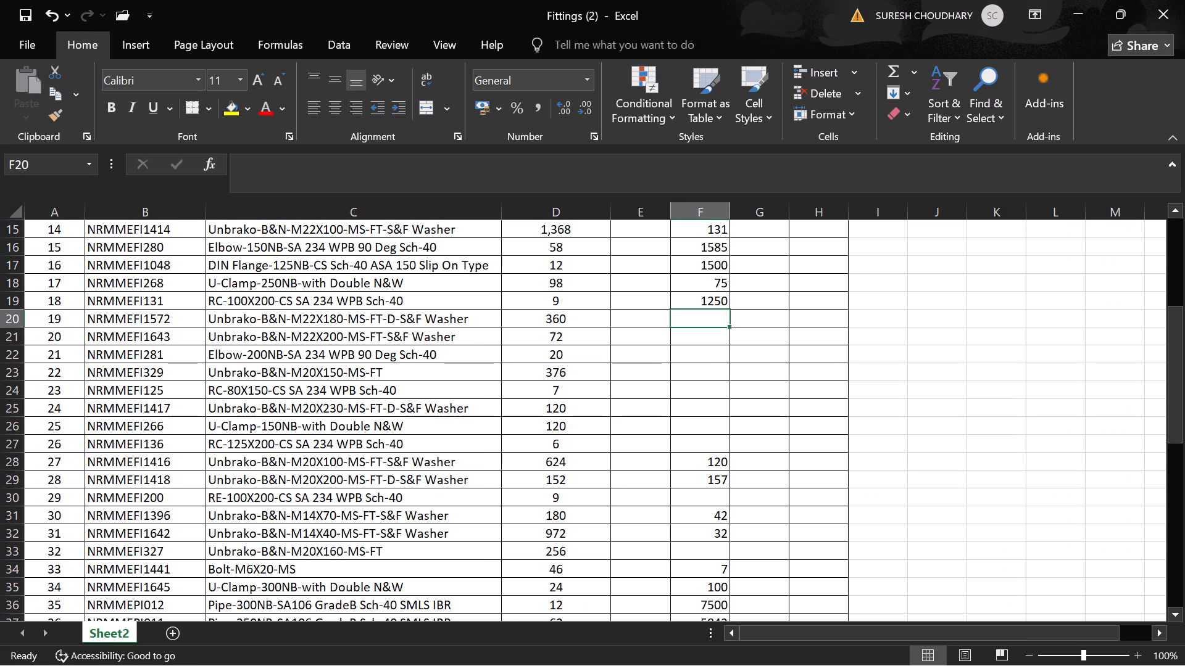
key("alt+Tab")
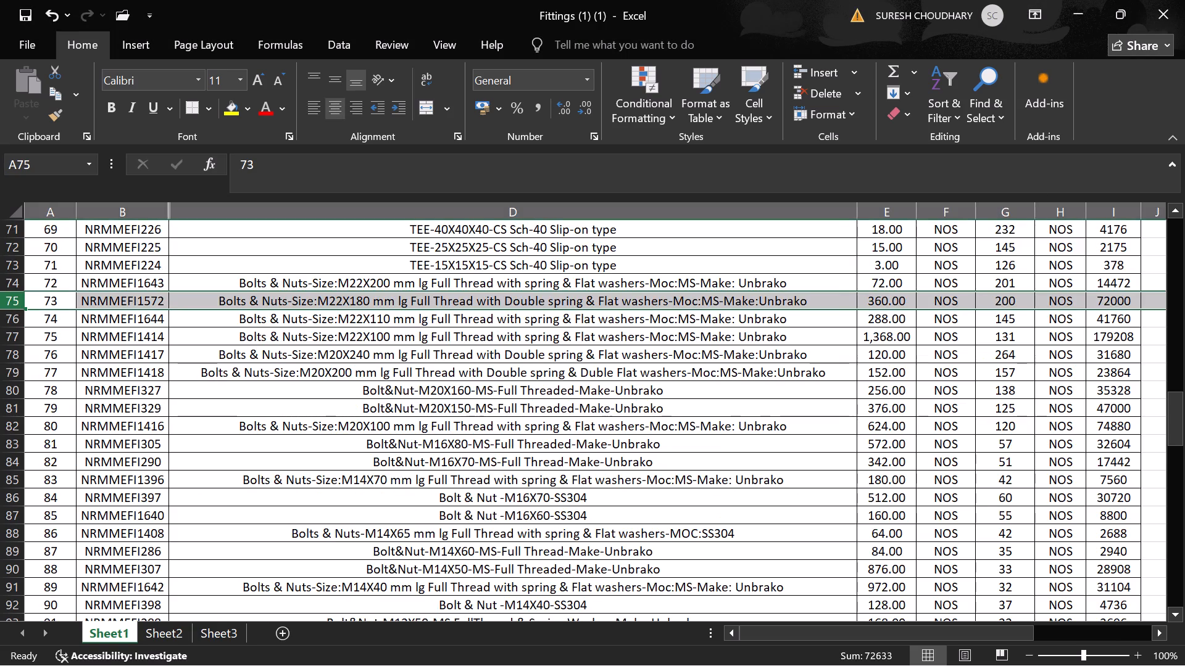
key("alt+Tab")
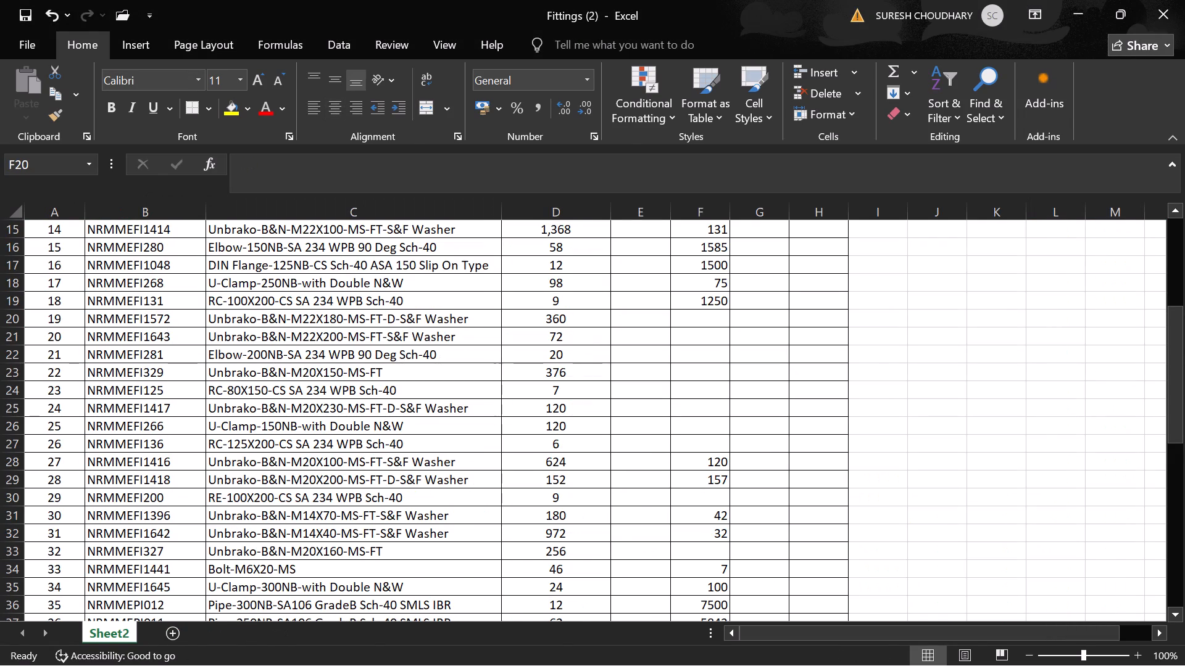
key("alt+Tab")
key("alt+Tab")
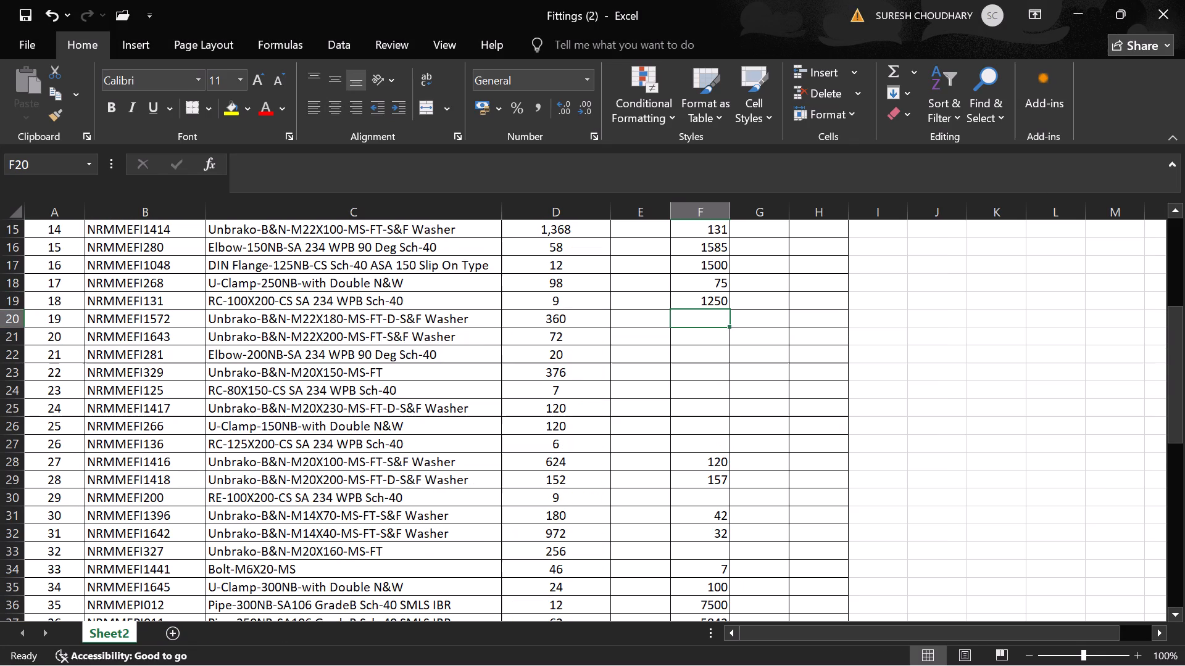
type("200")
key("Return")
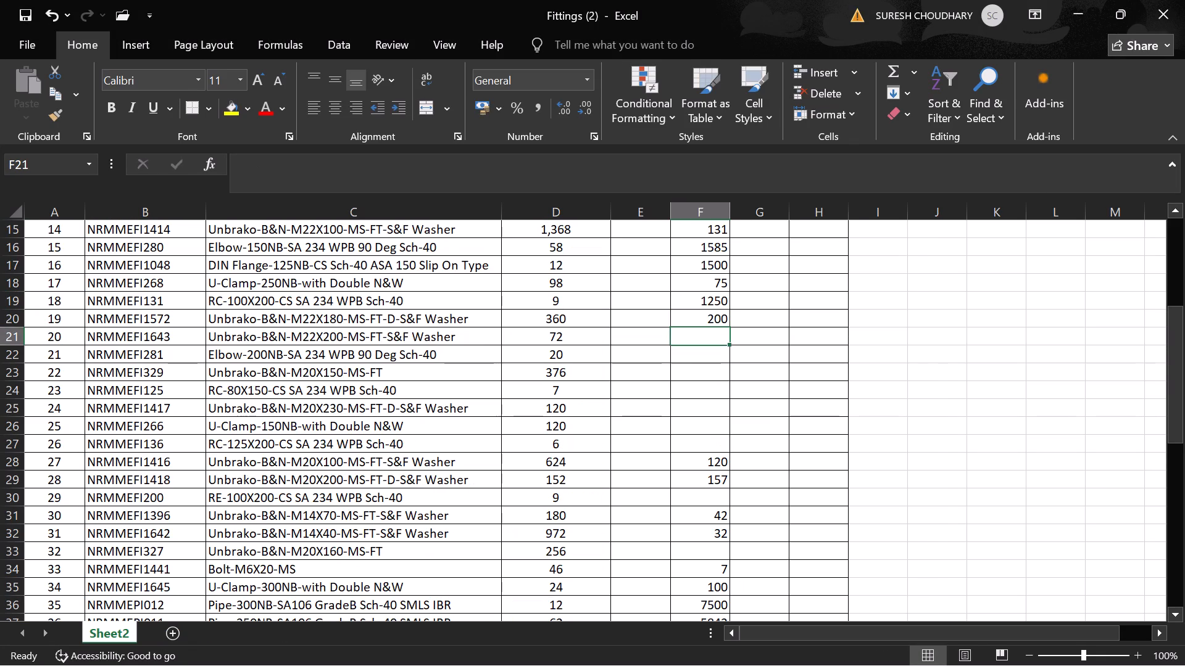
Find the M22X200 Unbrako bolt and nut (NRMMEFI1643) in Sheet1 of Fittings (1) (1) and enter its price 201 in the Fittings (2) workbook.
key("alt+Tab")
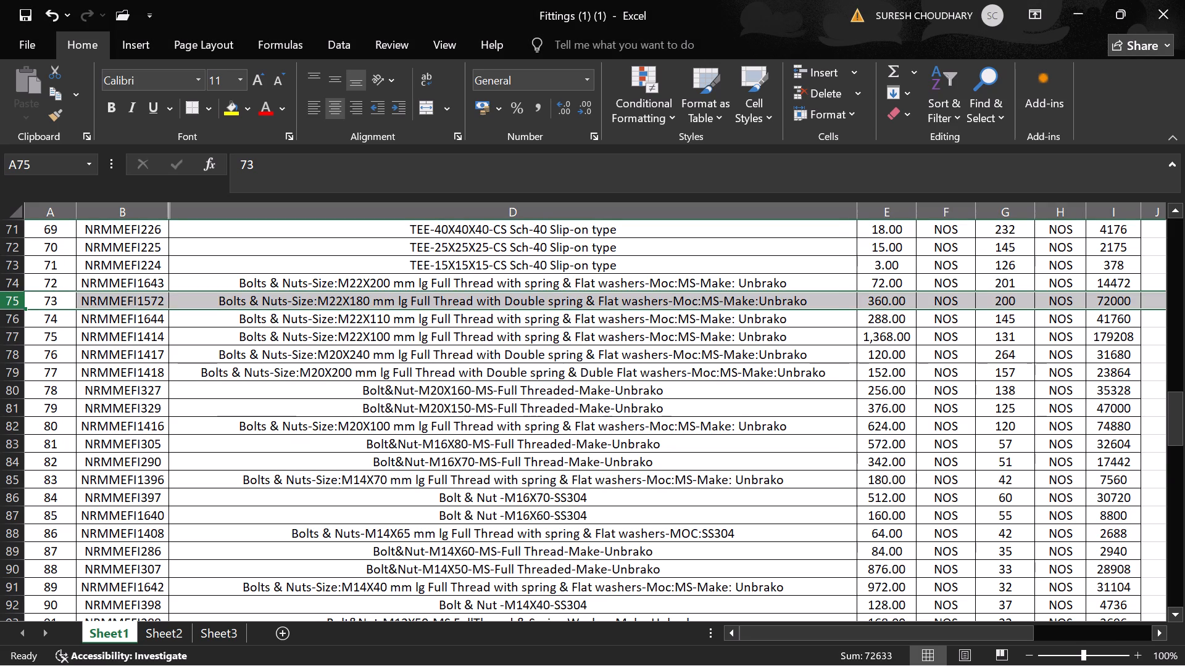
left_click(13, 282)
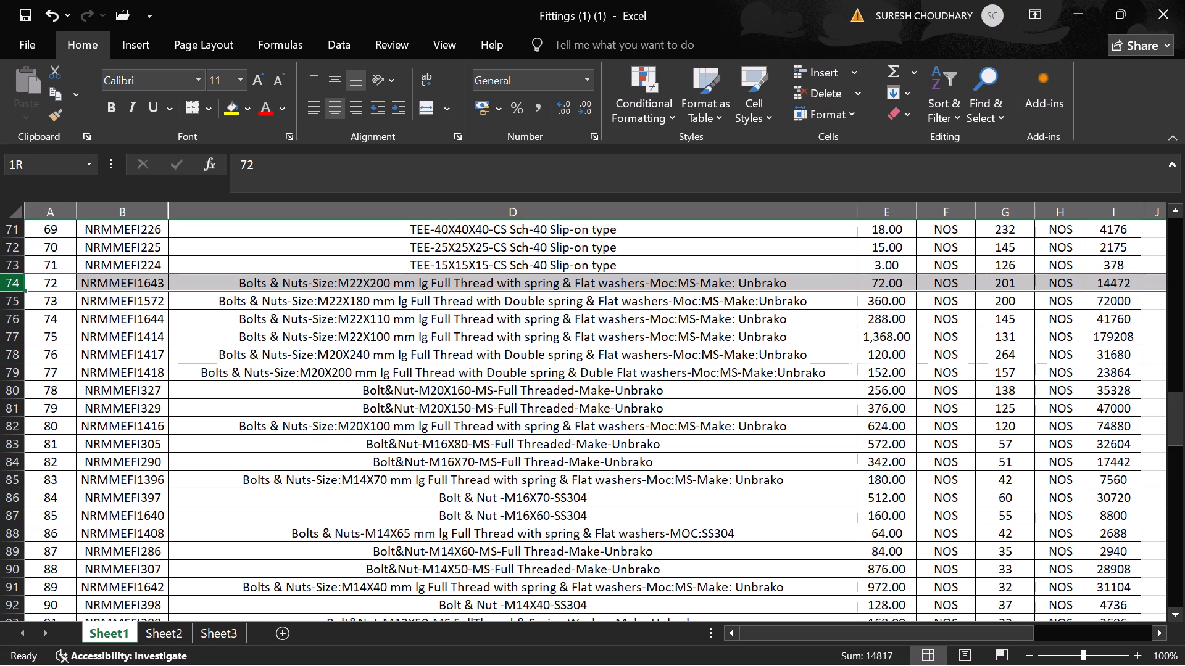
key("alt+Tab")
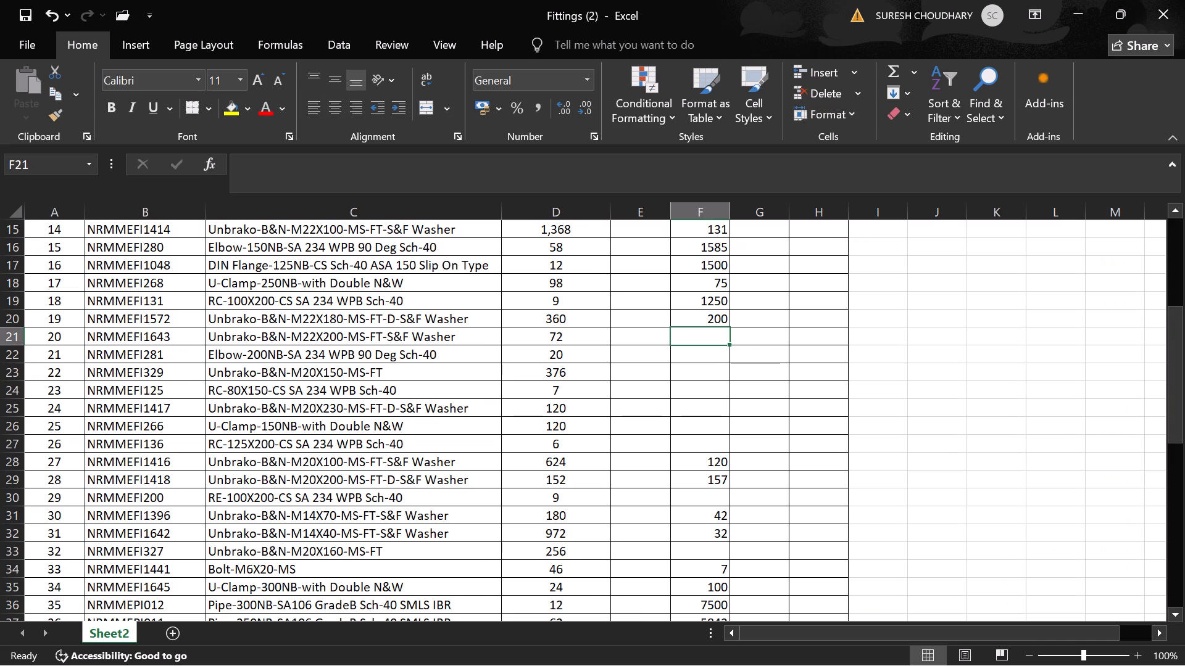
key("alt+Tab")
key("alt+Tab")
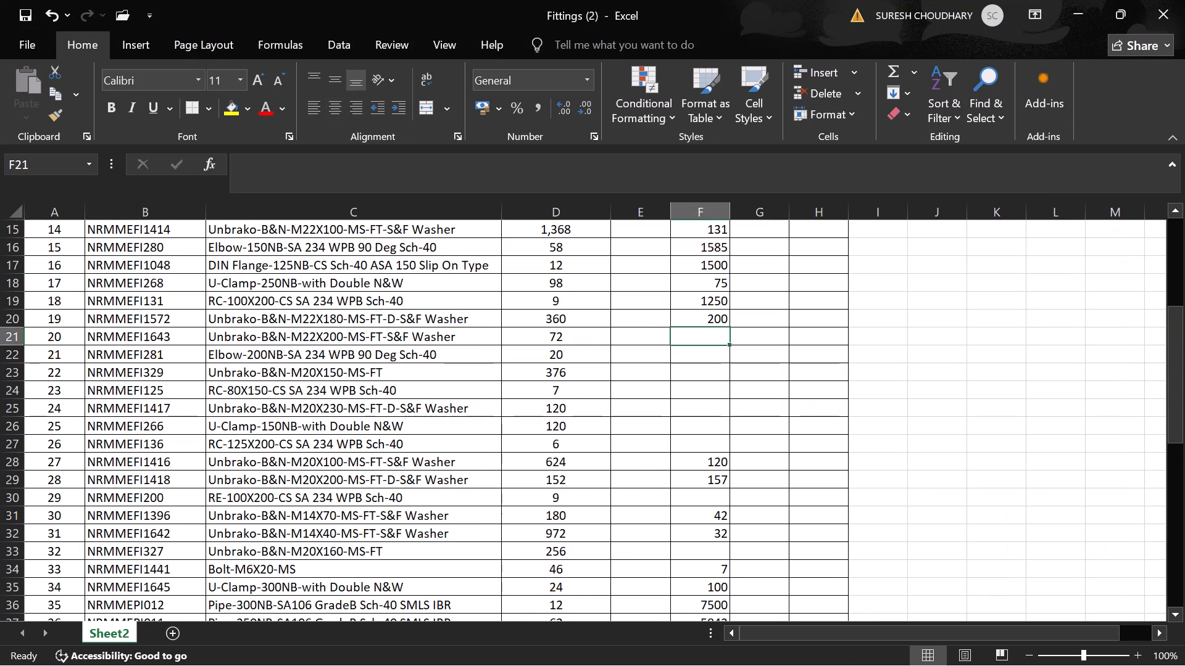
type("201")
key("Return")
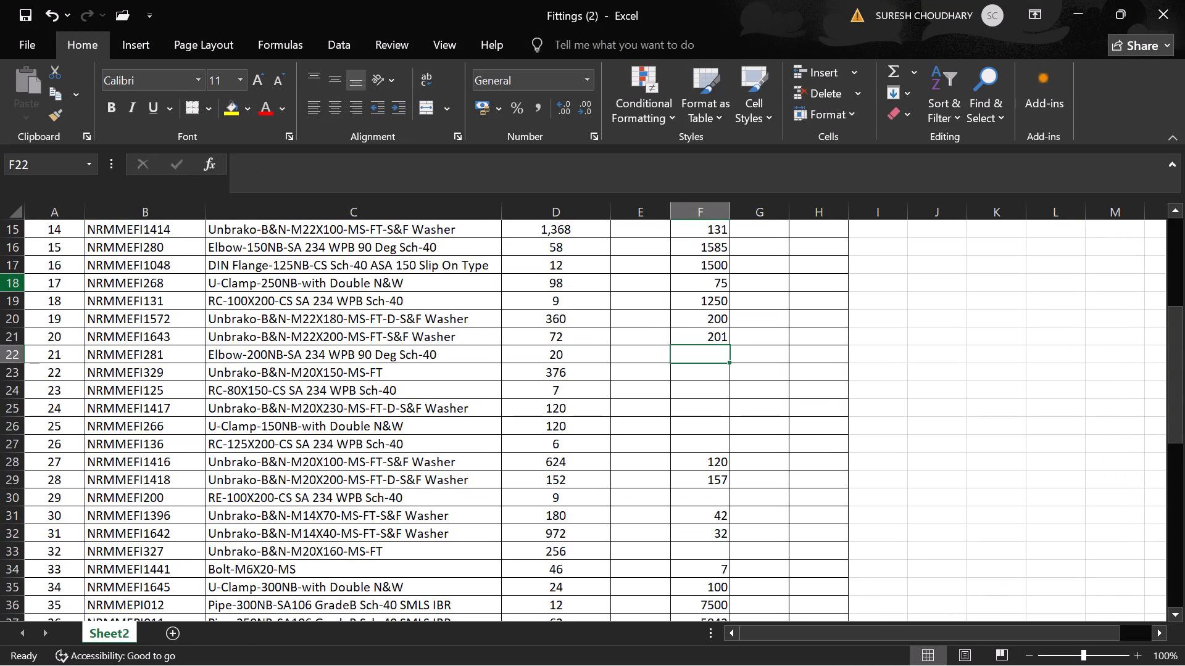
Find Elbow-200NB (NRMMEFI281) in Sheet1 of Fittings (1) (1) and enter its price 1800 in the Fittings (2) workbook.
key("alt+Tab")
scroll(0, 334, "up", 1)
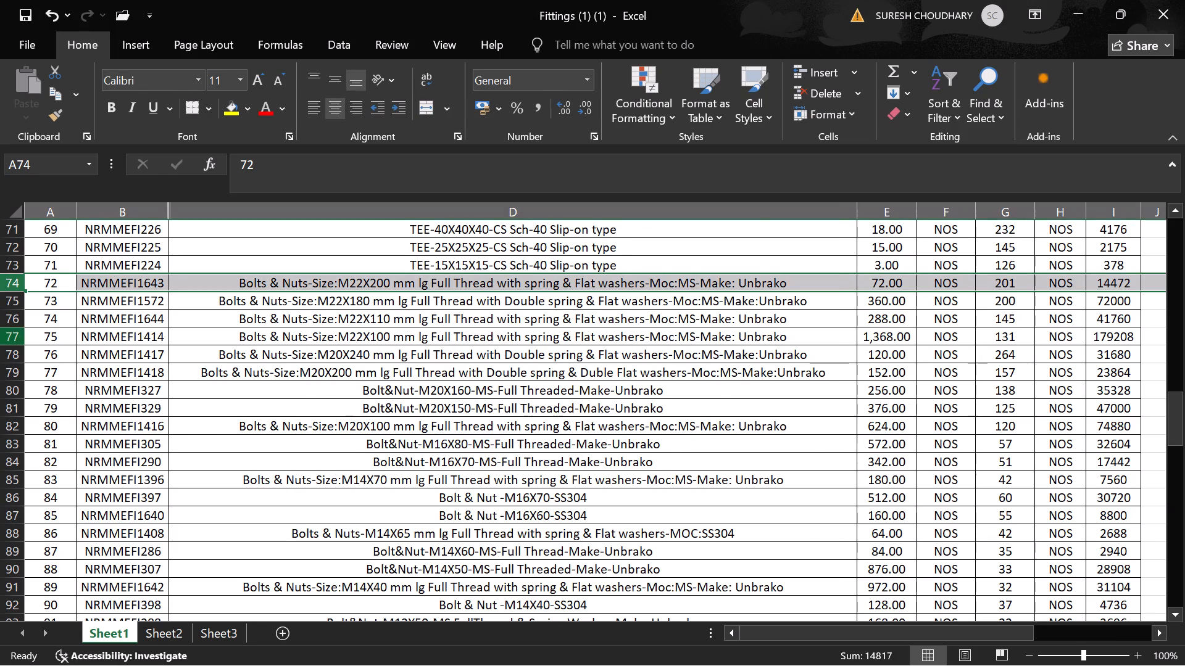
scroll(362, 438, "up", 6)
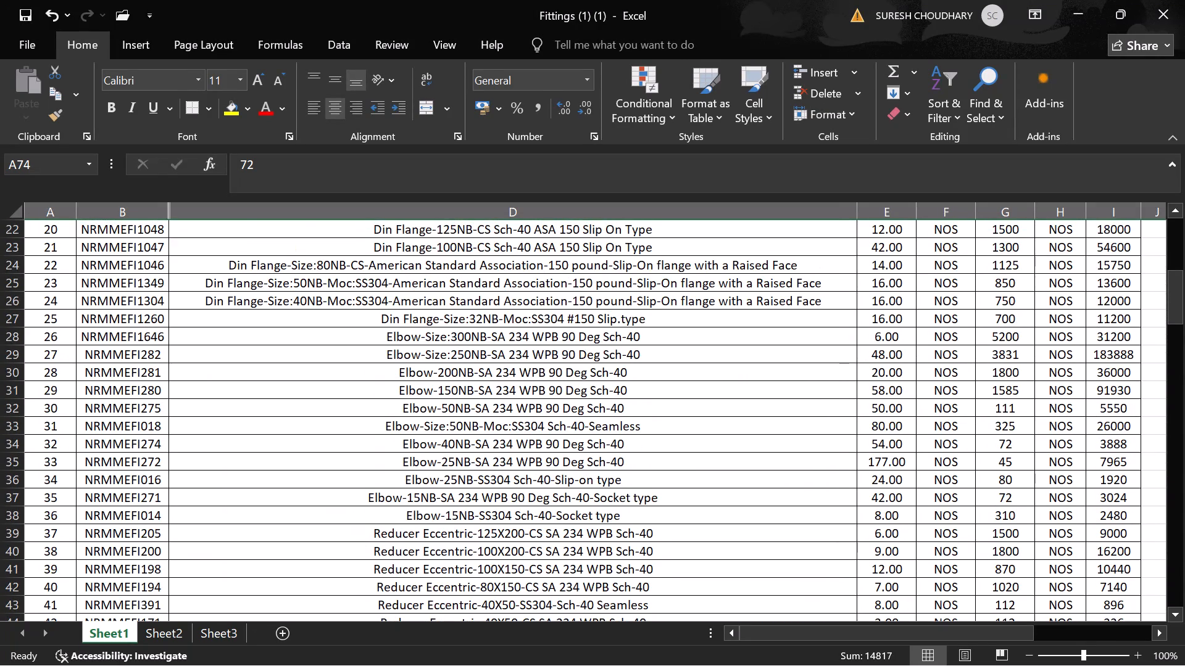
left_click(8, 372)
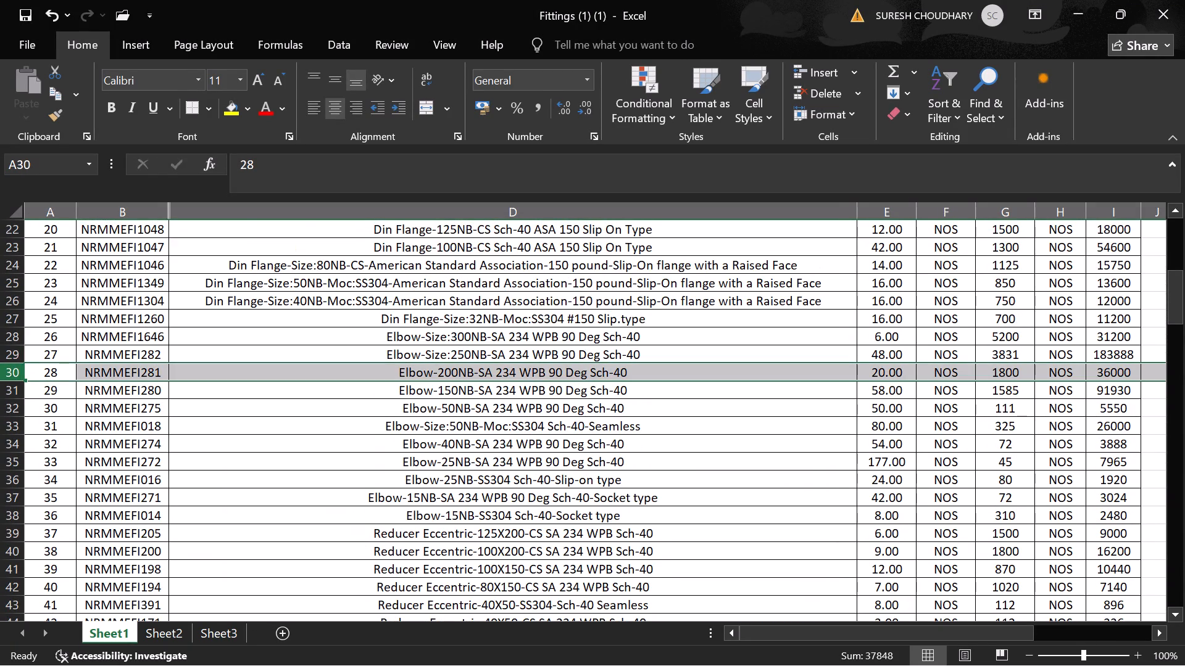
key("alt+Tab")
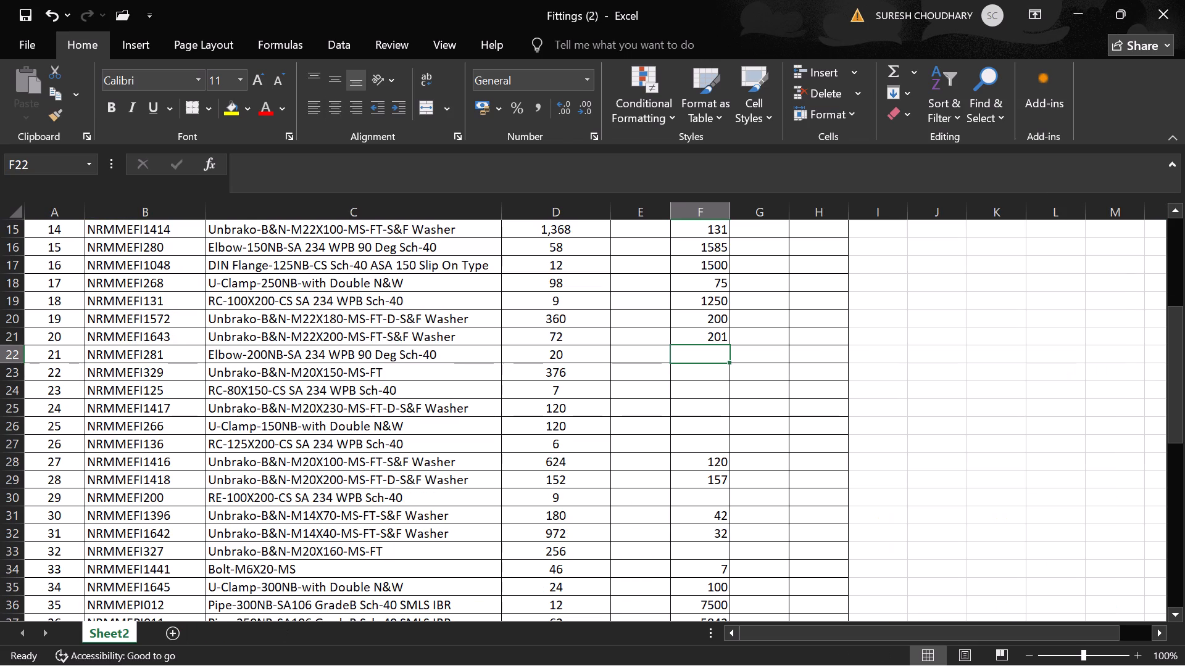
key("alt+Tab")
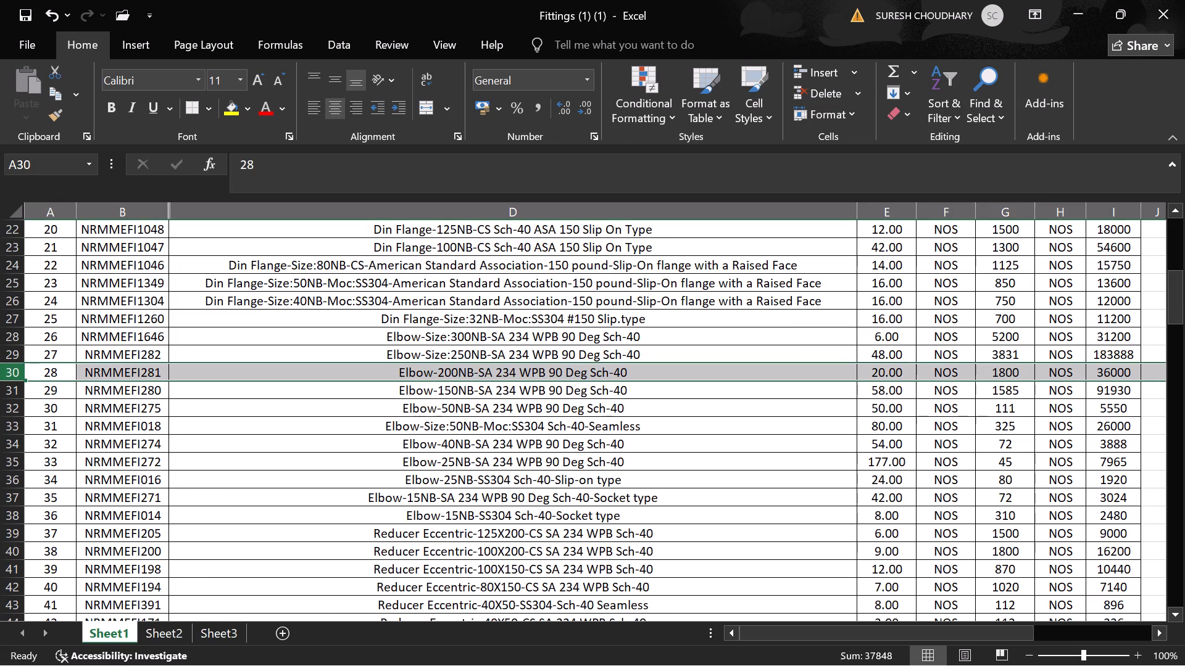
key("alt+Tab")
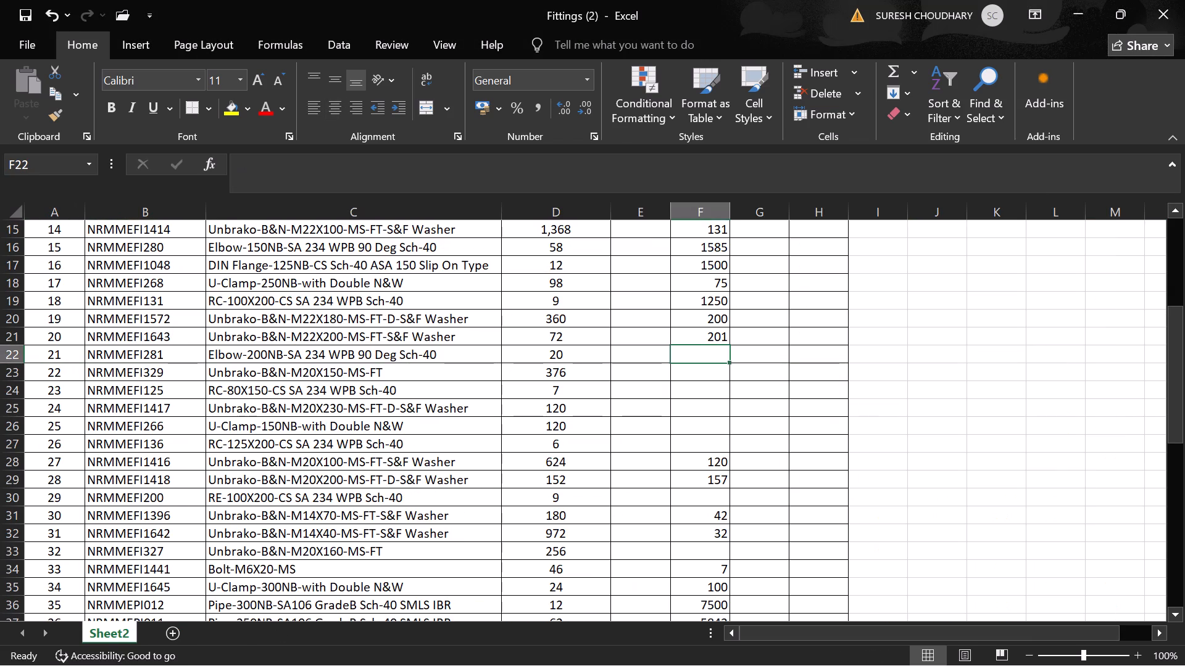
type("1800")
key("Return")
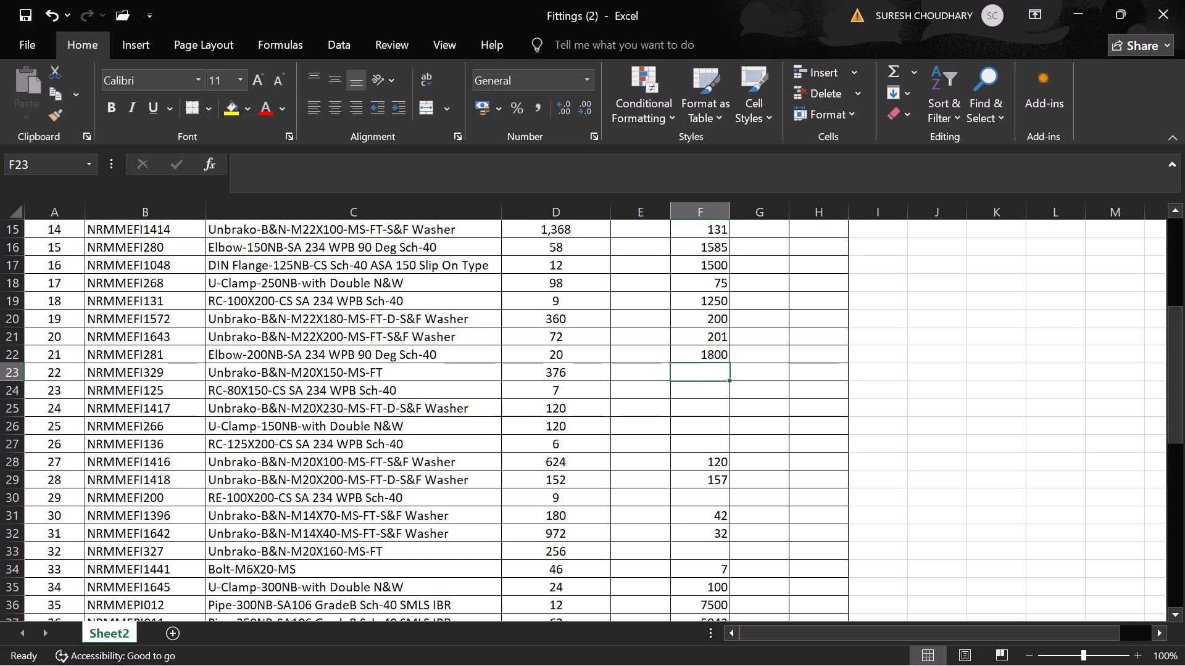
Find the M20X150 Unbrako bolt and nut (NRMMEFI329) in Sheet1 of Fittings (1) (1) and enter its price 125 in the Fittings (2) workbook.
key("alt+Tab")
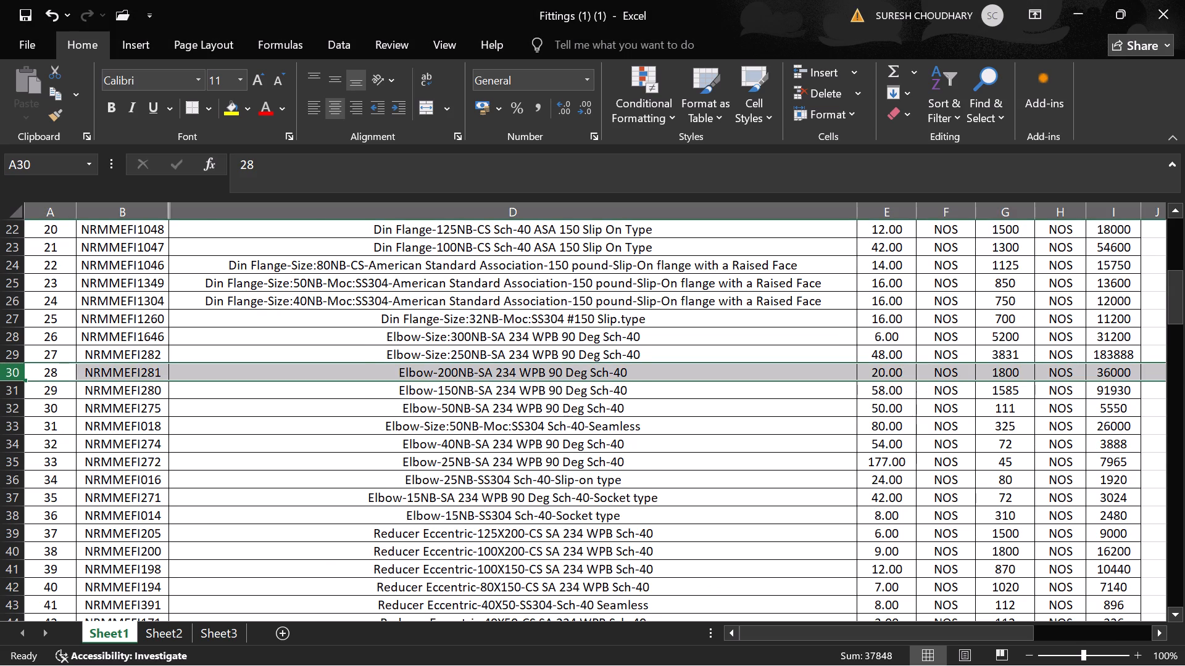
scroll(498, 416, "down", 7)
key("alt+Tab")
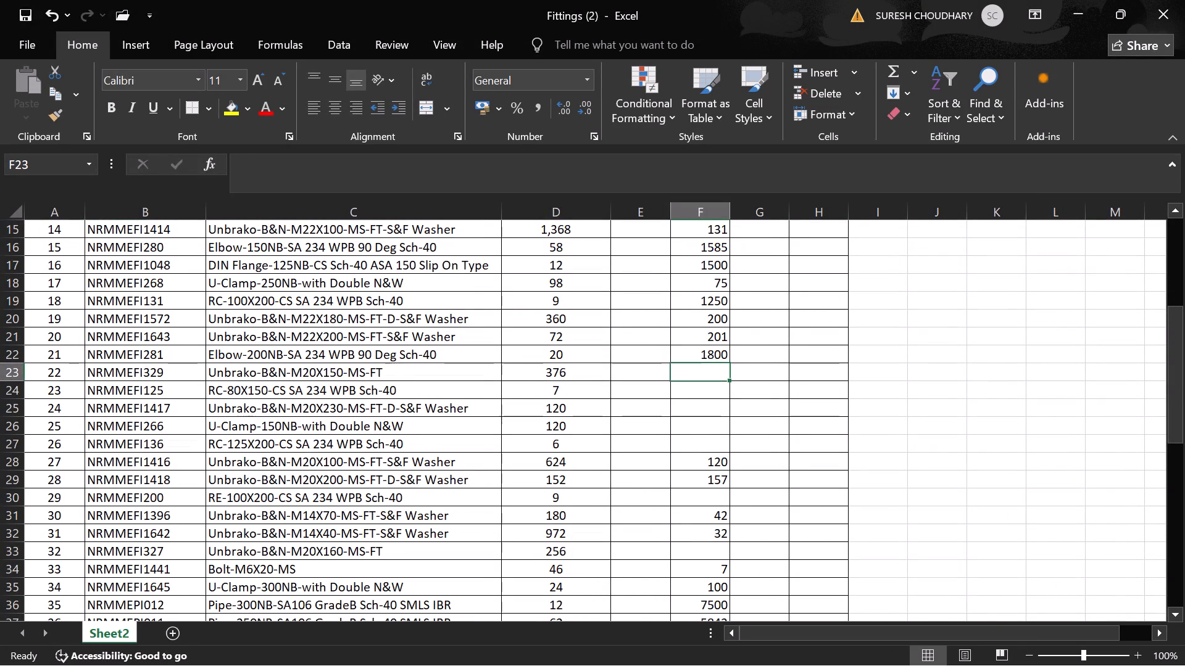
key("alt+Tab")
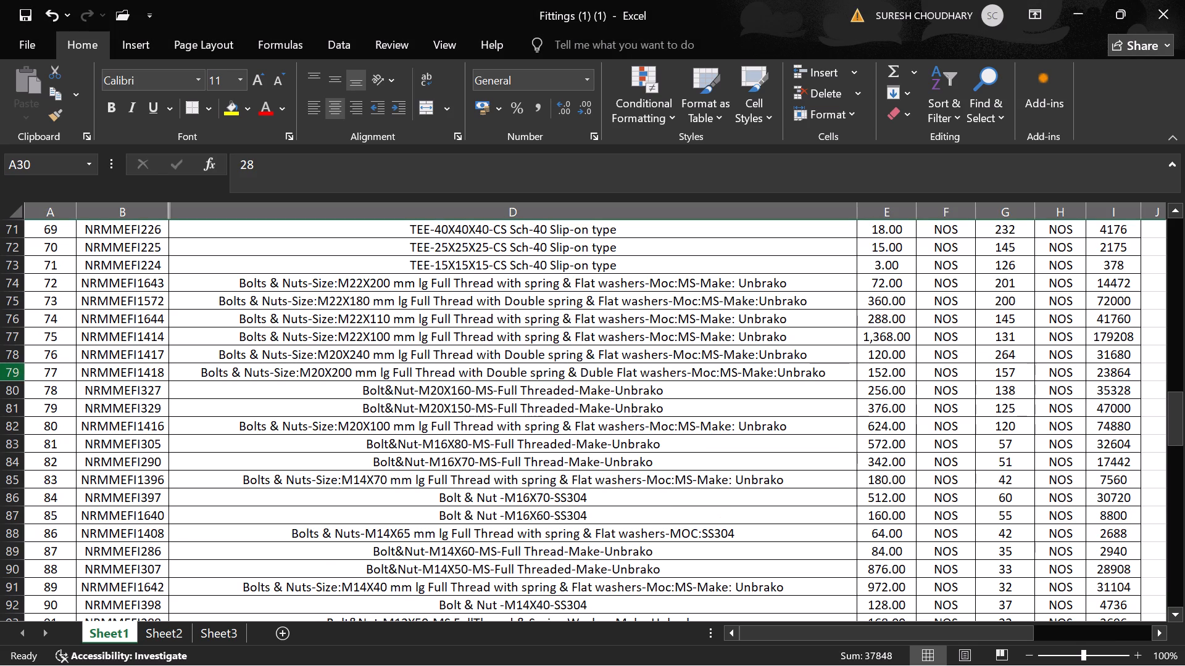
key("alt+Tab")
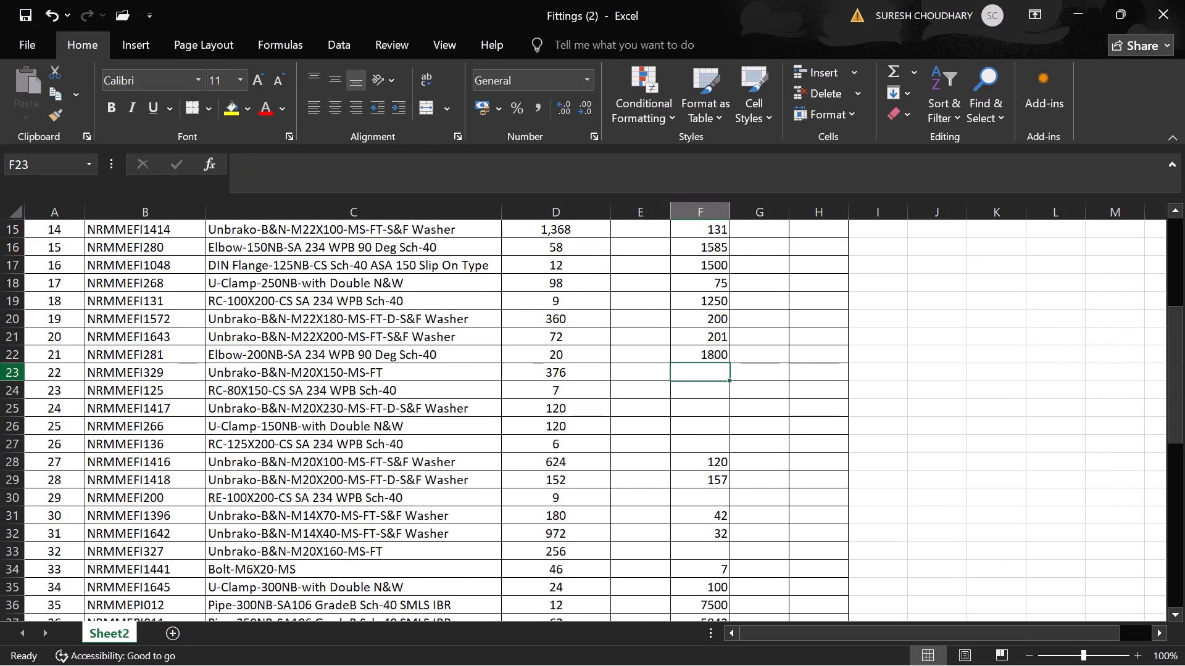
key("alt+Tab")
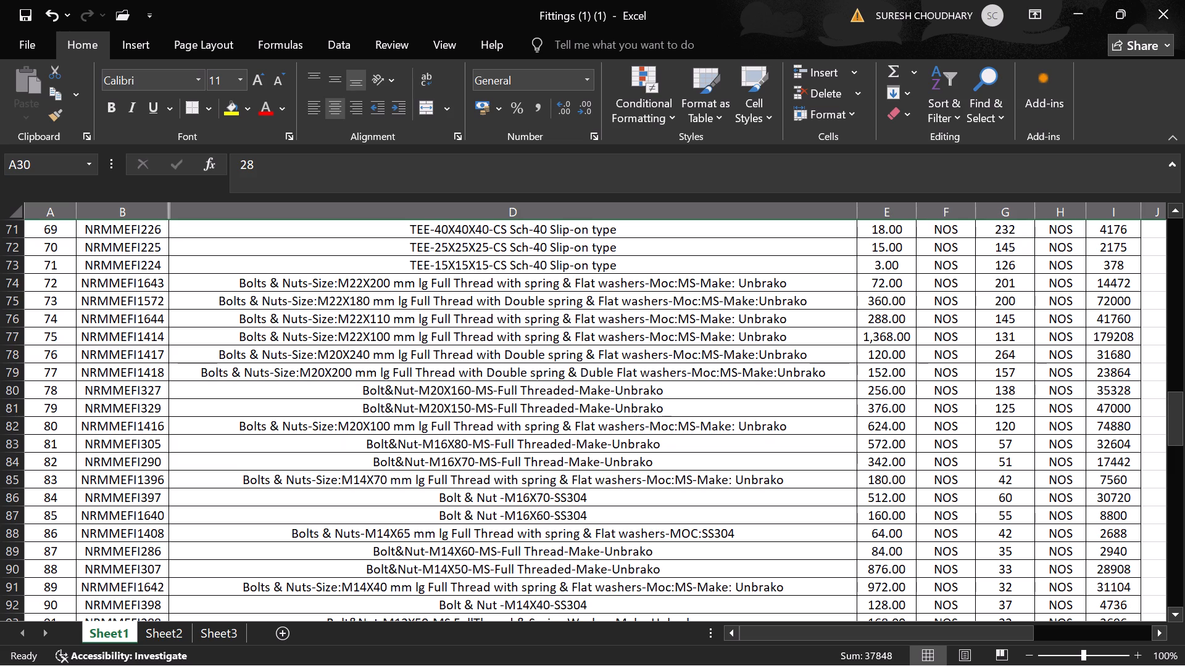
double_click(991, 409)
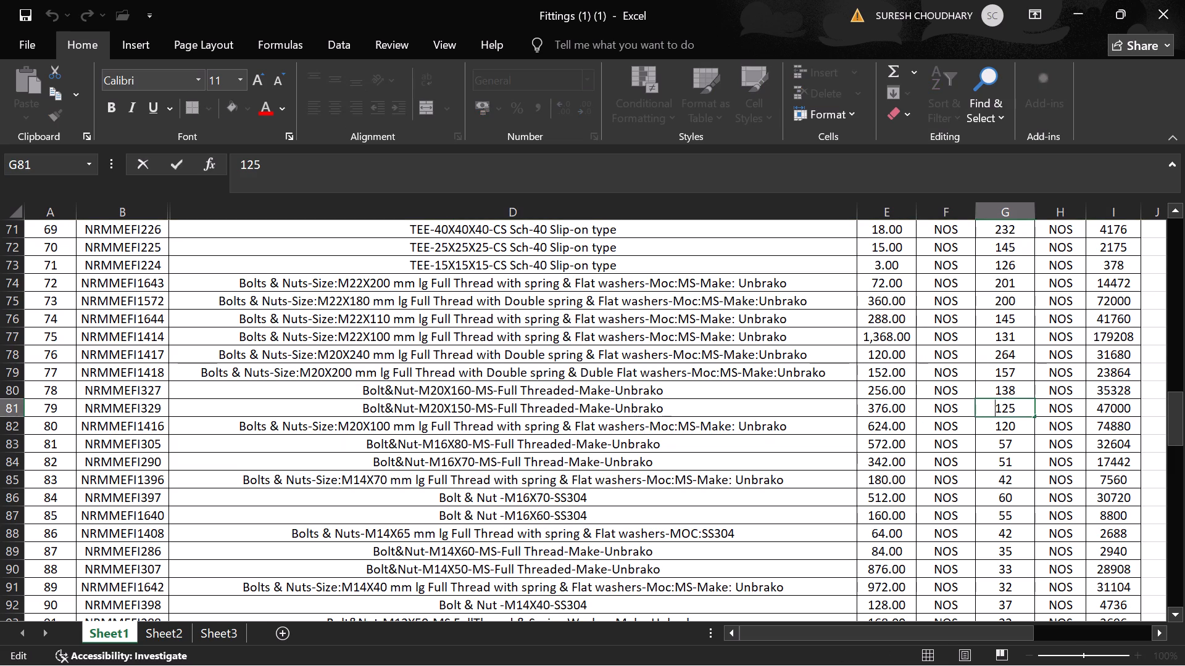
triple_click(962, 405)
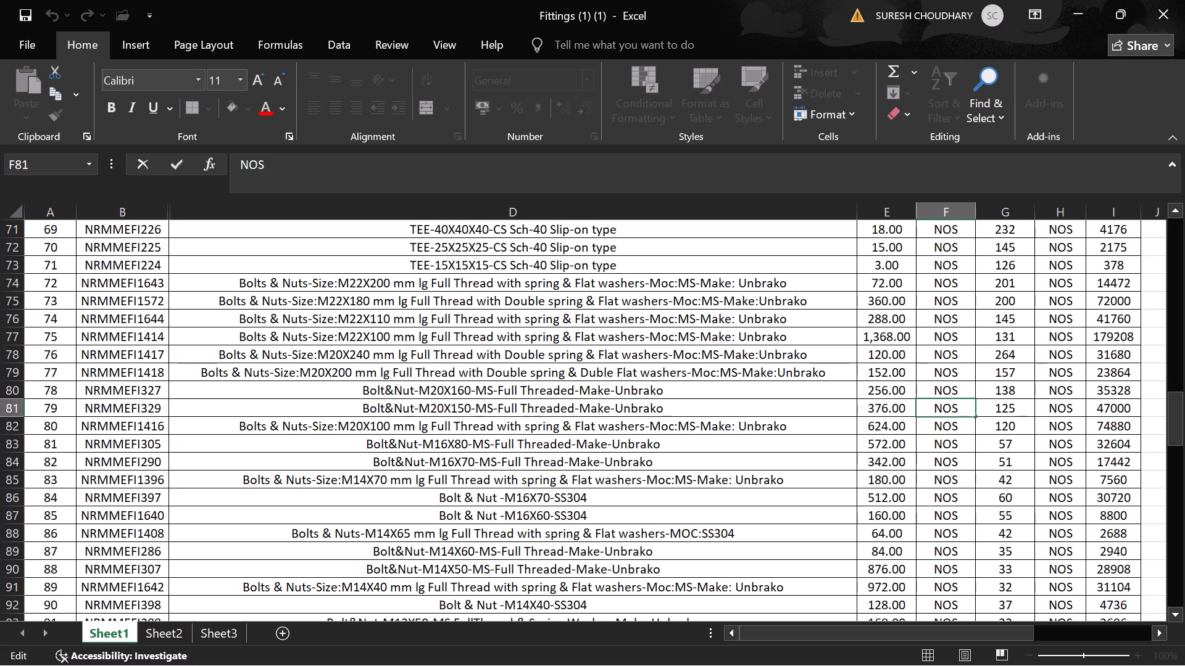
key("alt+Tab")
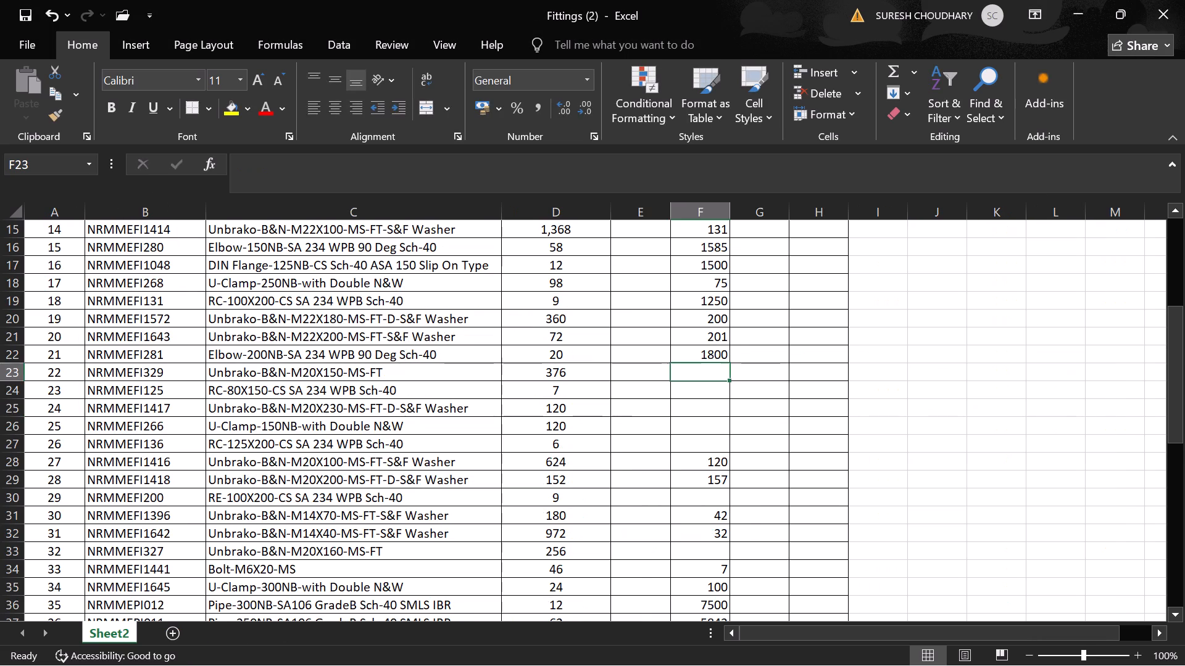
type("125")
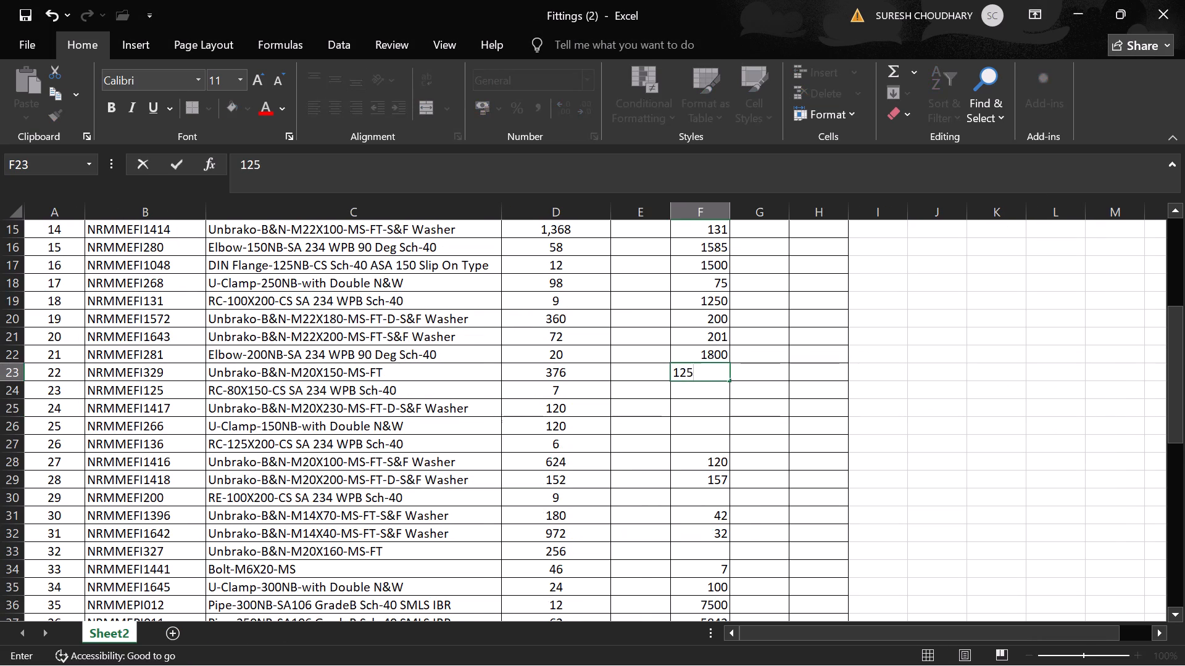
key("Return")
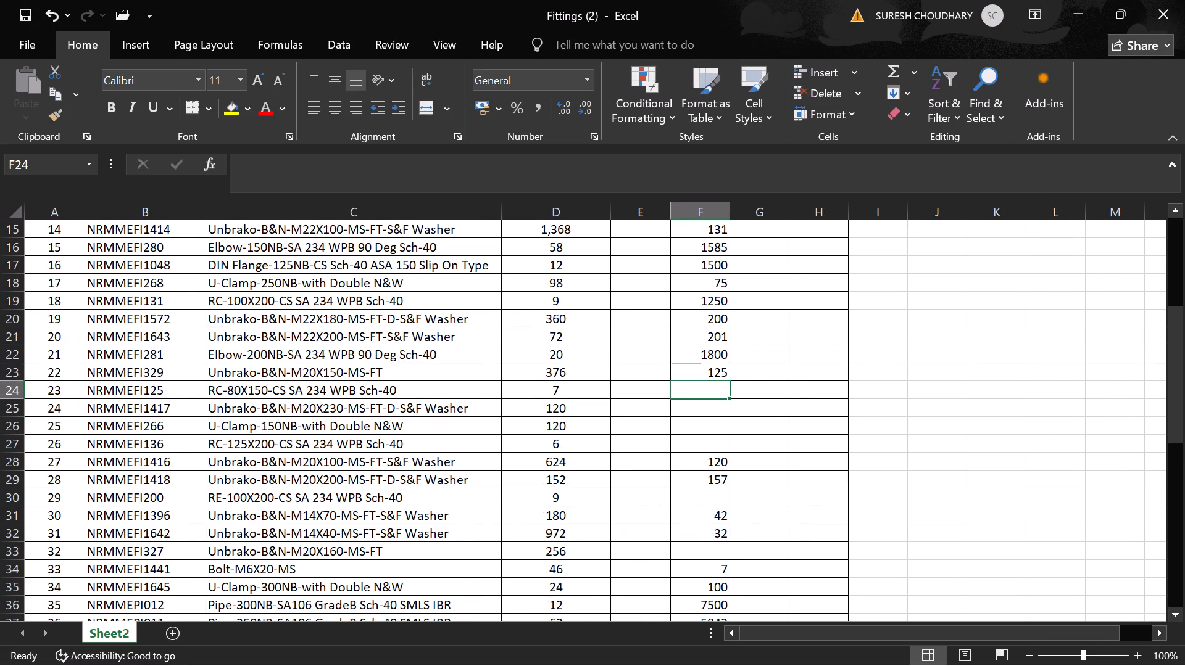
Find the reducer RC-80X150 (NRMMEFI125) in Sheet1 of Fittings (1) (1) and enter its price 700 in the Fittings (2) workbook.
key("alt+Tab")
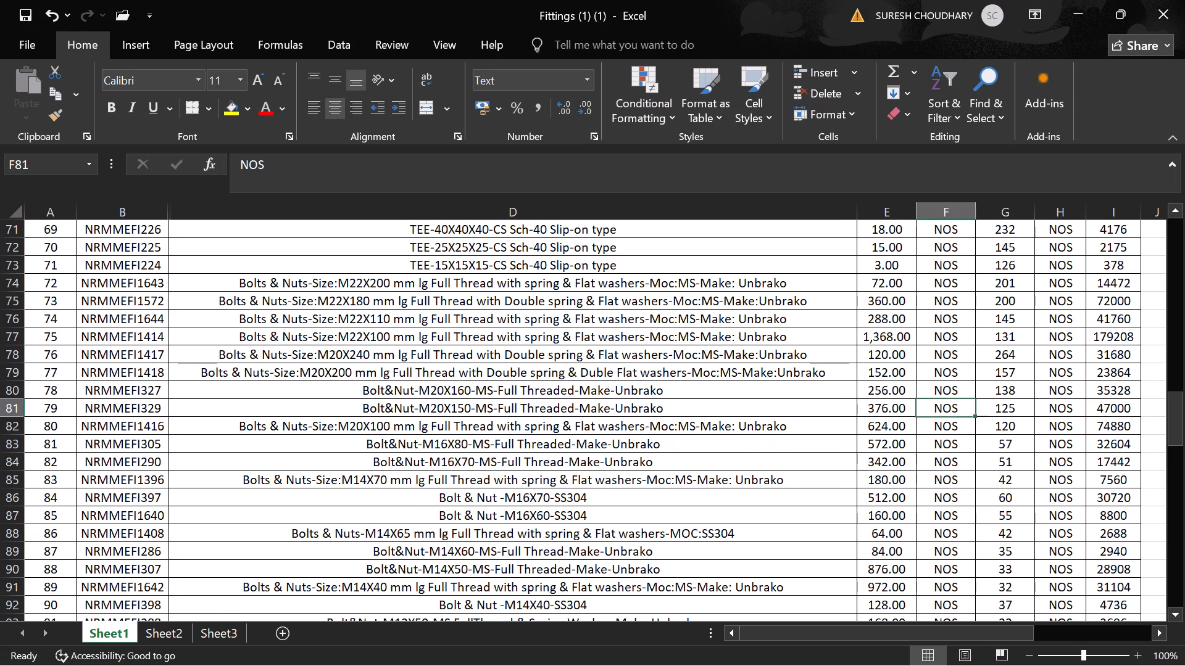
key("alt+Tab")
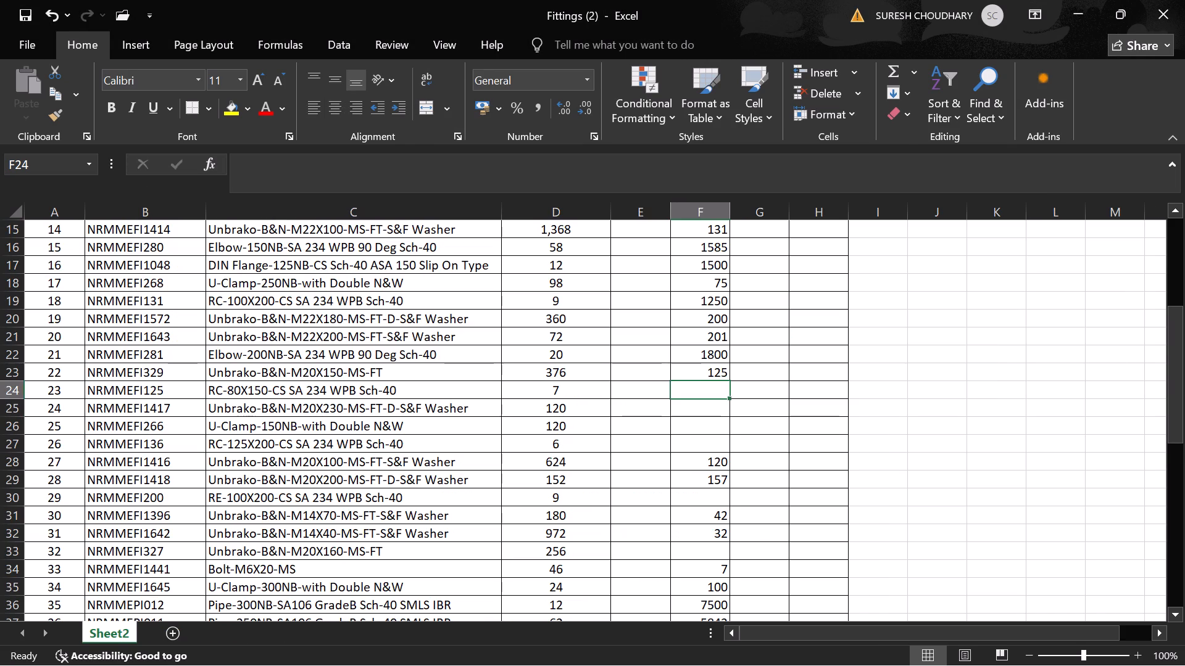
key("alt+Tab")
scroll(516, 467, "up", 3)
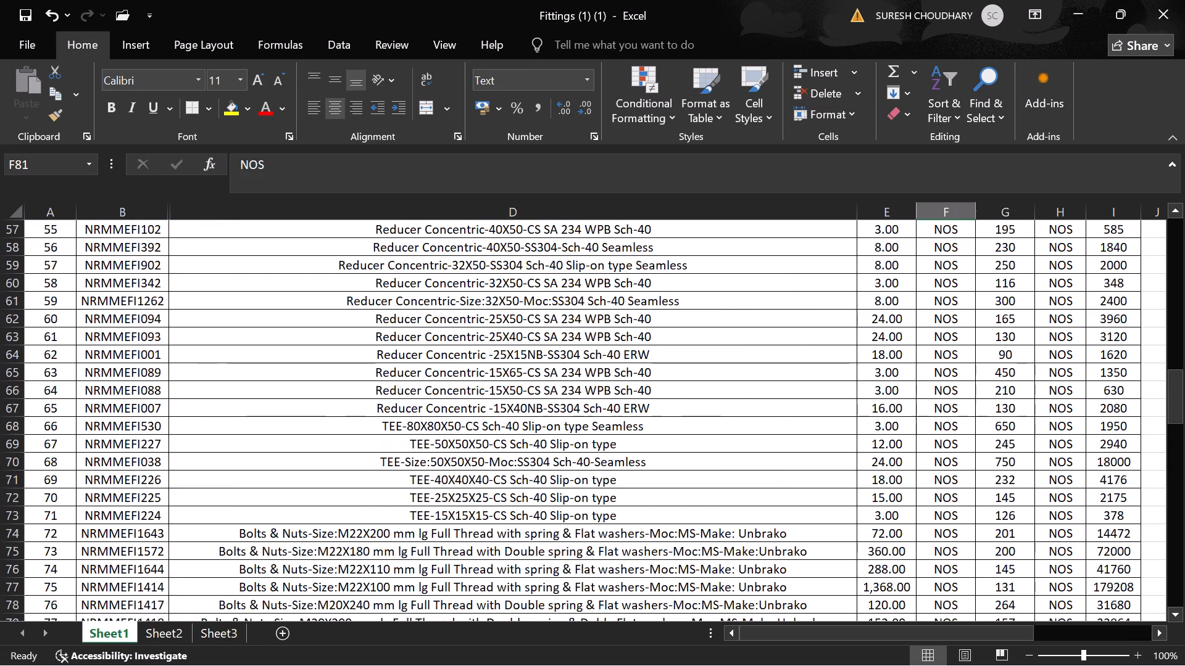
scroll(516, 467, "up", 3)
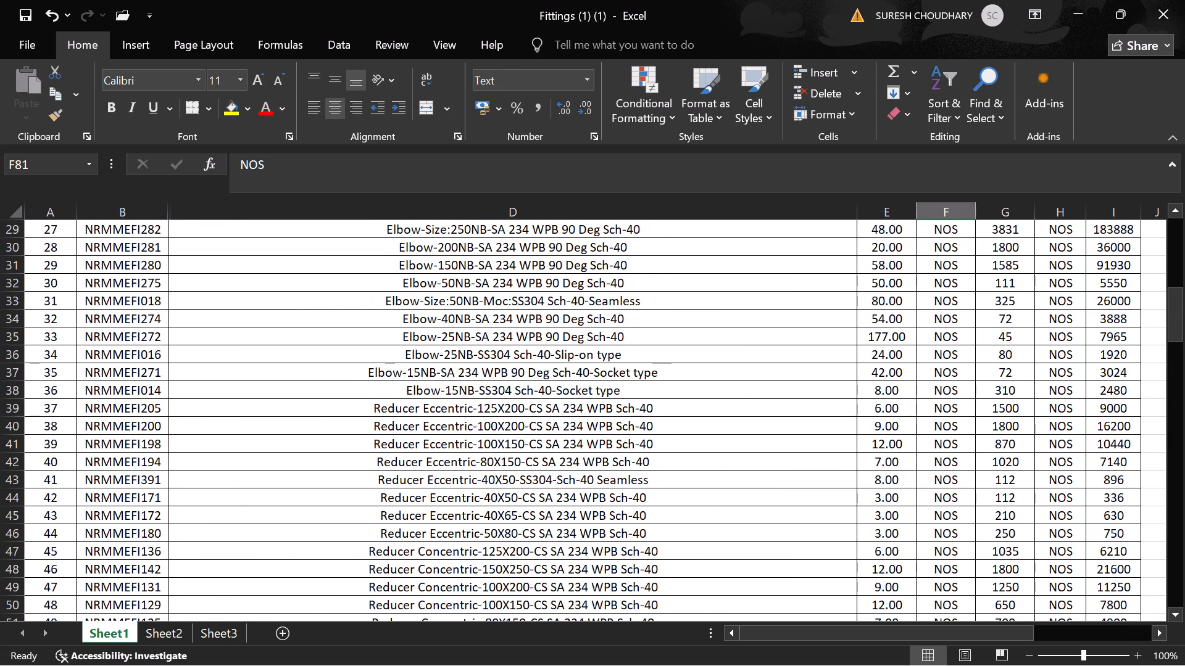
scroll(502, 473, "down", 2)
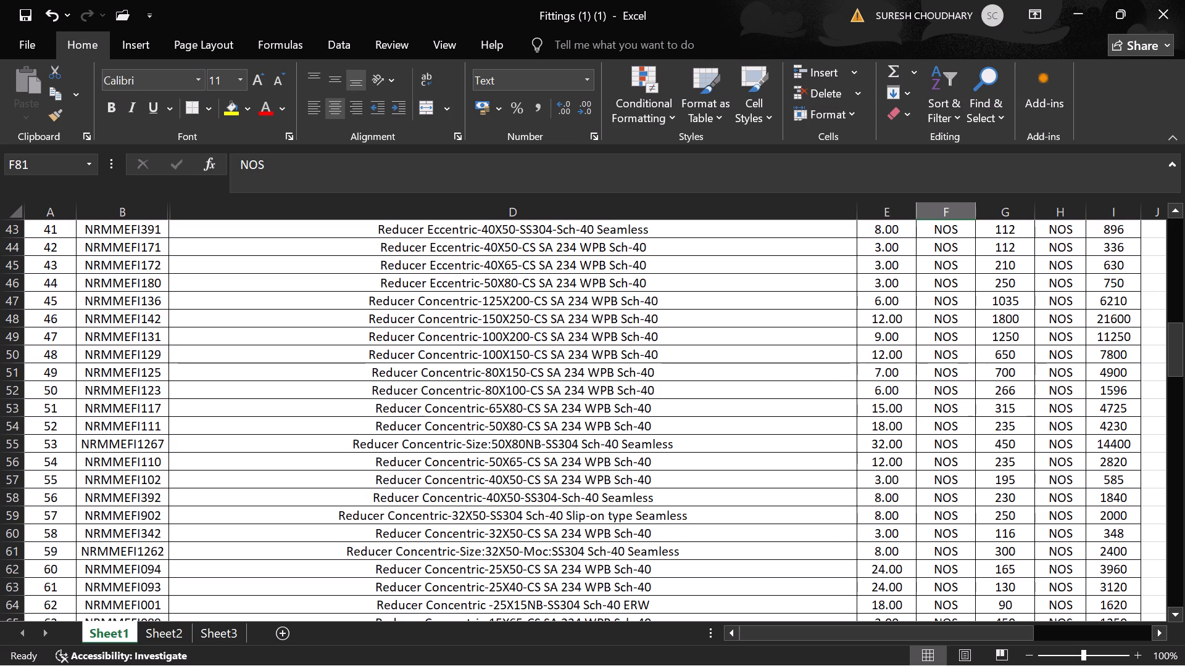
key("alt+Tab")
type("700")
key("Return")
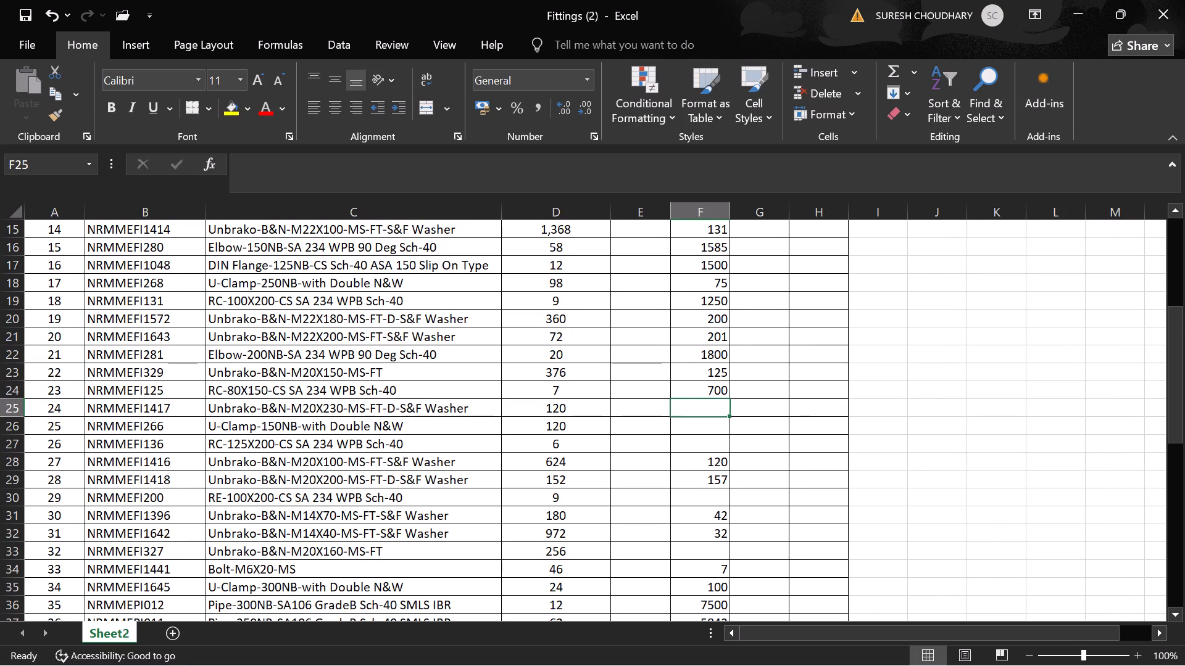
Look up the M20X230 Unbrako bolt and nut (NRMMEFI1417) in Sheet1 of Fittings (1) (1), comparing code and size with the Fittings (2) row.
key("alt+Tab")
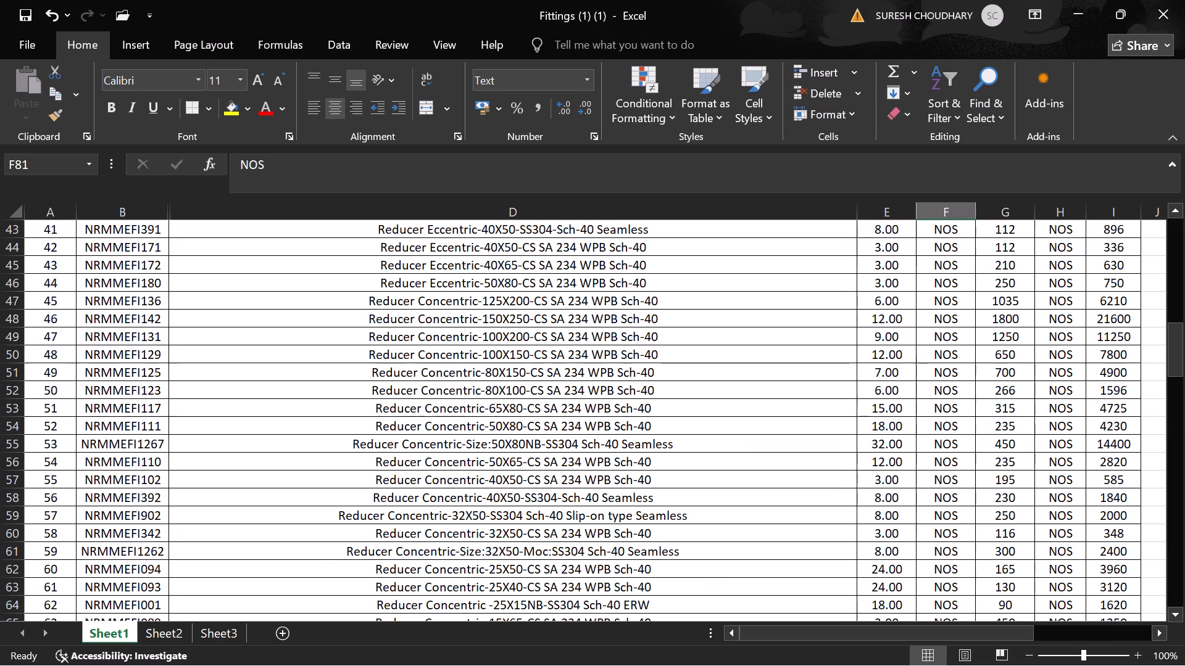
key("alt+Tab")
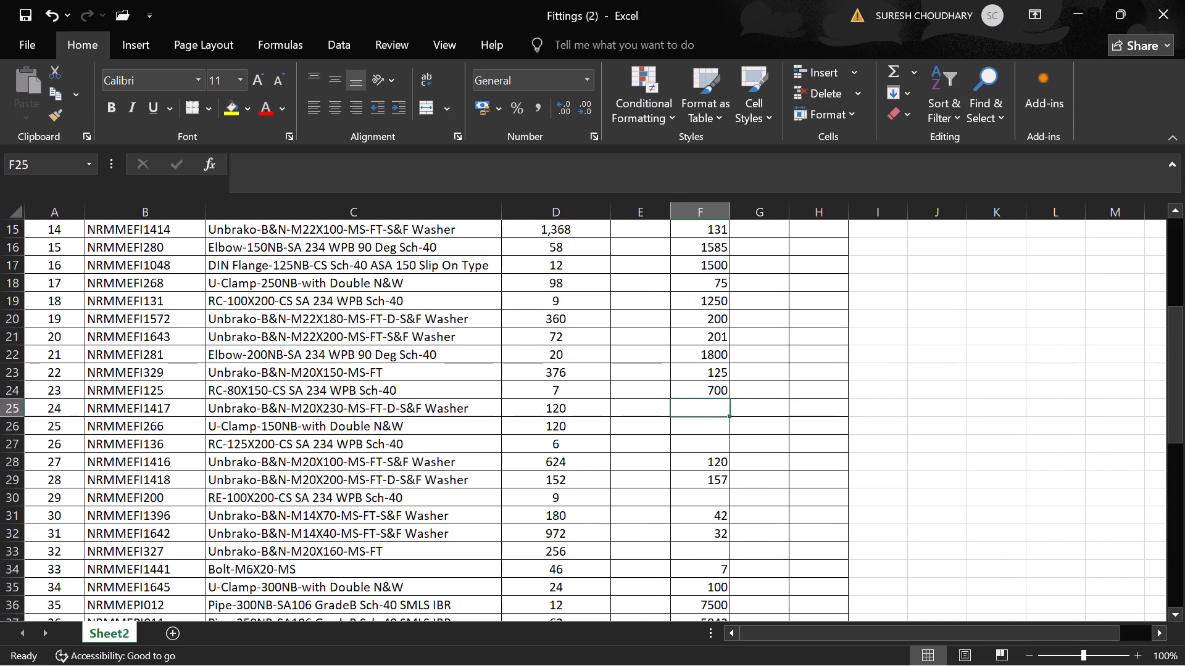
key("alt+Tab")
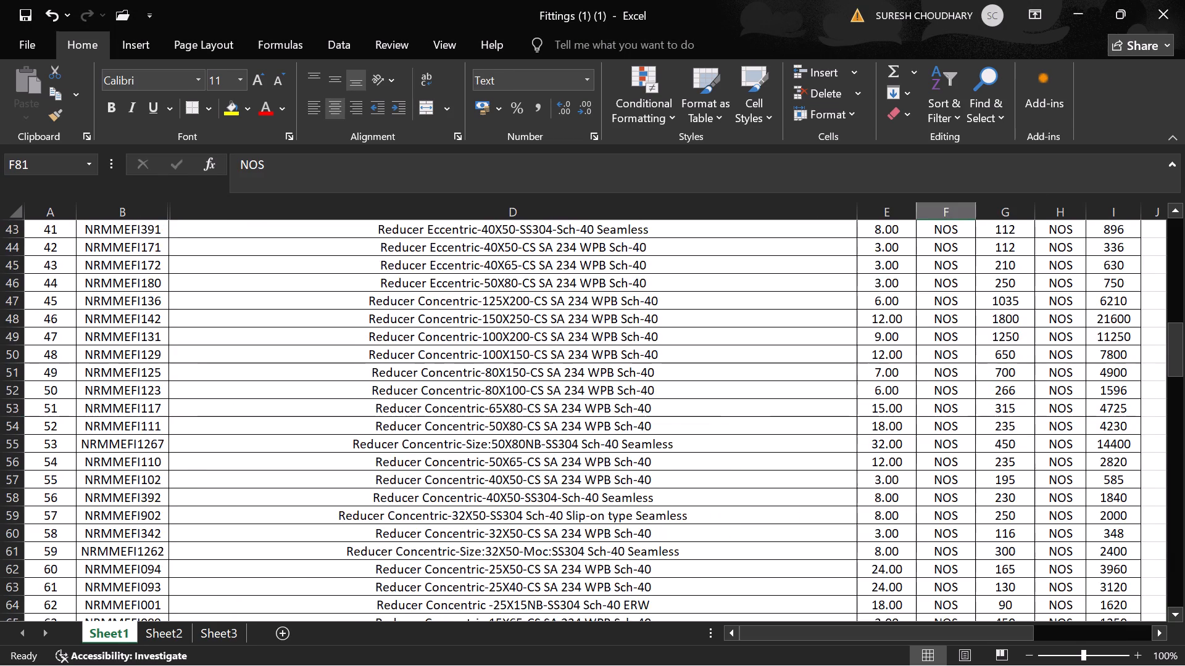
scroll(560, 439, "down", 4)
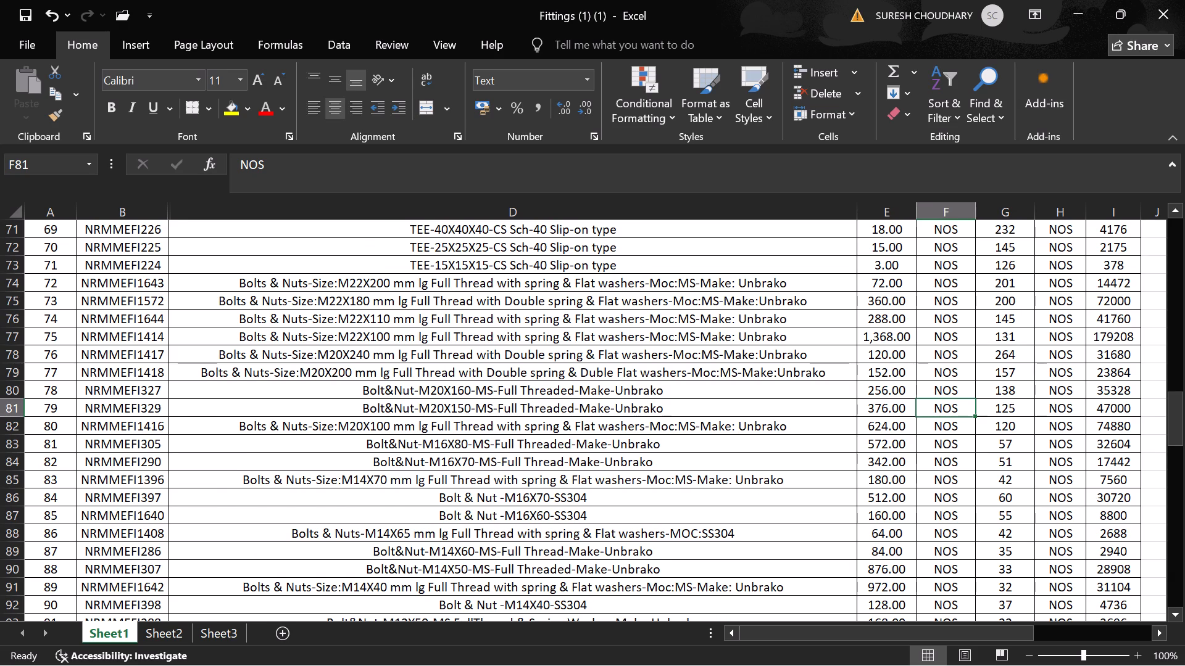
key("alt+Tab")
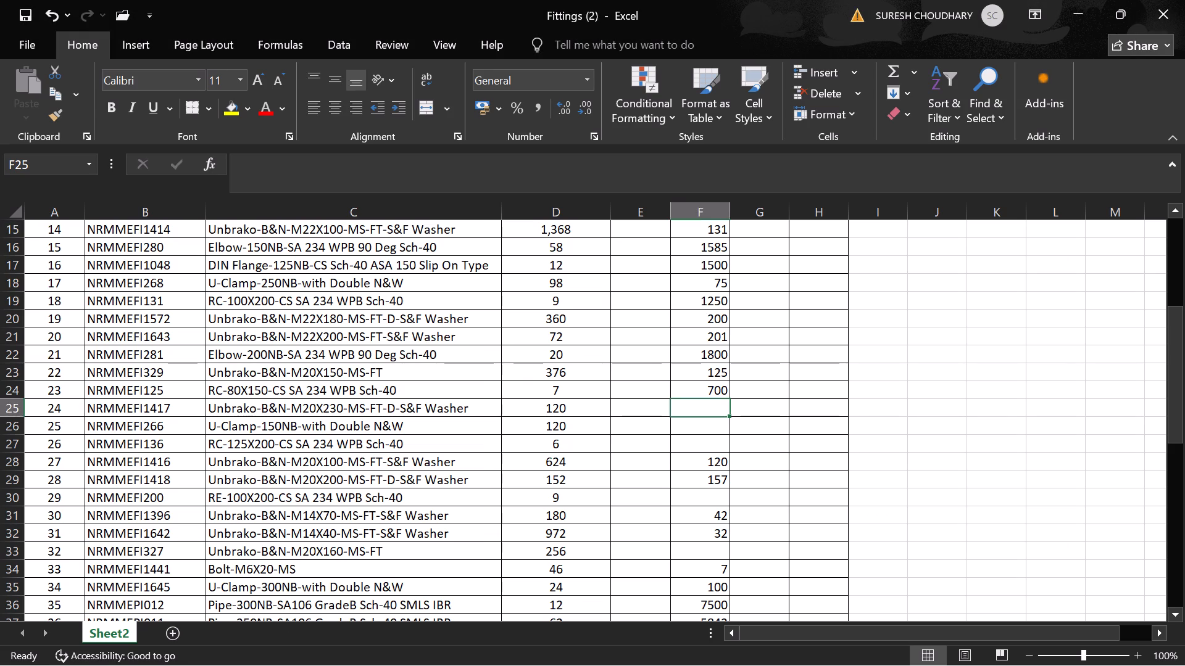
left_click(2, 406)
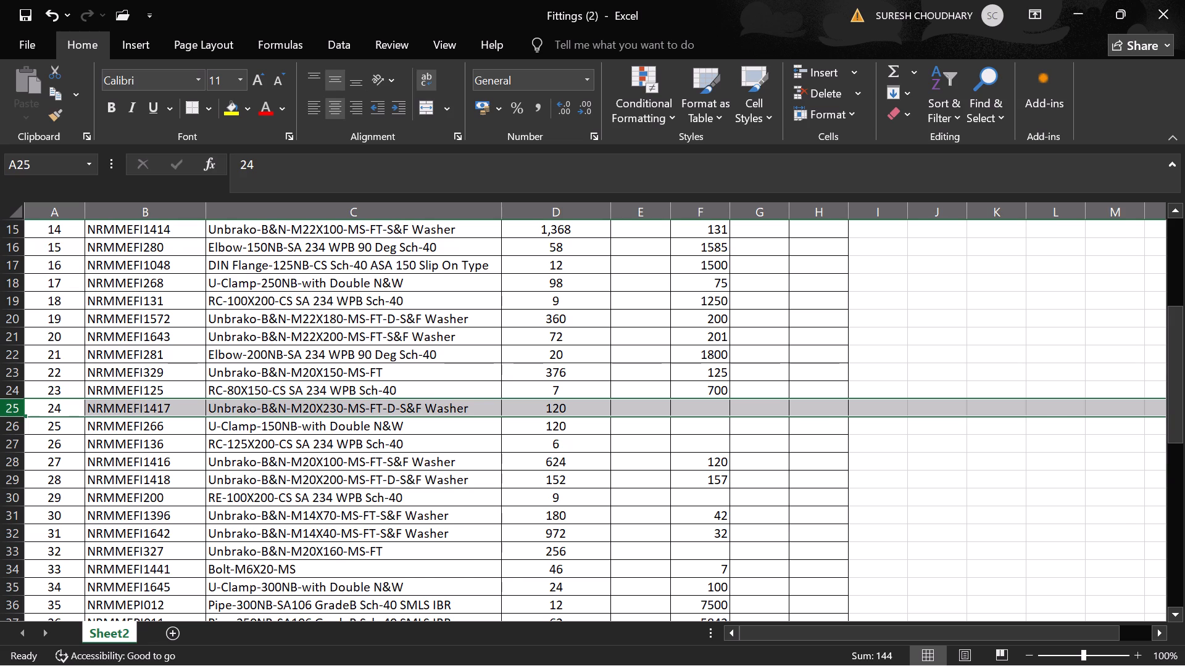
key("alt+Tab")
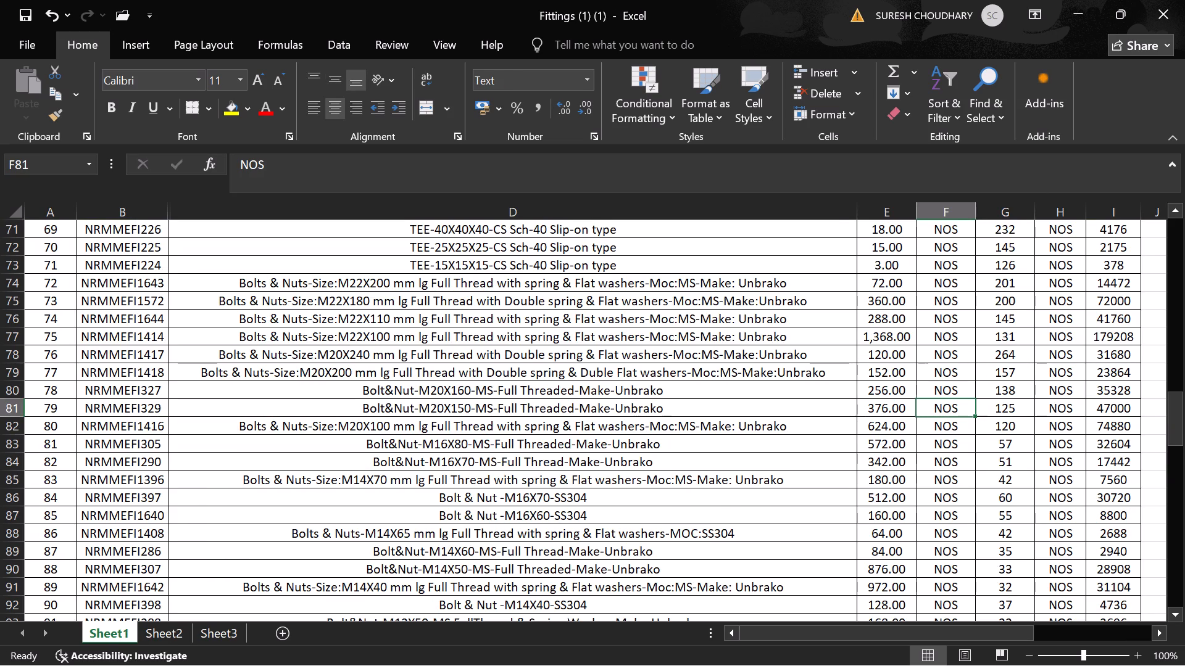
key("alt+Tab")
key("alt+Tab")
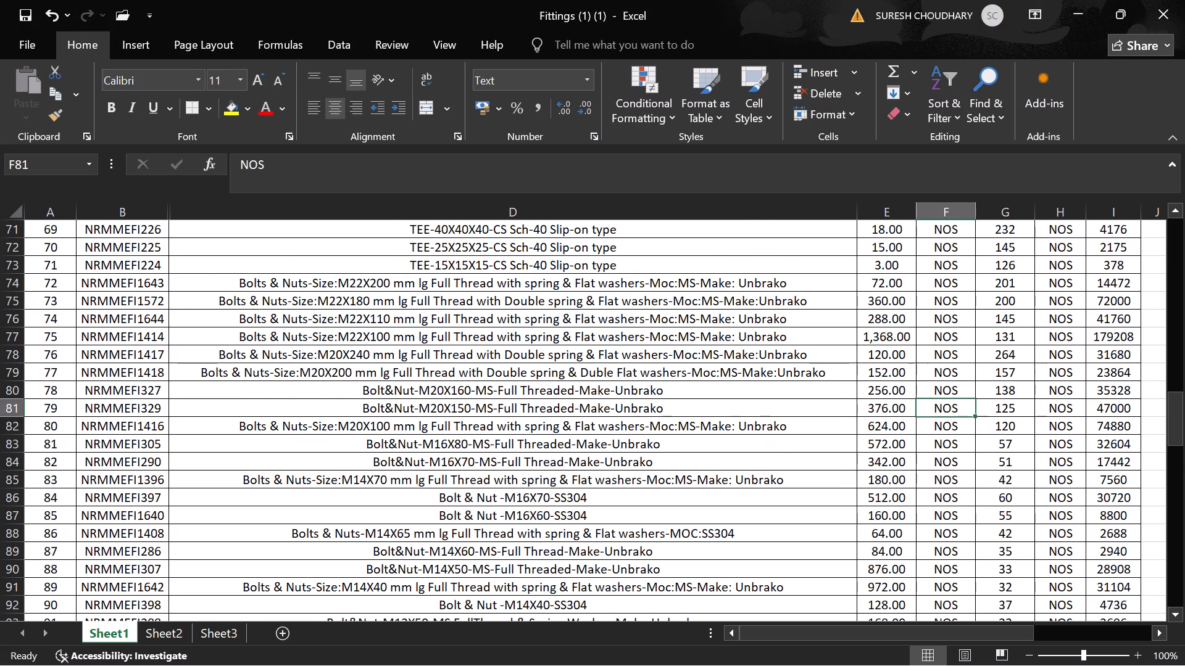
scroll(509, 590, "down", 2)
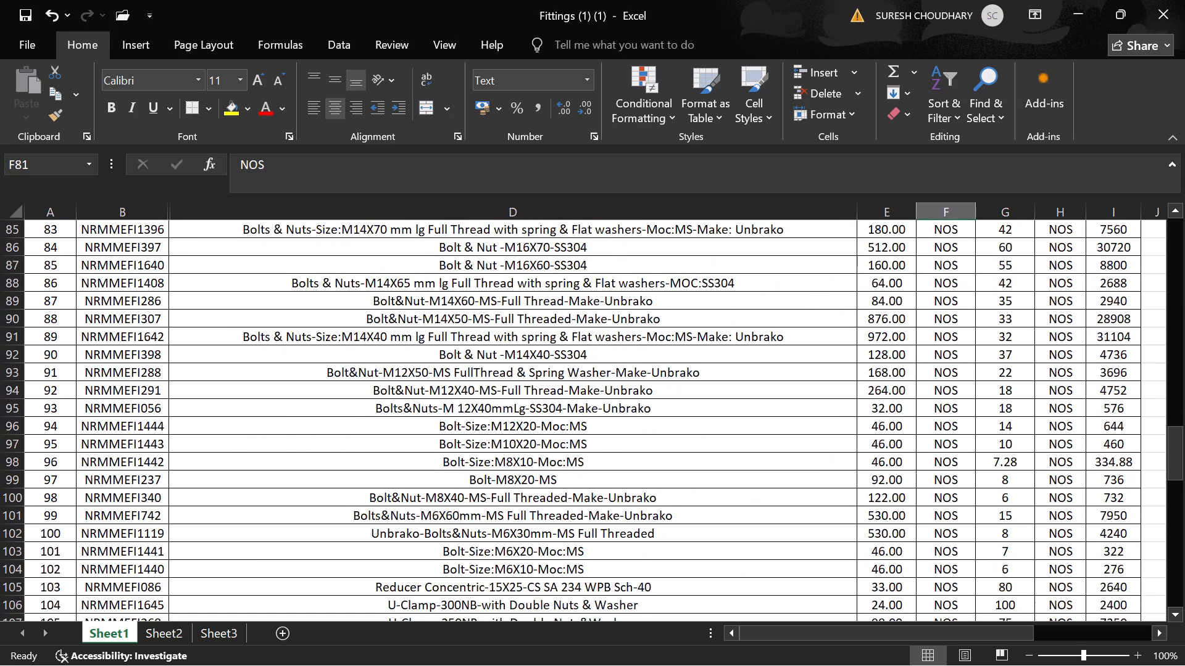
scroll(510, 591, "down", 1)
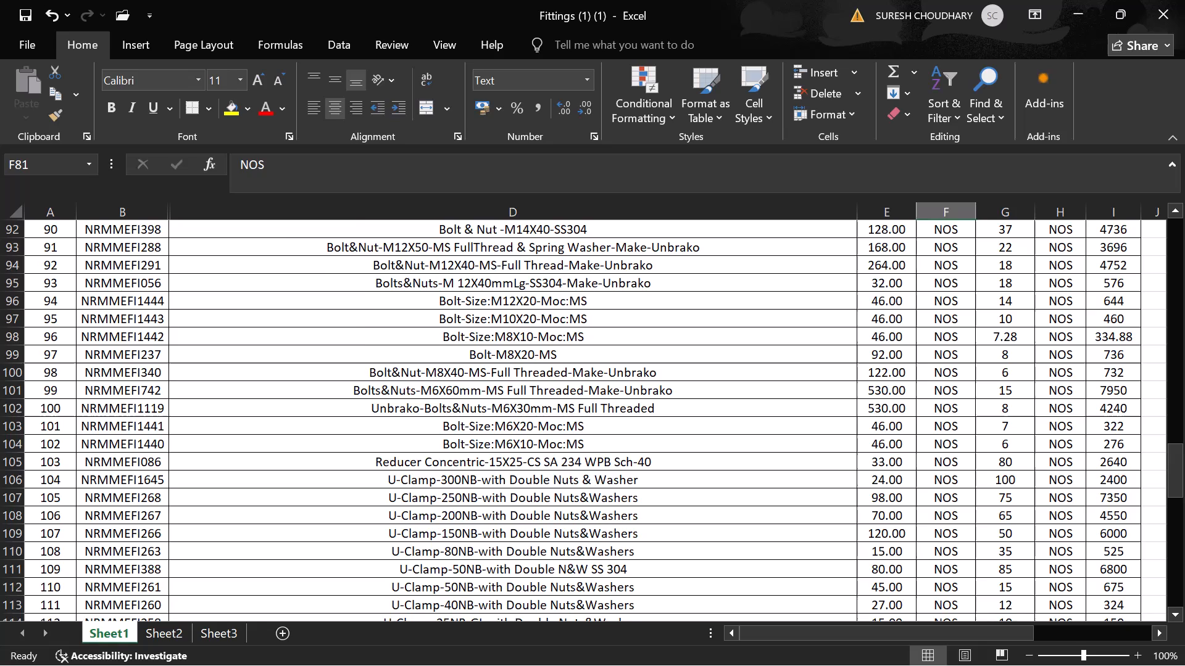
scroll(510, 591, "up", 3)
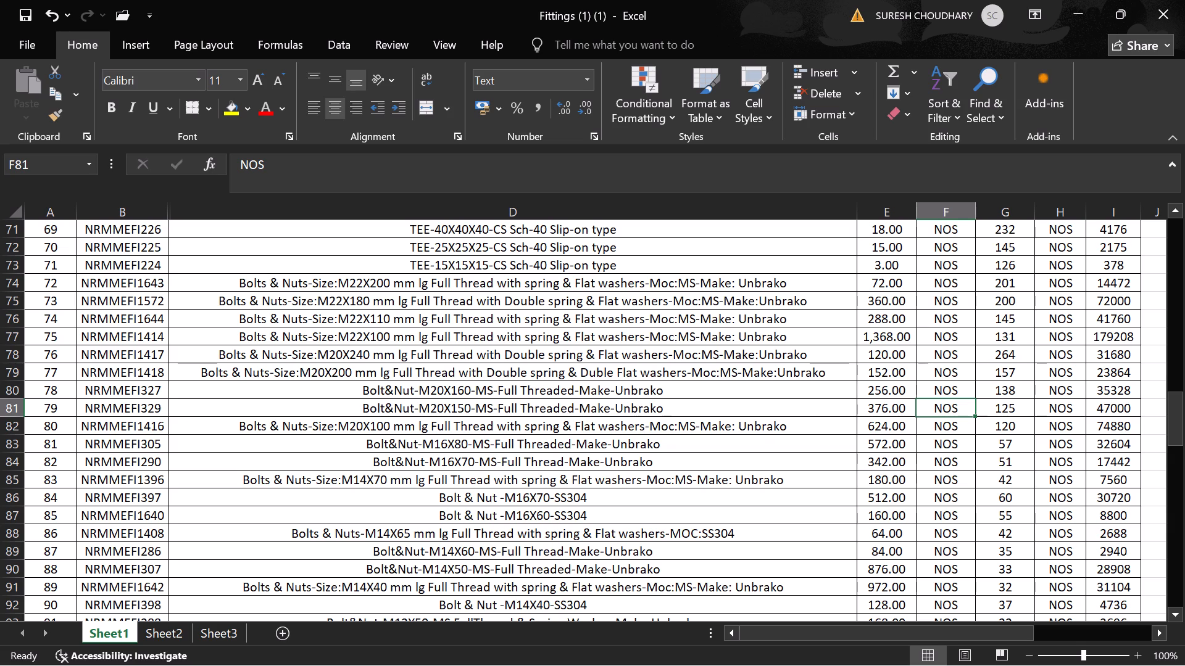
key("alt+Tab")
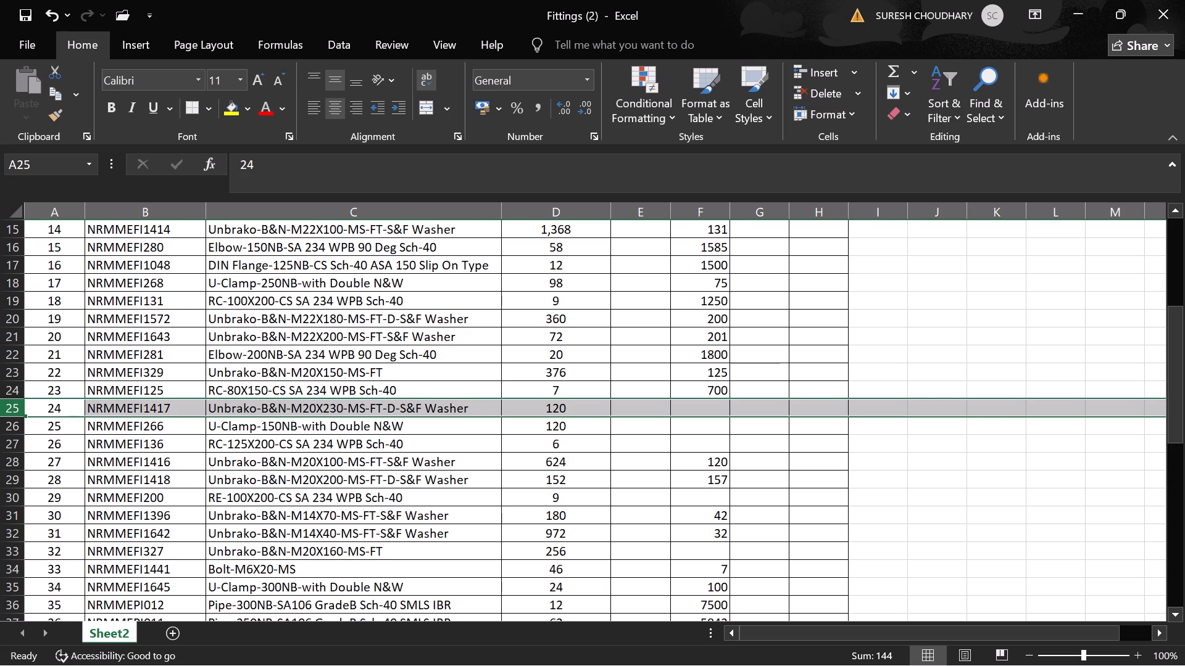
key("alt+Tab")
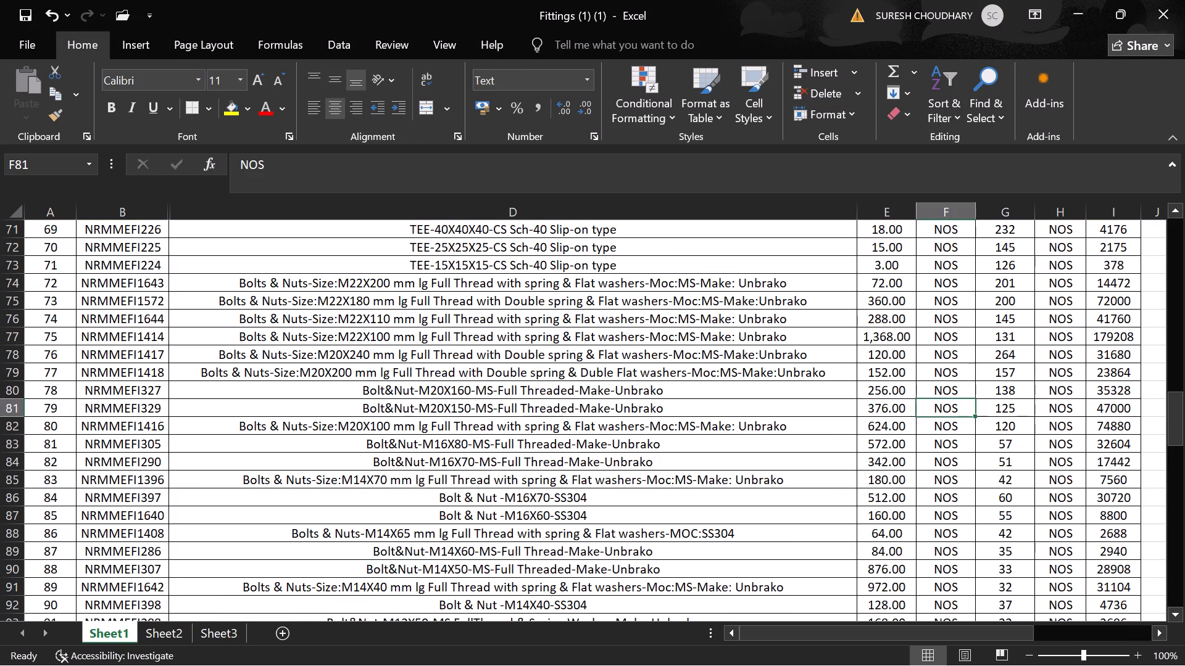
key("alt+Tab")
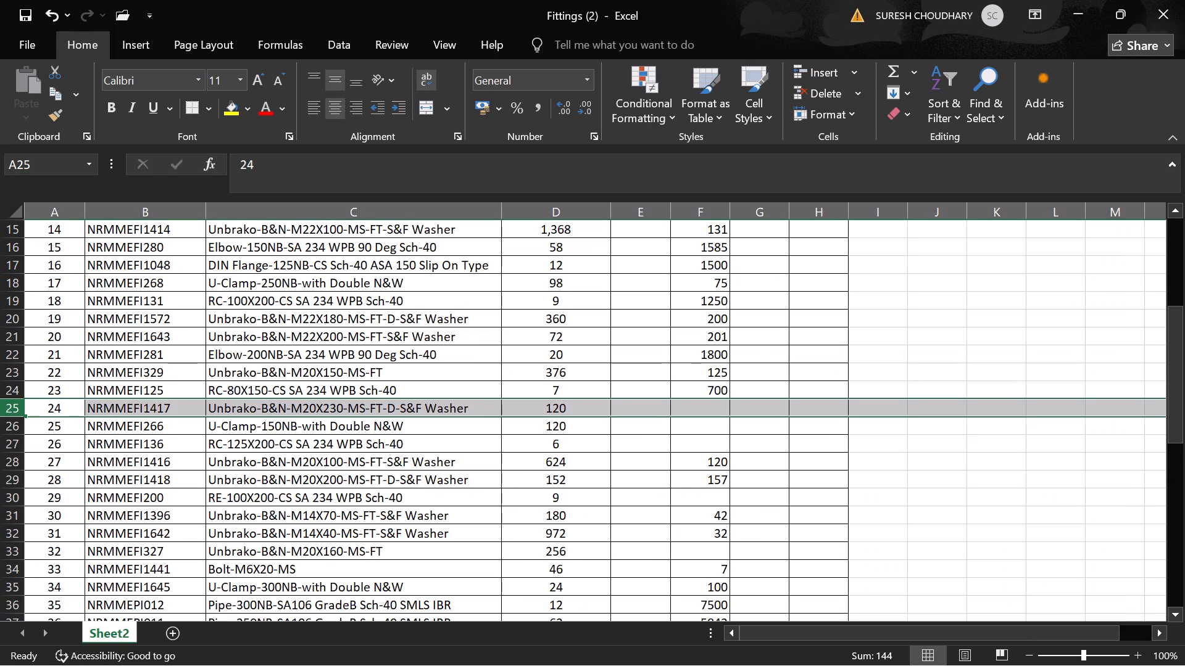
key("alt+Tab")
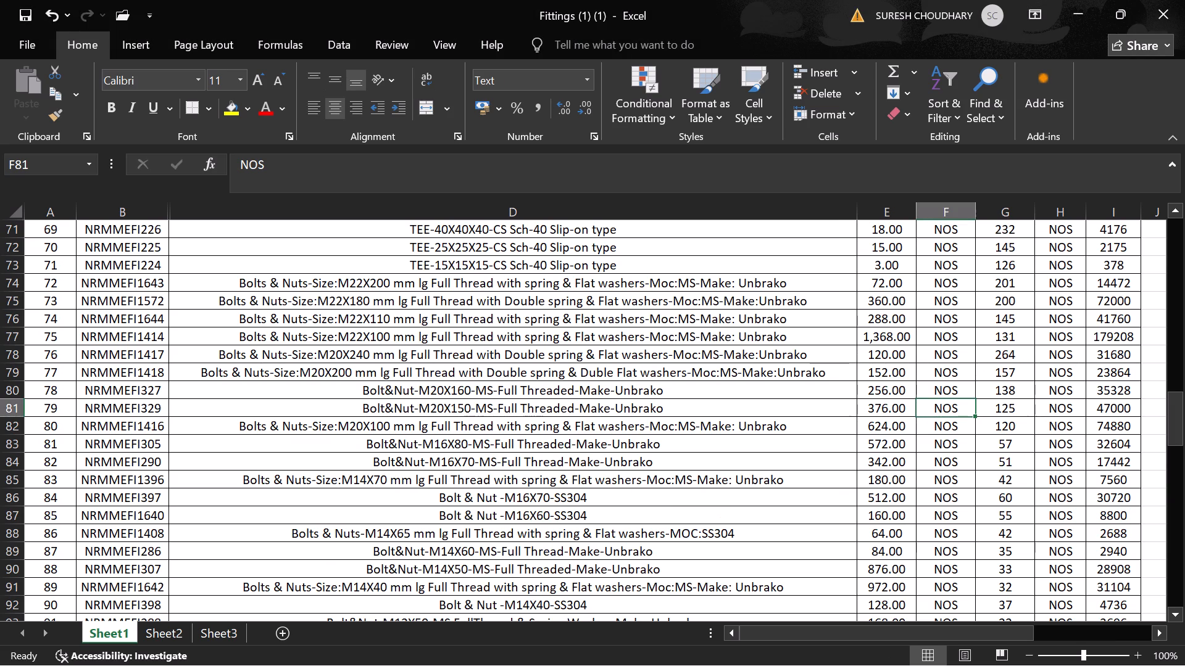
key("alt+Tab")
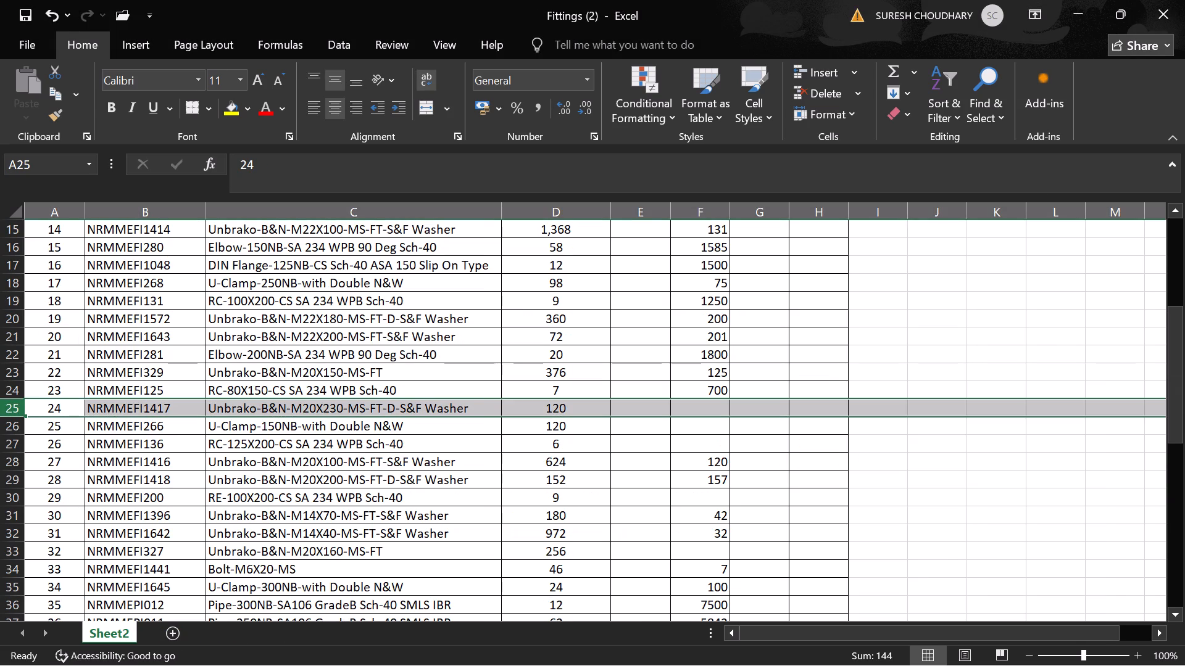
Find U-Clamp-150NB (NRMMEFI266) in Sheet1 of Fittings (1) (1) and enter its price 50 in the Fittings (2) workbook.
left_click(710, 420)
key("alt+Tab")
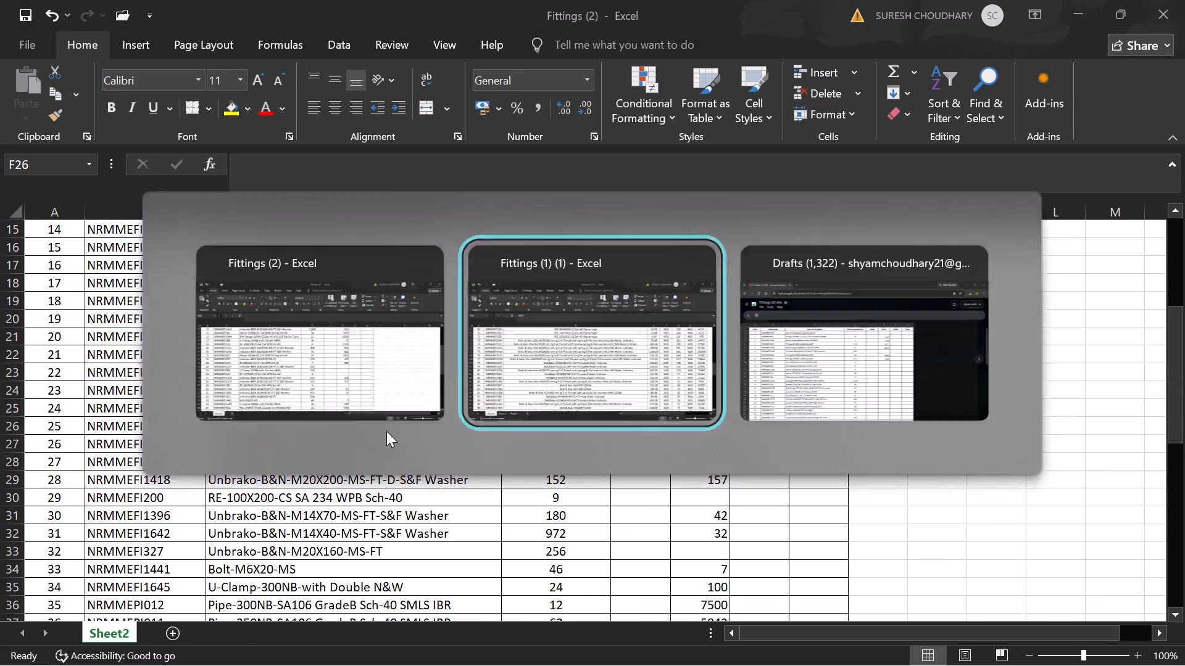
scroll(404, 431, "down", 4)
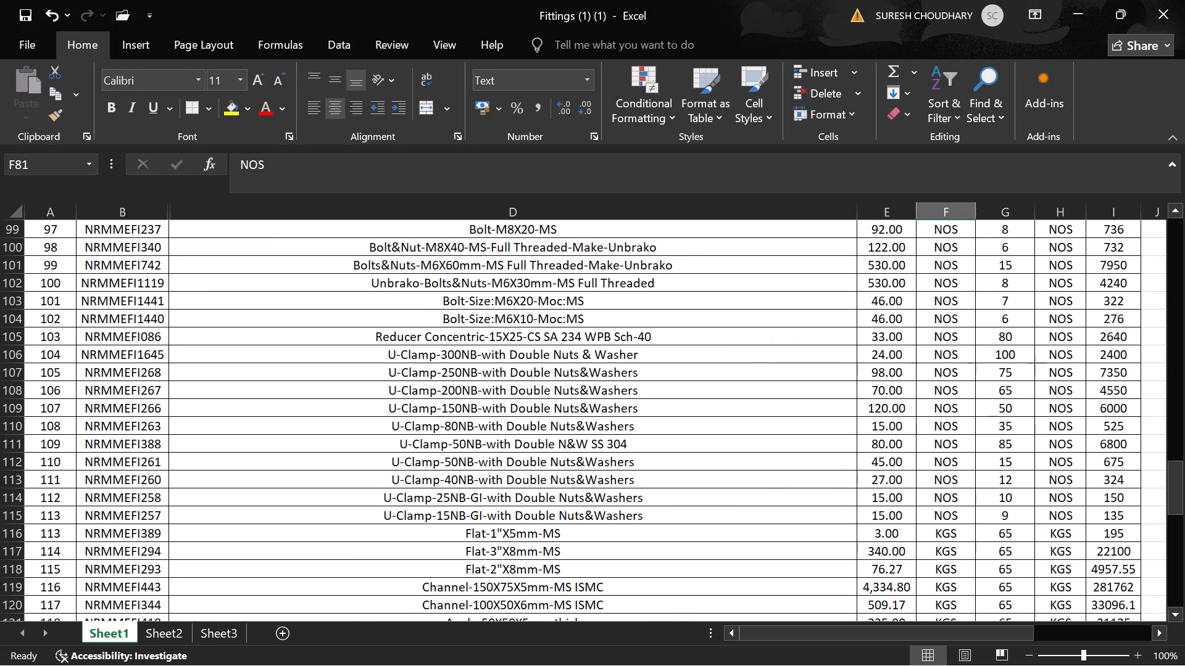
left_click(1004, 409)
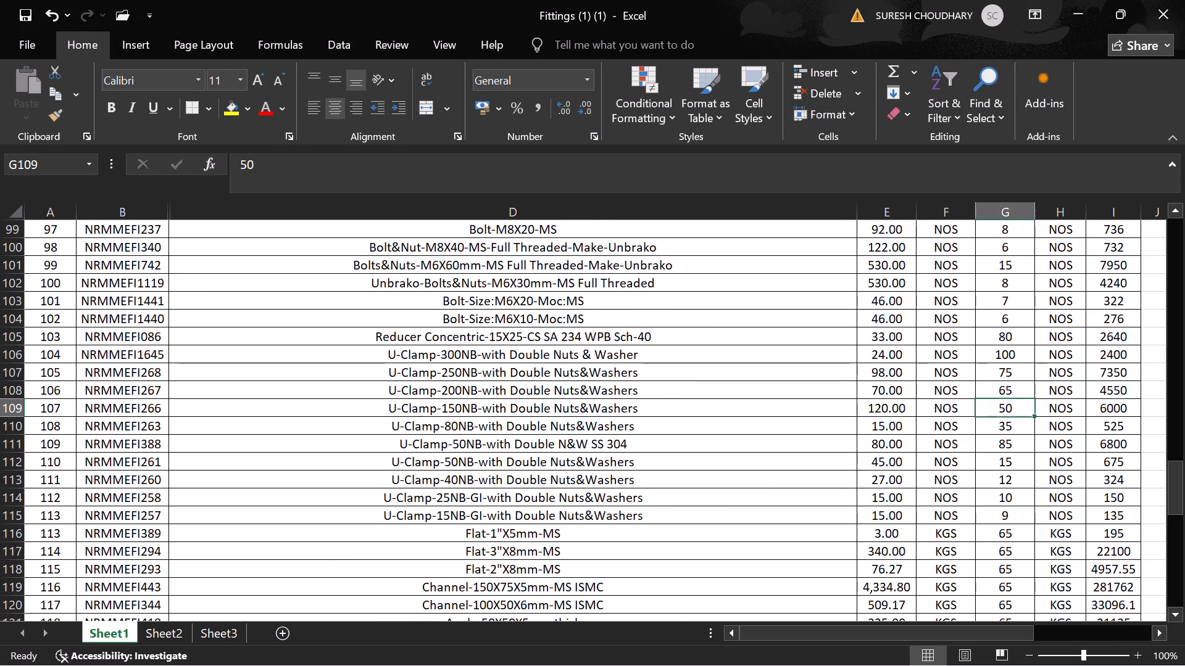
left_click(1, 409)
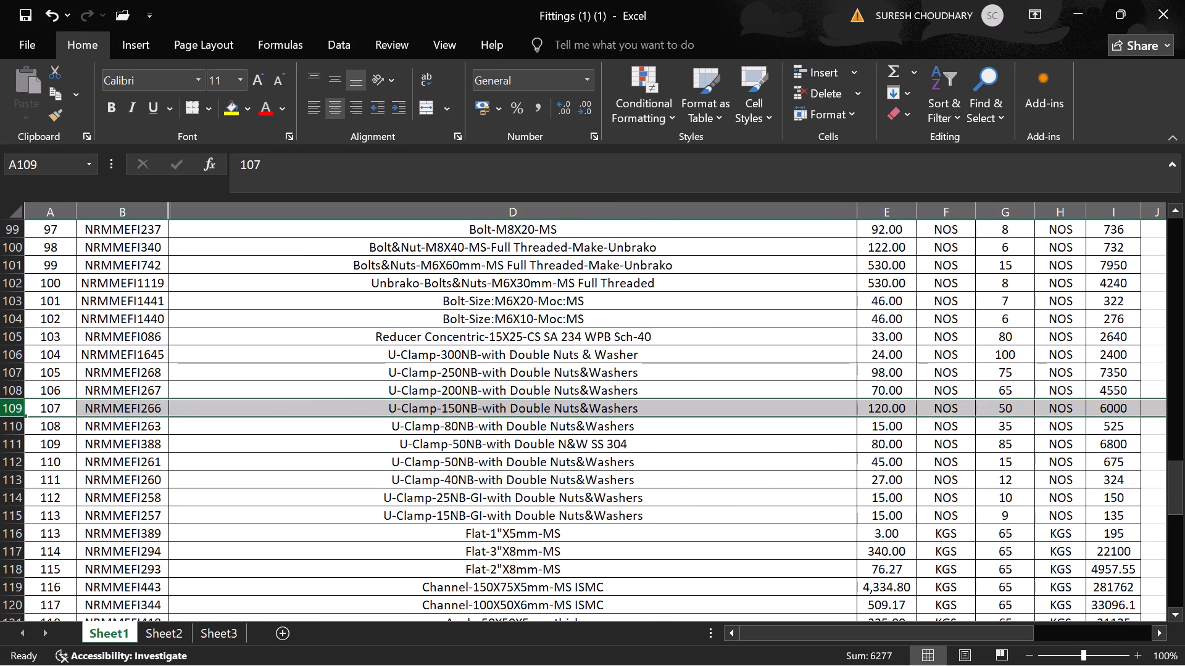
key("alt+Tab")
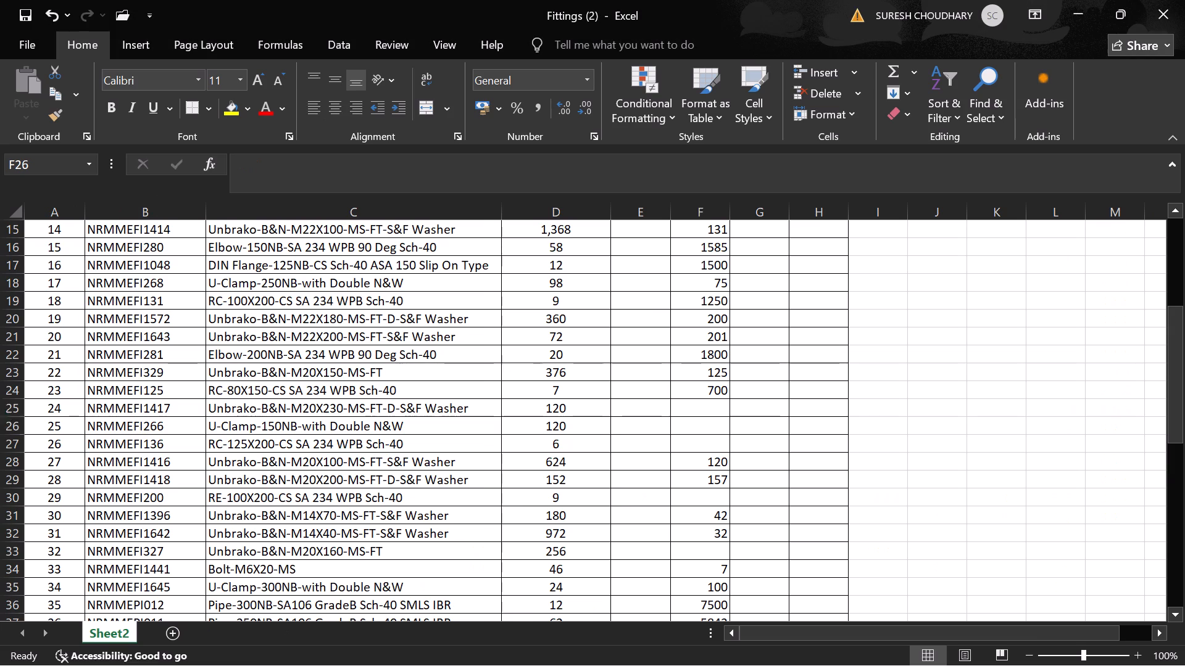
key("alt+Tab")
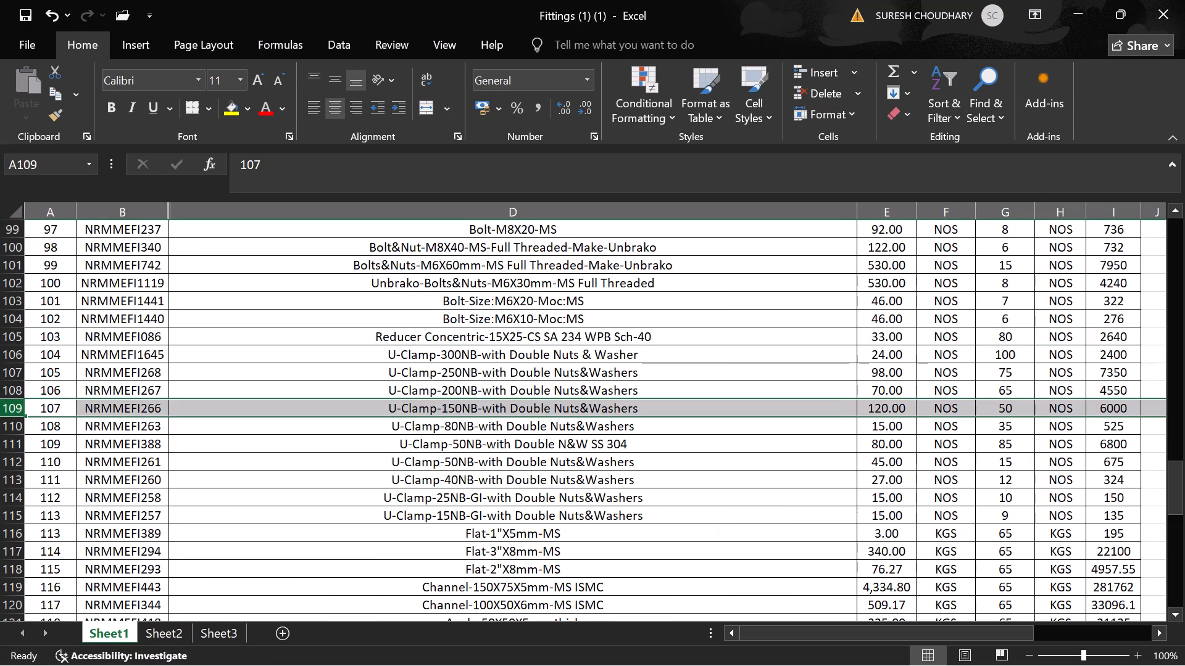
key("alt+Tab")
type("50")
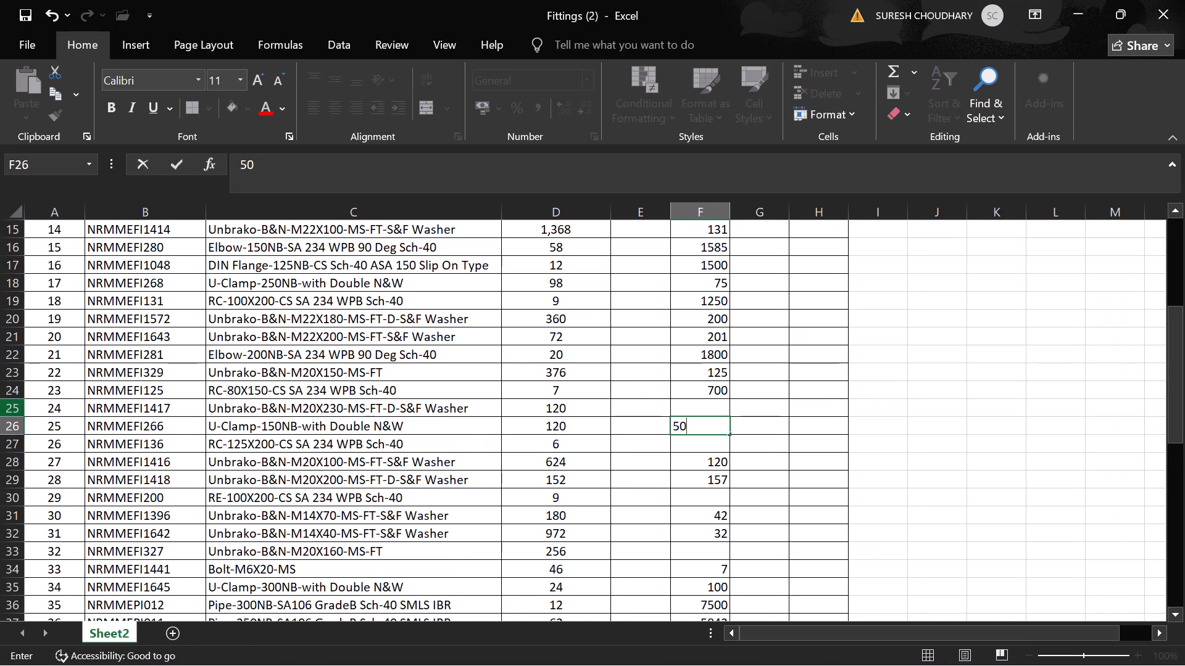
key("Return")
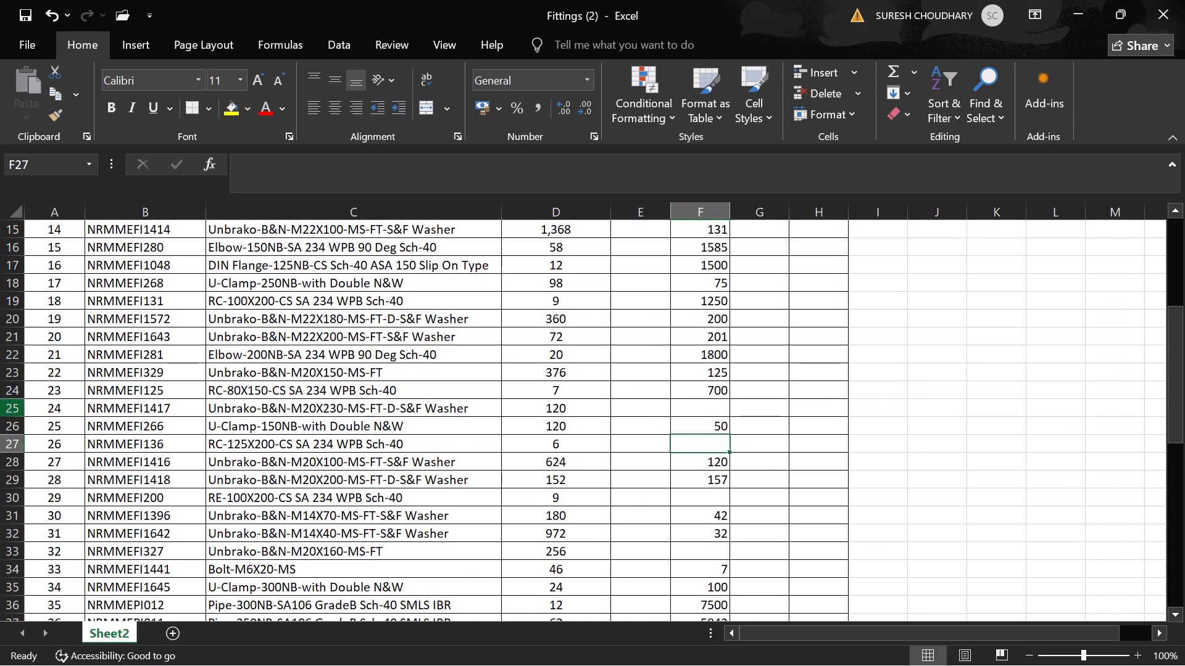
Find the reducer RC-125X200 (NRMMEFI136) in Sheet1 of Fittings (1) (1) and check its price for the Fittings (2) workbook.
key("alt+Tab")
scroll(0, 393, "up", 4)
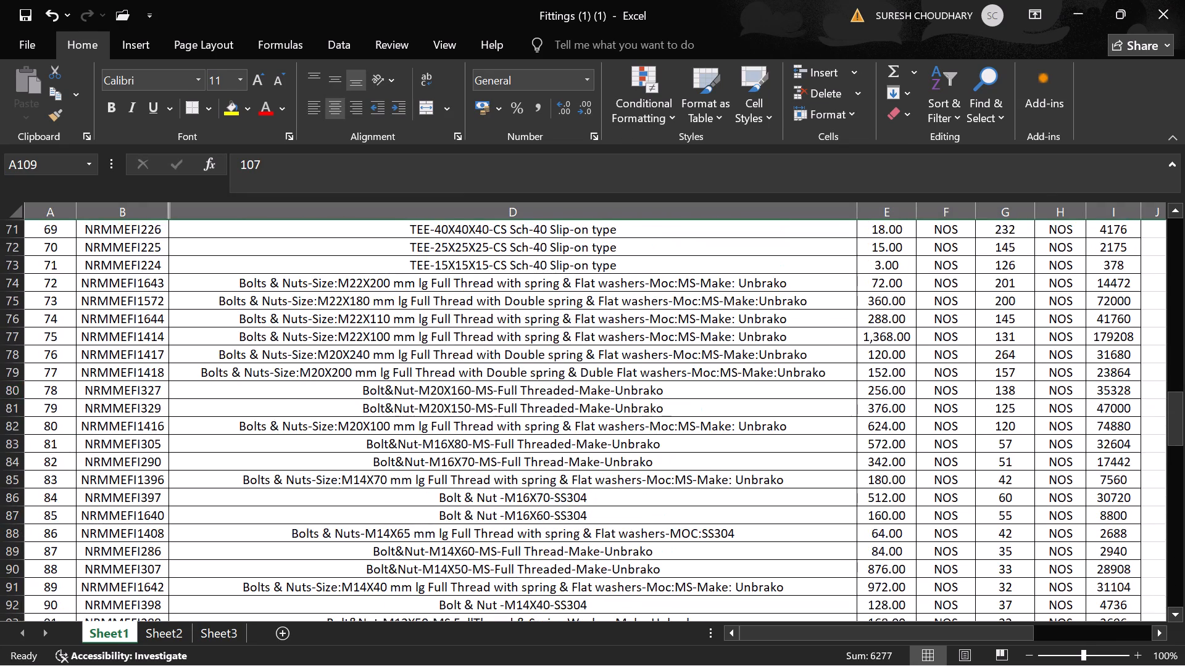
scroll(0, 384, "up", 2)
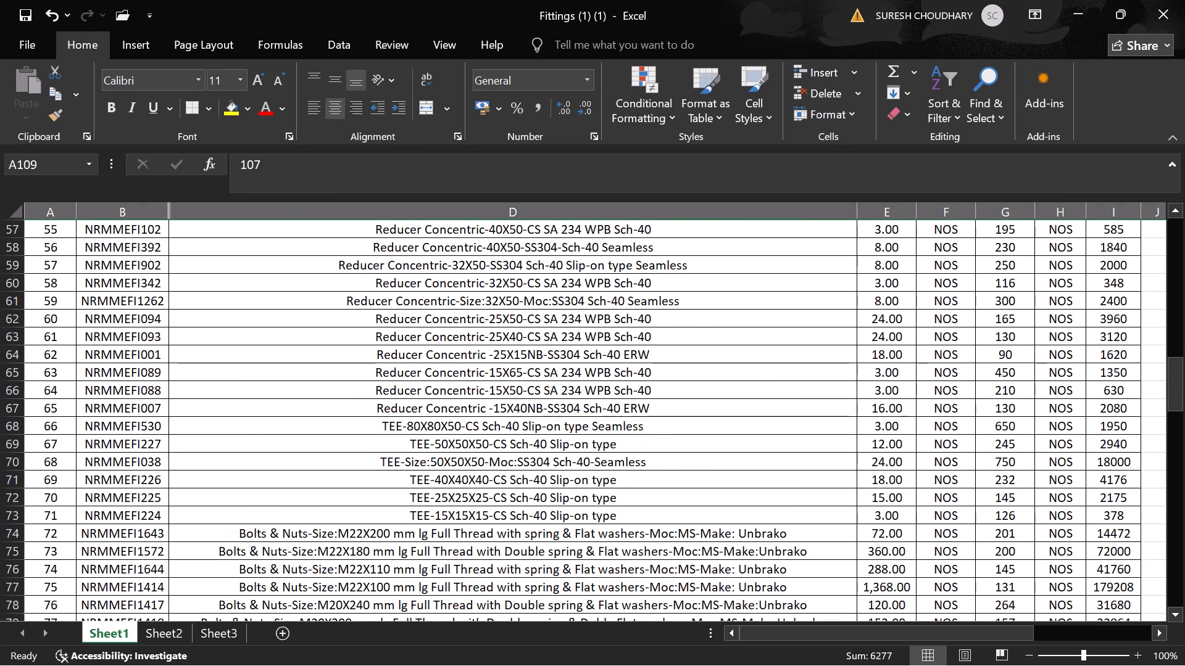
scroll(501, 337, "up", 2)
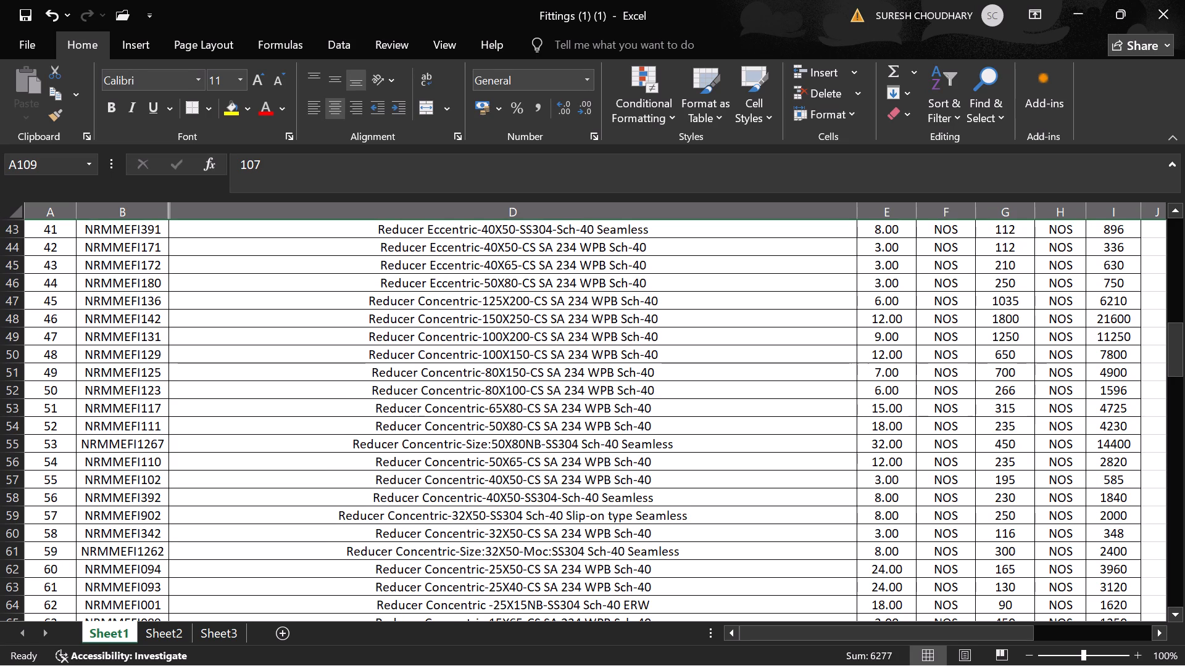
left_click(10, 298)
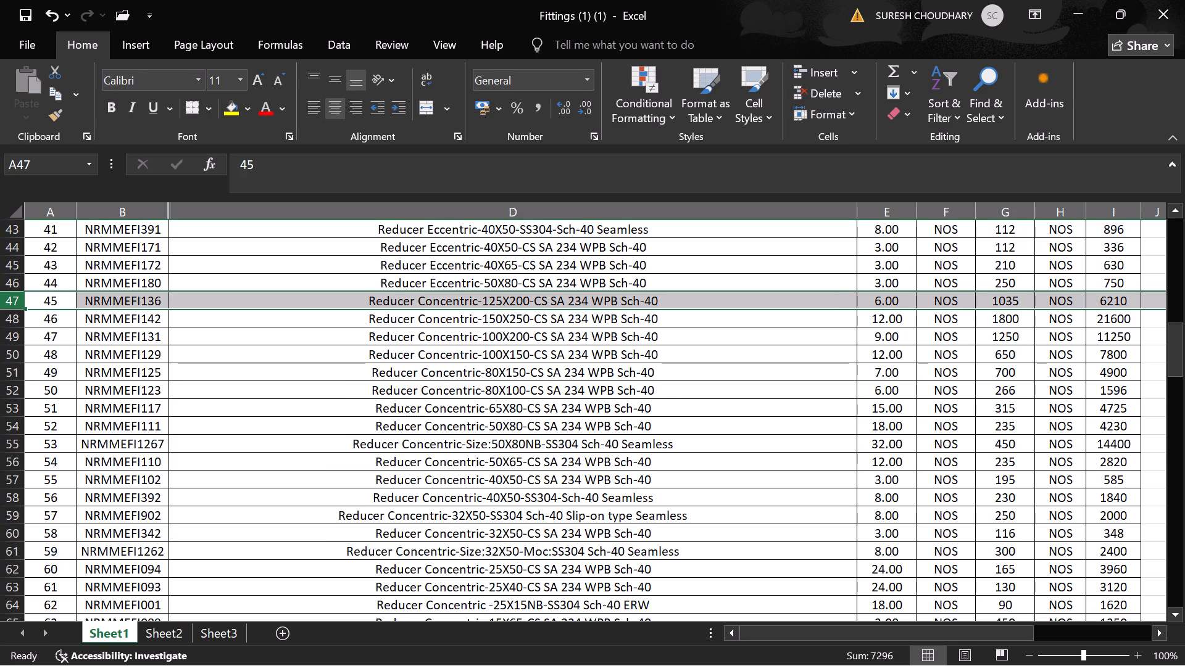
key("alt+Tab")
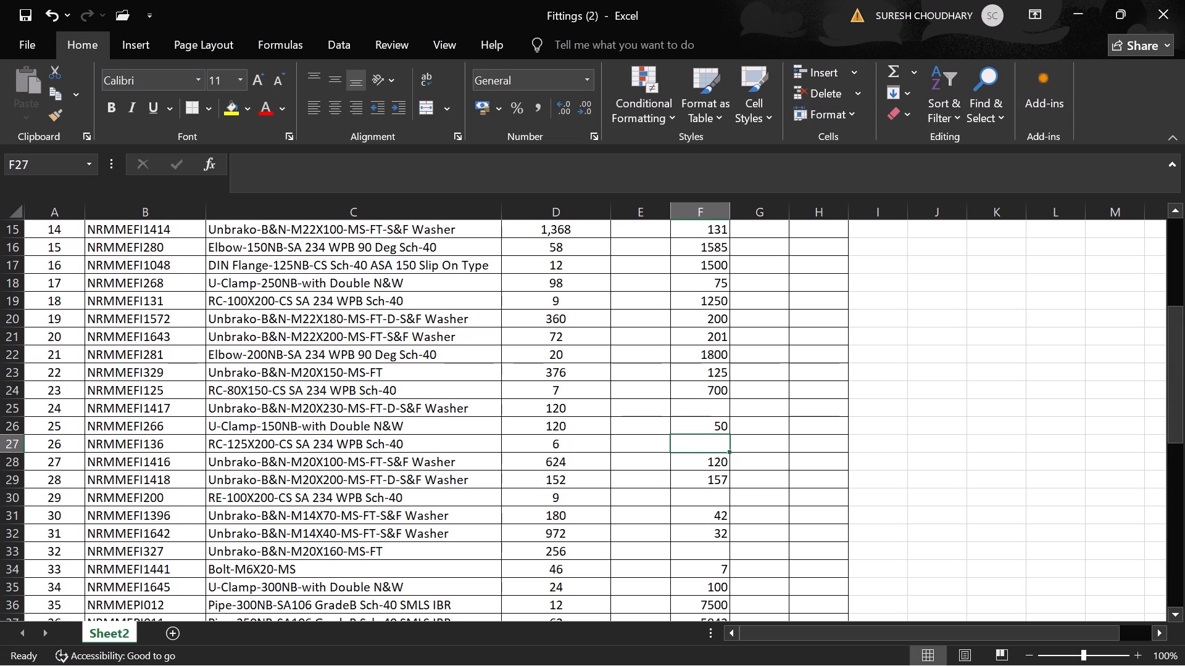
key("alt+Tab")
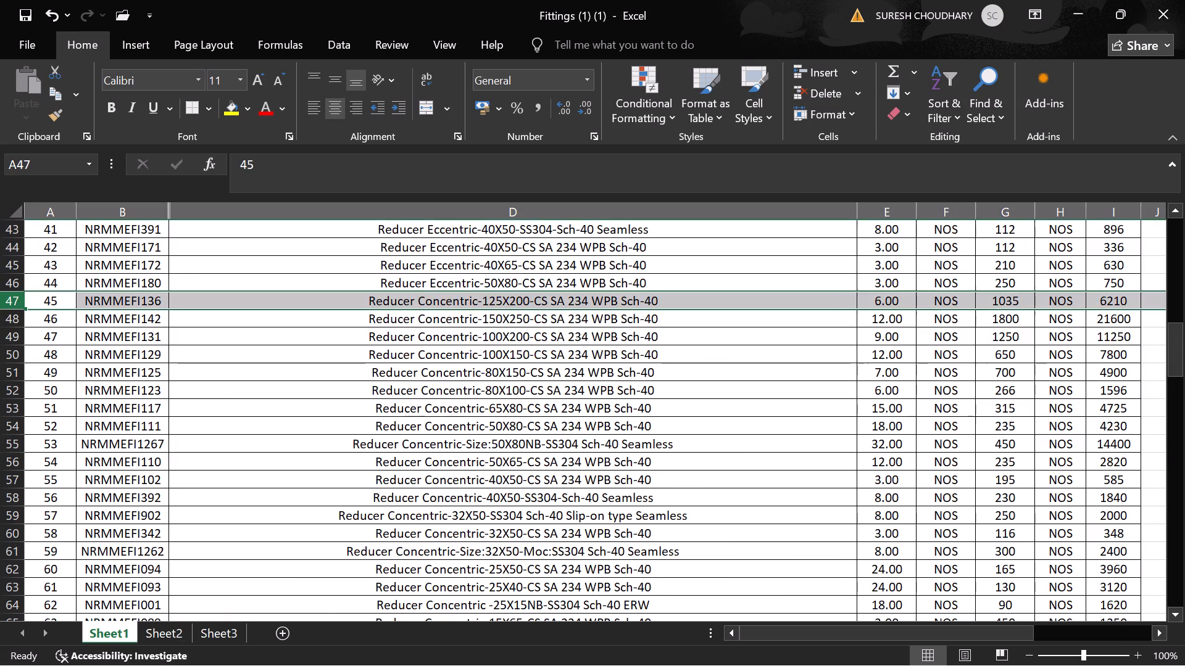
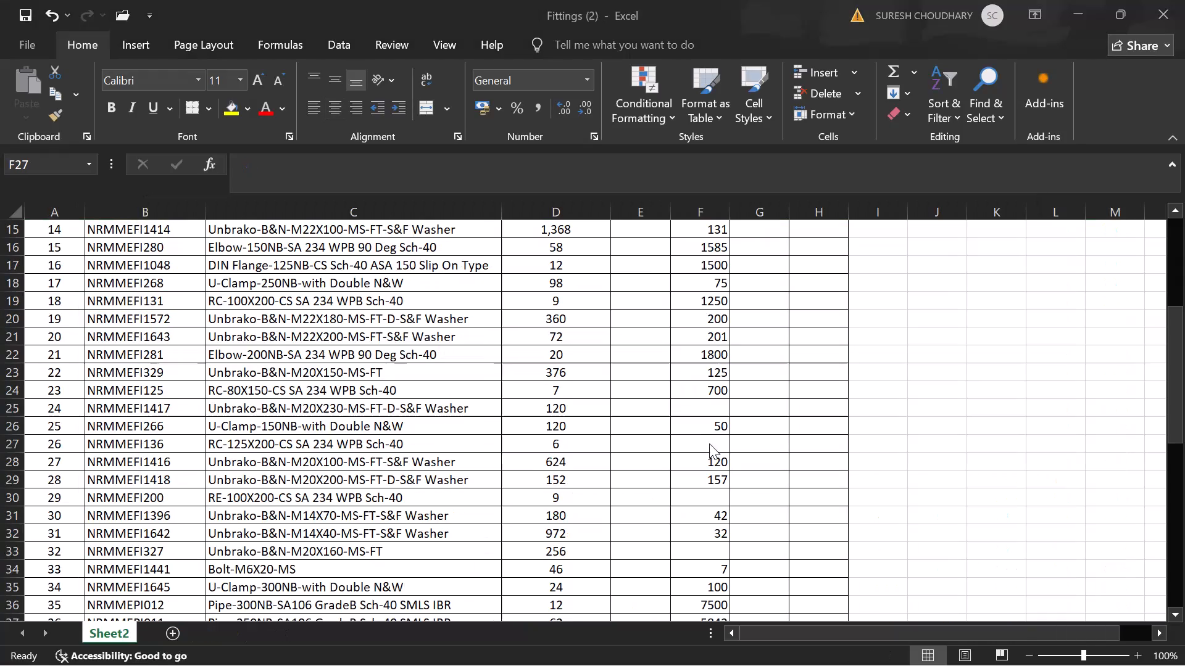
Enter the price 1035 for the reducer RC-125X200 (NRMMEFI136) in the Fittings (2) workbook.
type("1035")
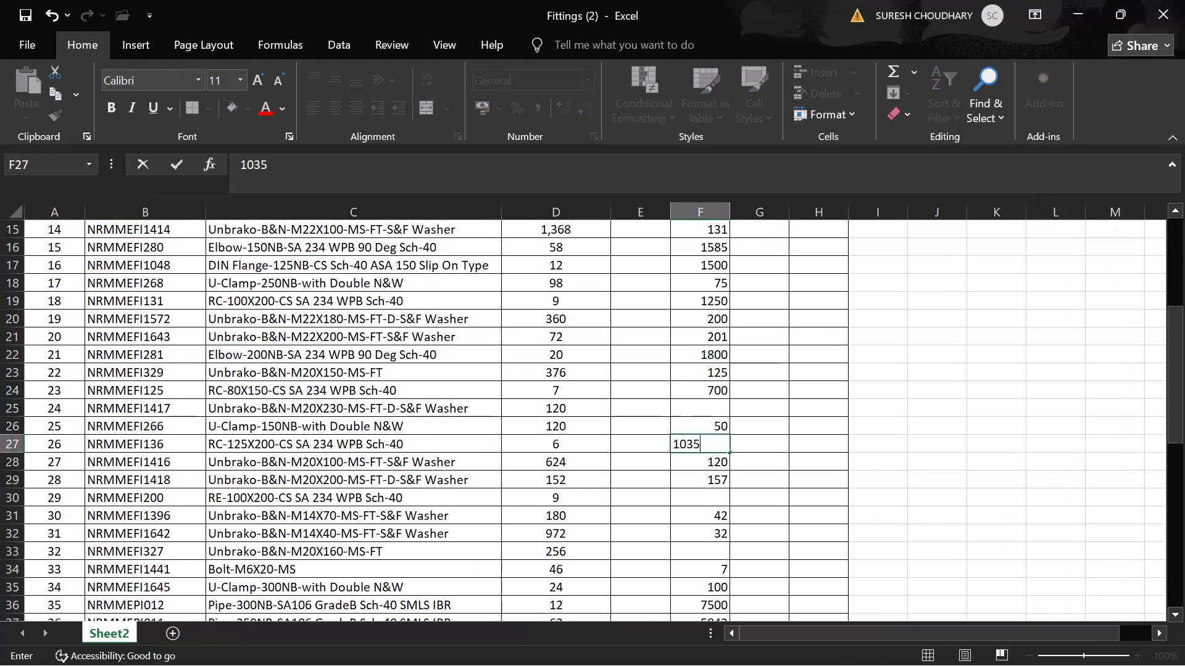
key("Return")
Find the eccentric reducer RE-100X200 (NRMMEFI200) in Sheet1 of Fittings (1) (1) and enter its price 1800 in the Fittings (2) workbook.
key("Return")
key("Return")
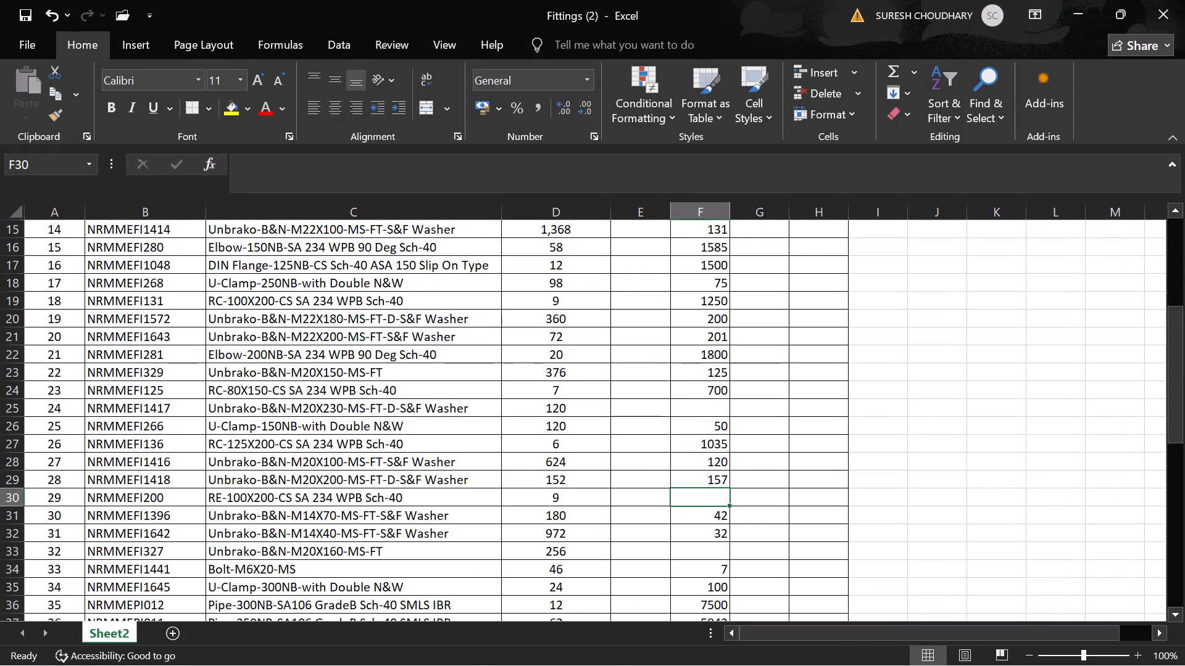
key("alt+Tab")
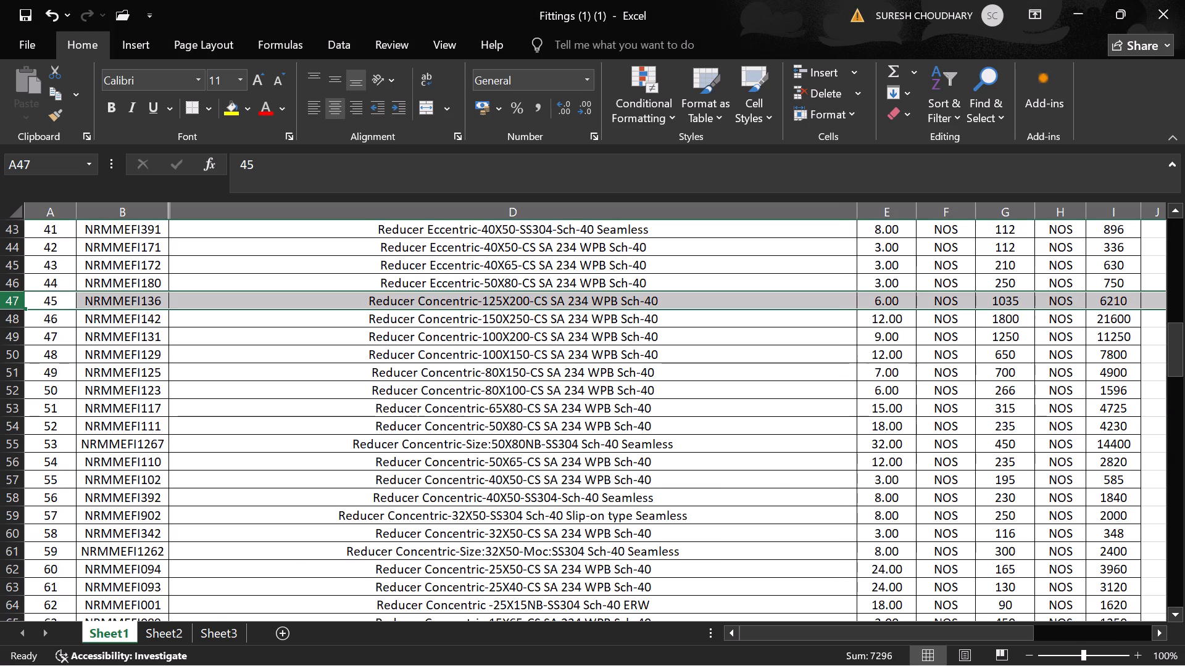
scroll(602, 396, "up", 1)
key("alt+Tab")
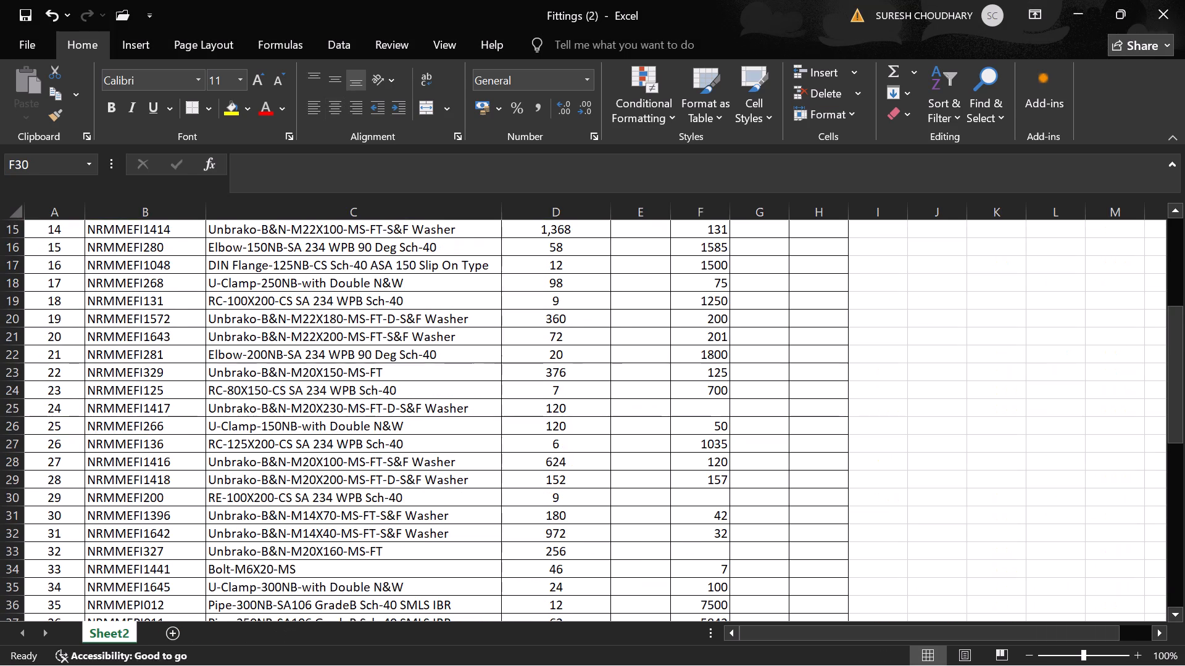
left_click(16, 495)
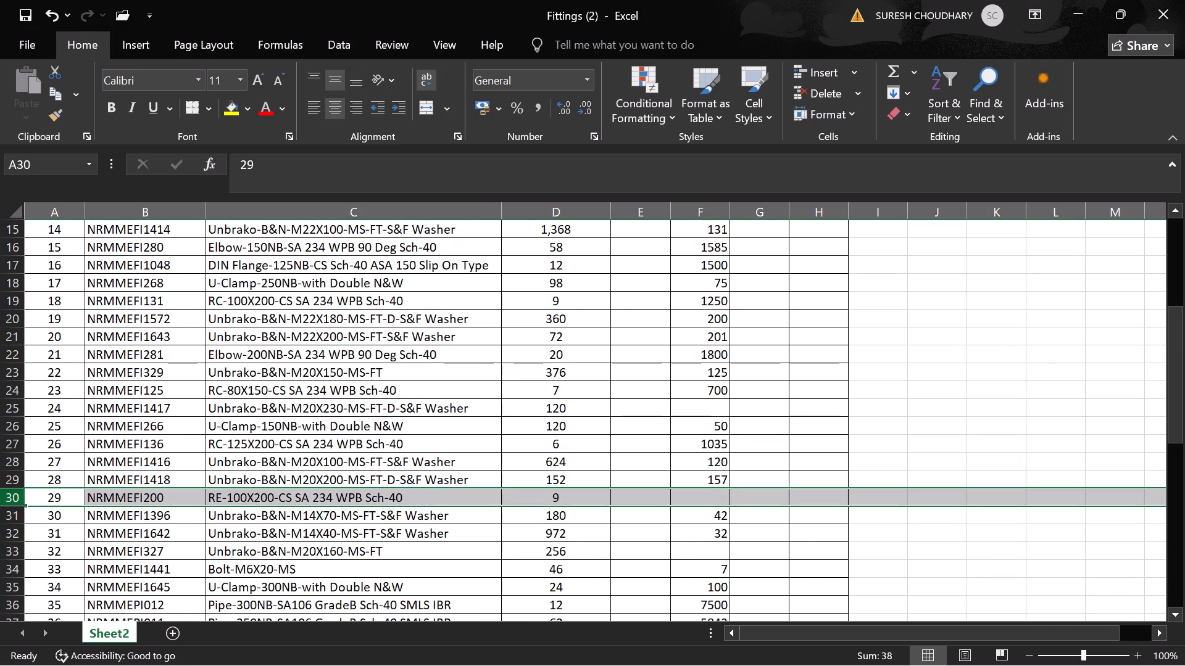
key("alt+Tab")
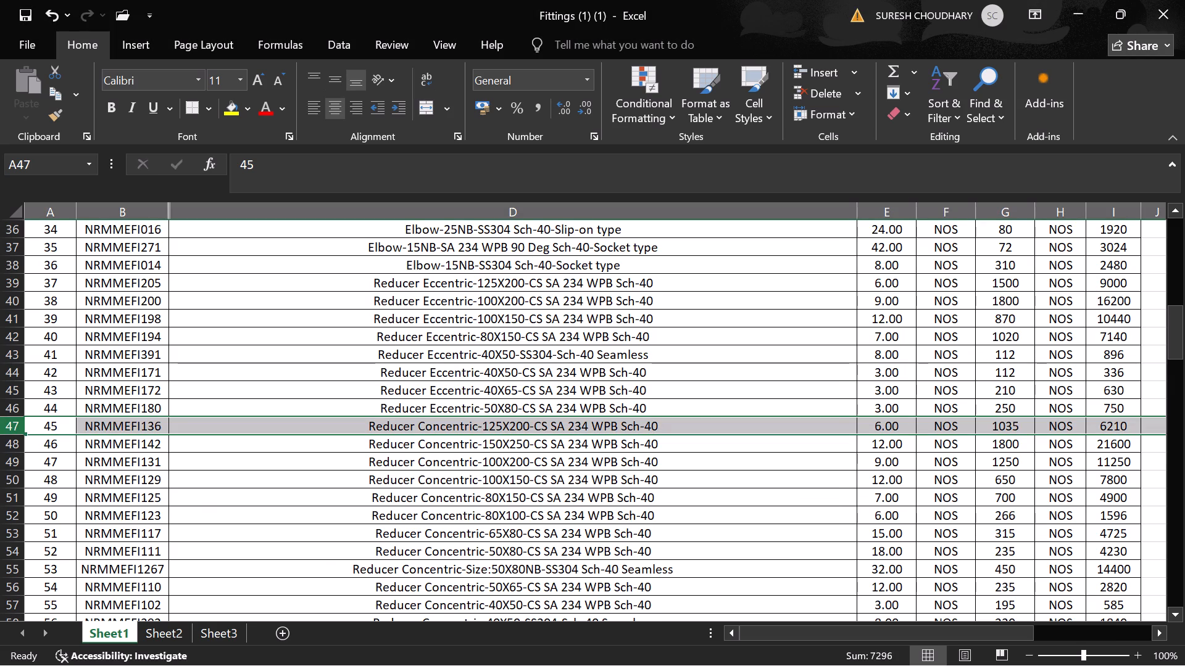
left_click(6, 300)
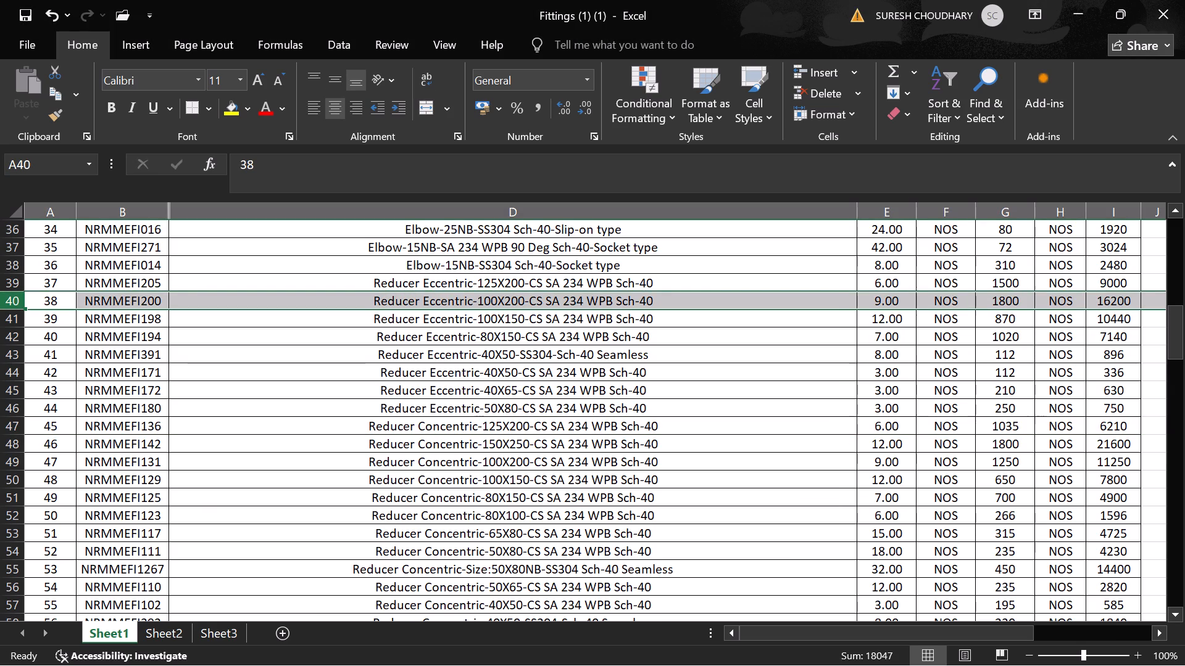
key("alt+Tab")
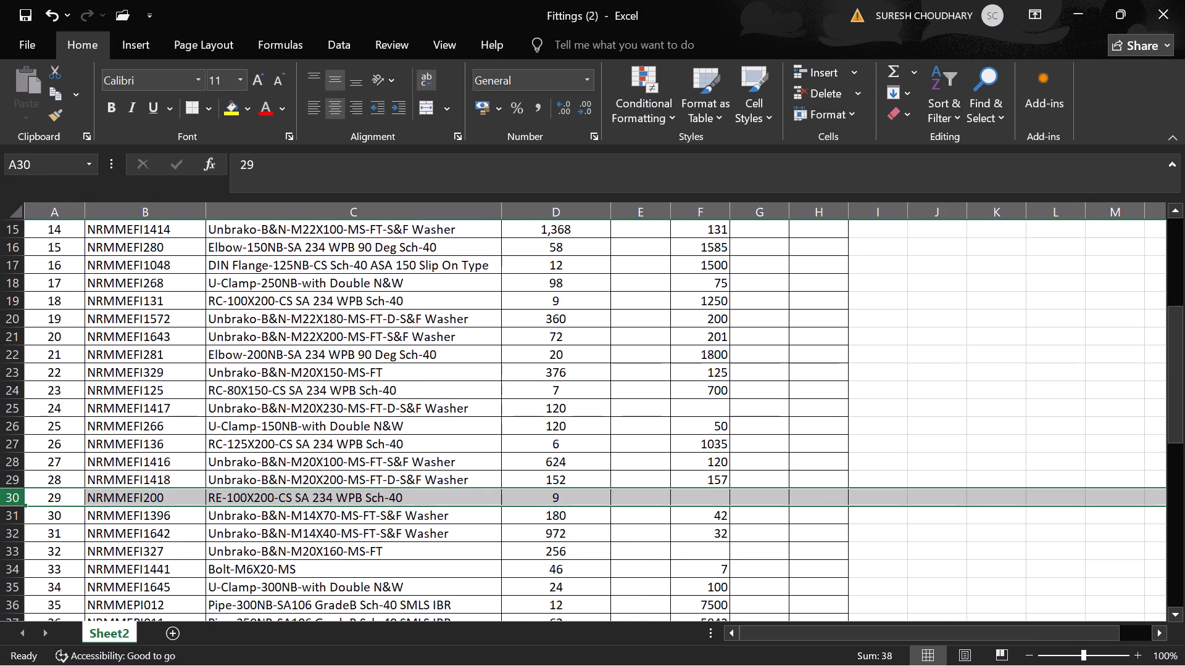
key("alt+Tab")
key("alt+Tab")
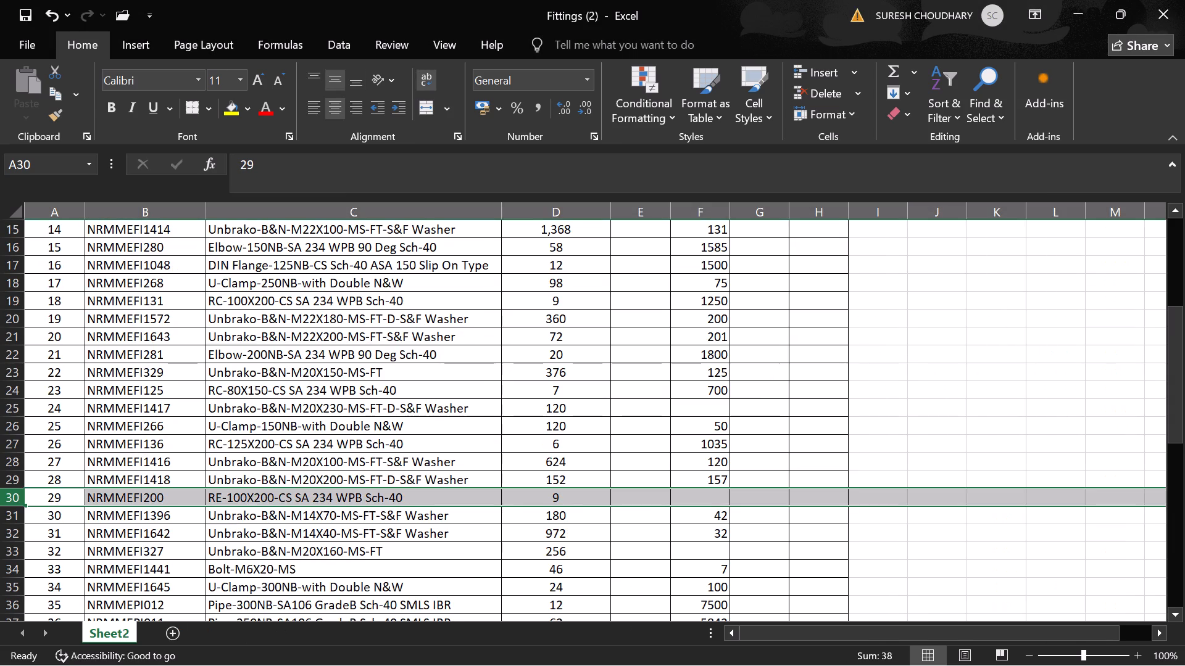
key("alt+Tab")
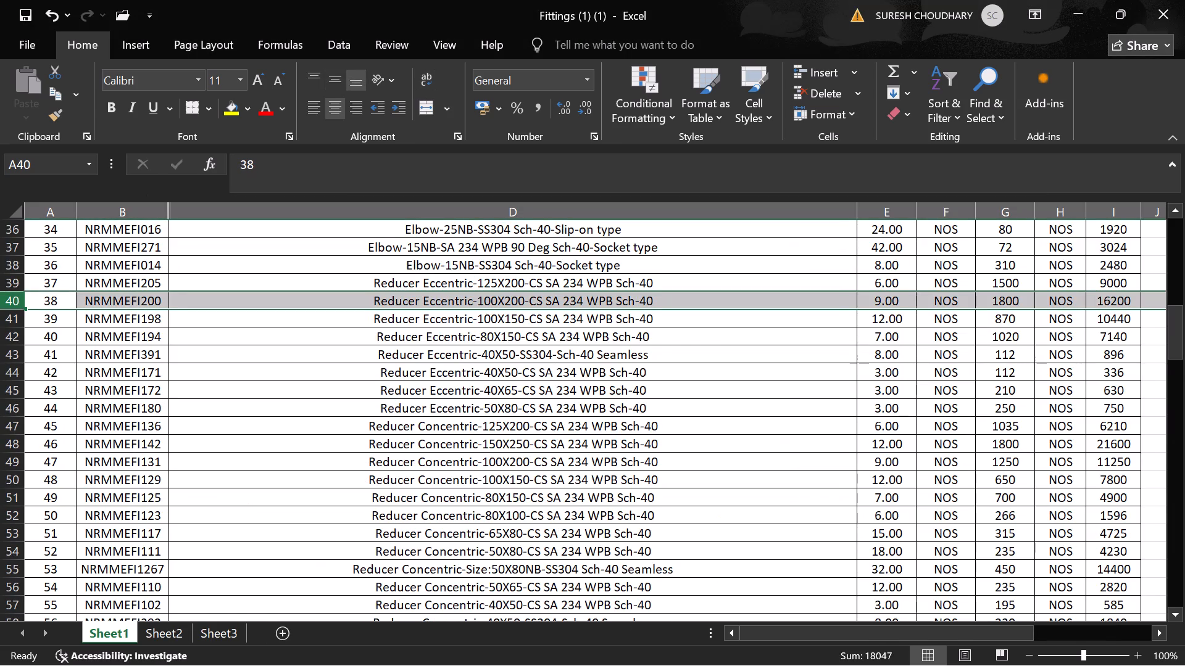
key("alt+Tab")
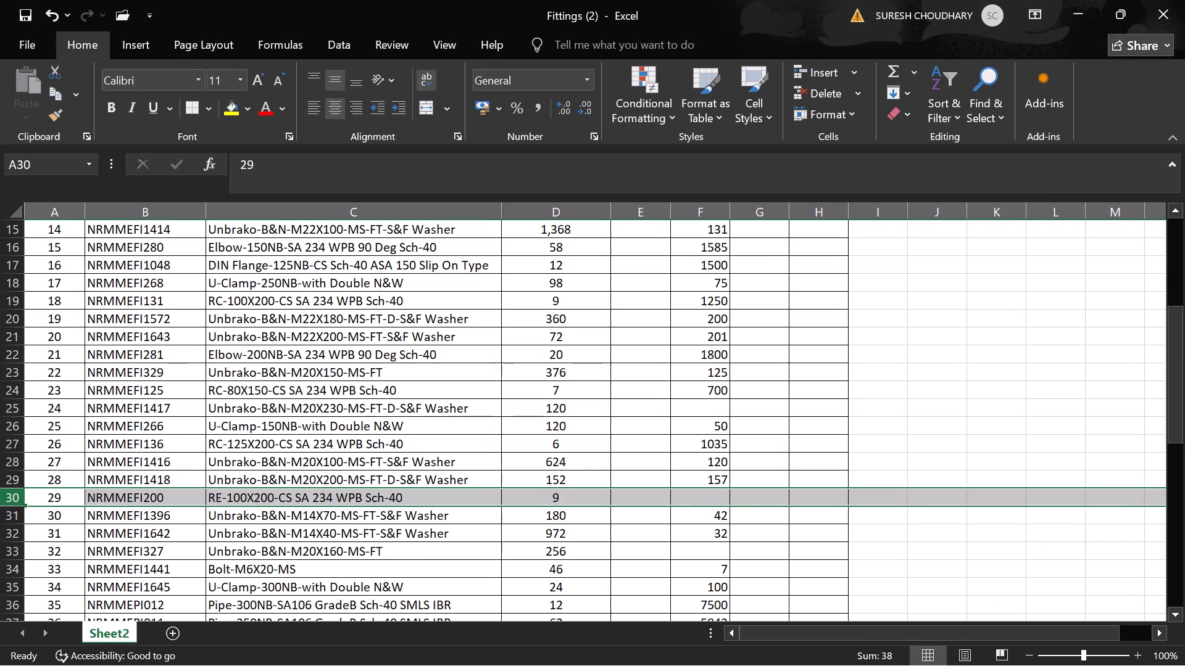
left_click(696, 492)
type("1800")
key("Return")
Find the M20X160 Unbrako bolt and nut (NRMMEFI327) in Sheet1 of Fittings (1) (1) and enter its price 138 in the Fittings (2) workbook.
key("Return")
key("Return")
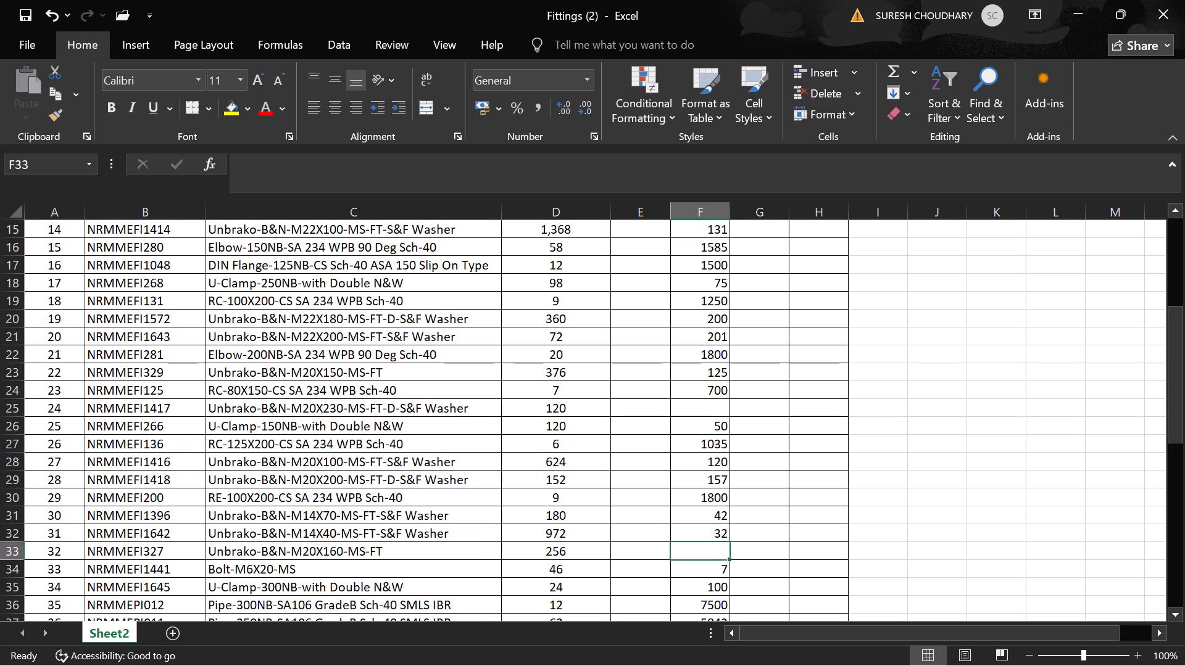
key("alt+Tab")
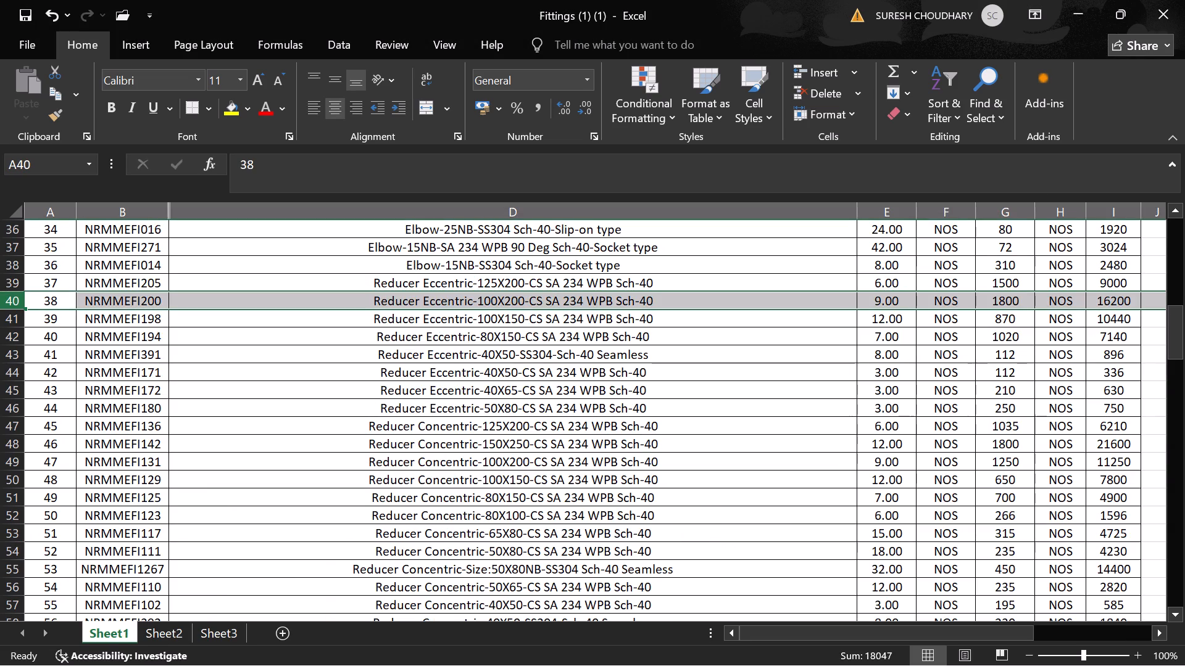
scroll(473, 471, "down", 4)
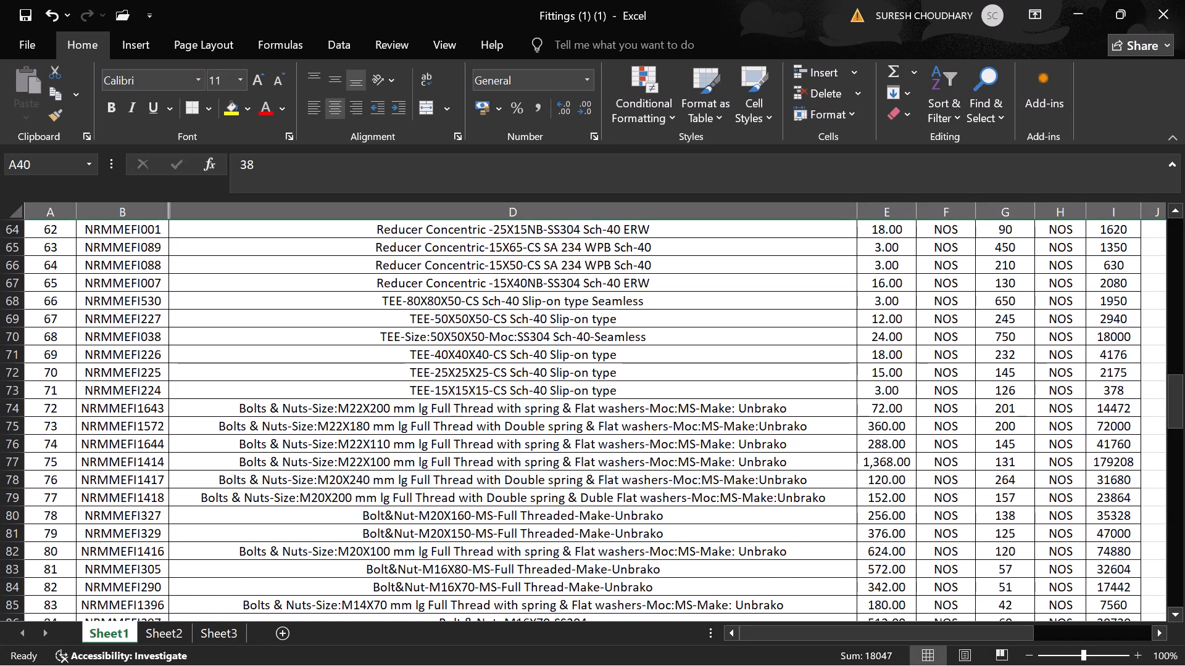
key("alt+Tab")
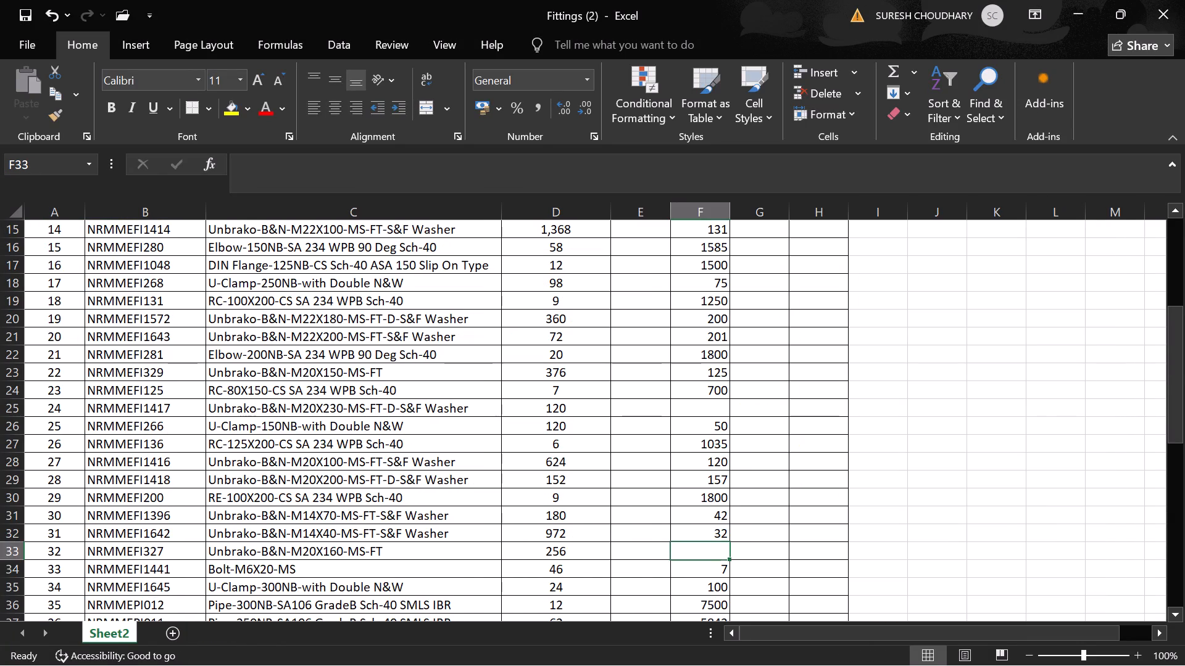
key("alt+Tab")
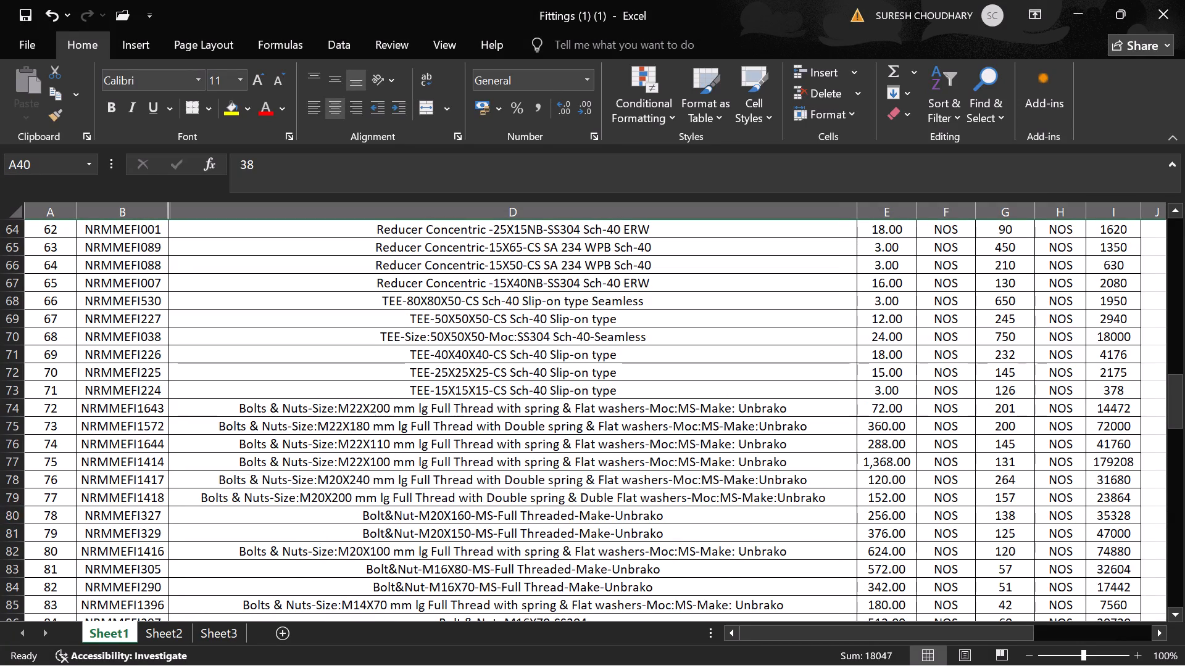
left_click(7, 512)
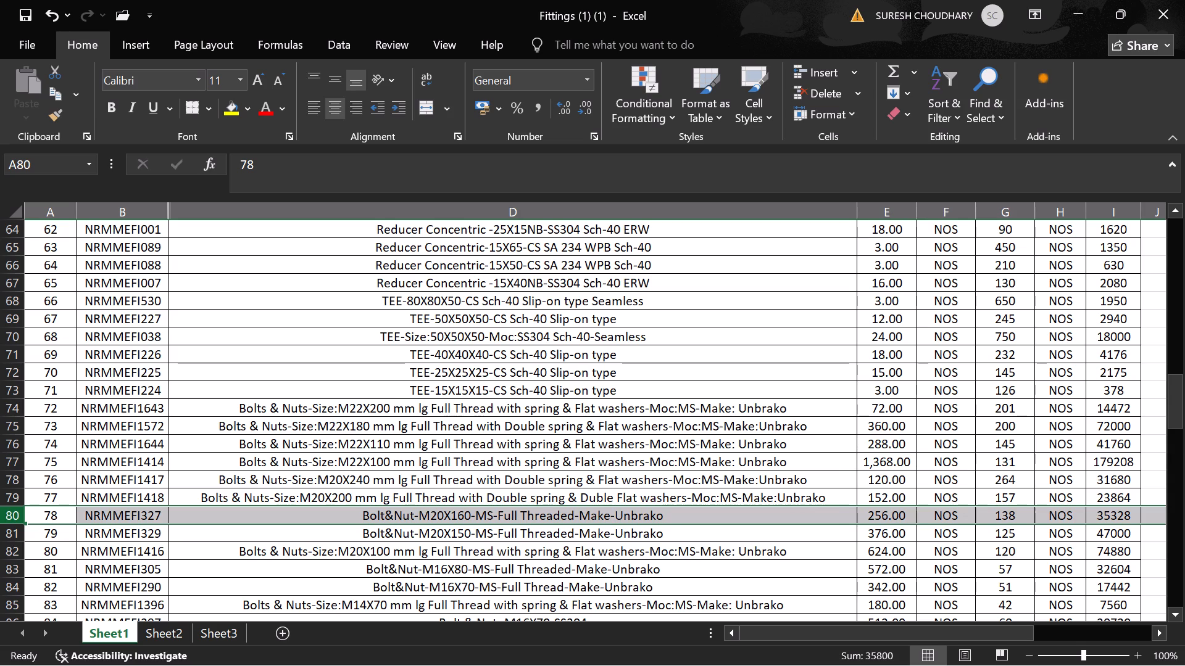
key("alt+Tab")
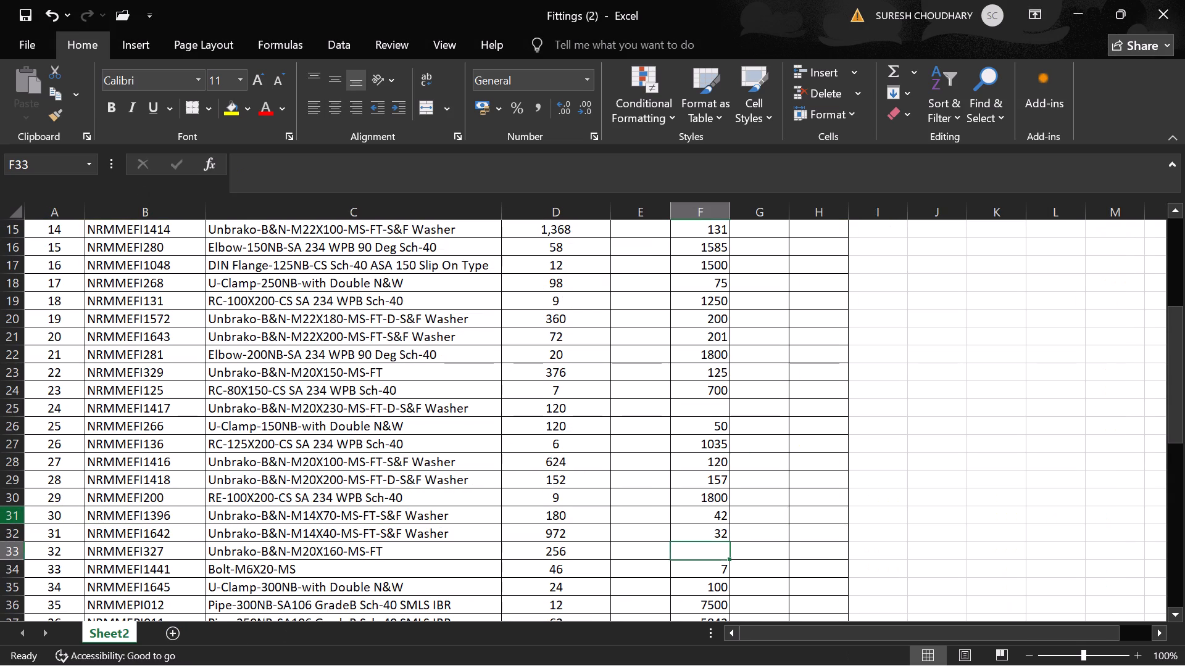
key("alt+Tab")
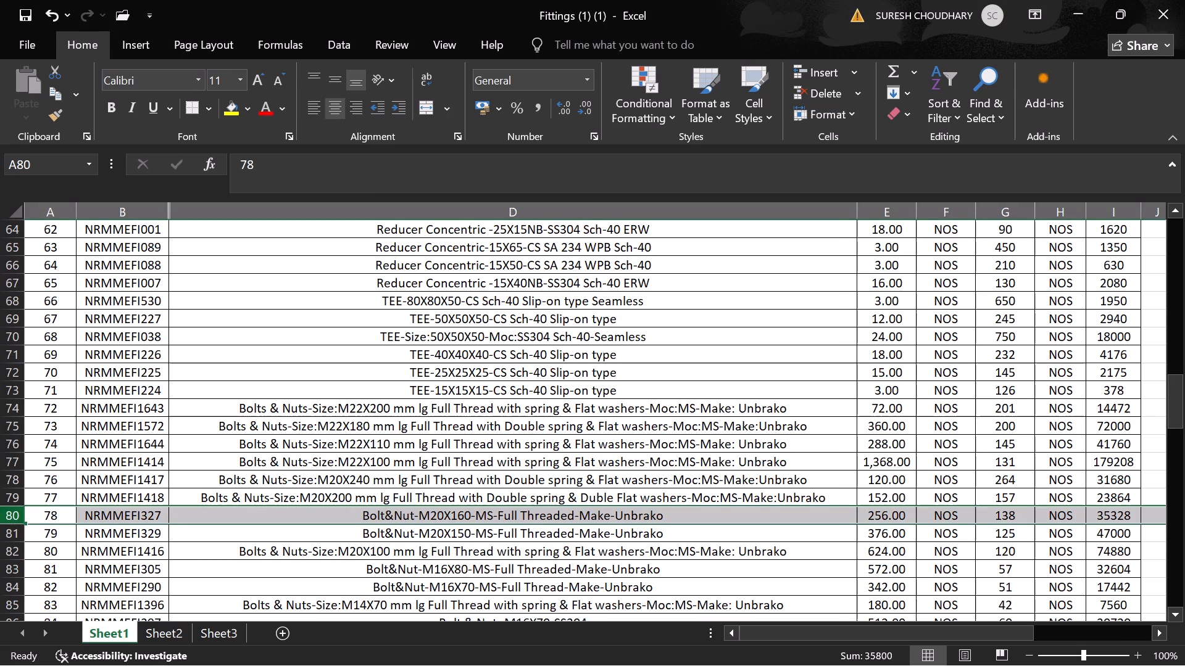
key("alt+Tab")
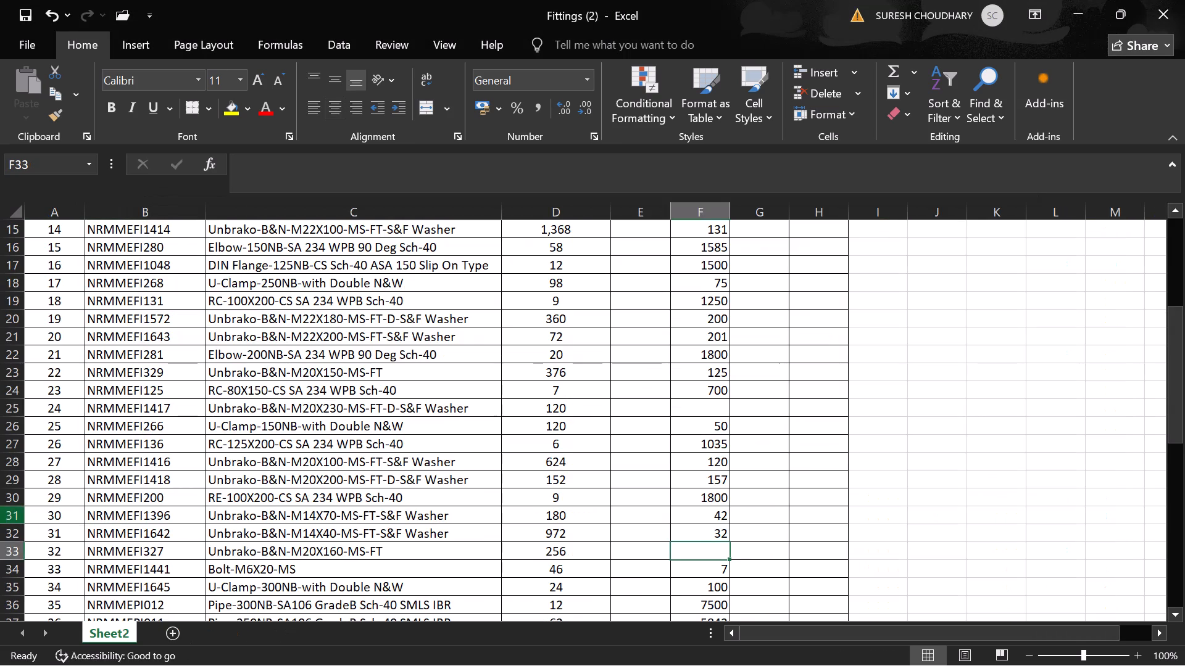
type("138")
key("Return")
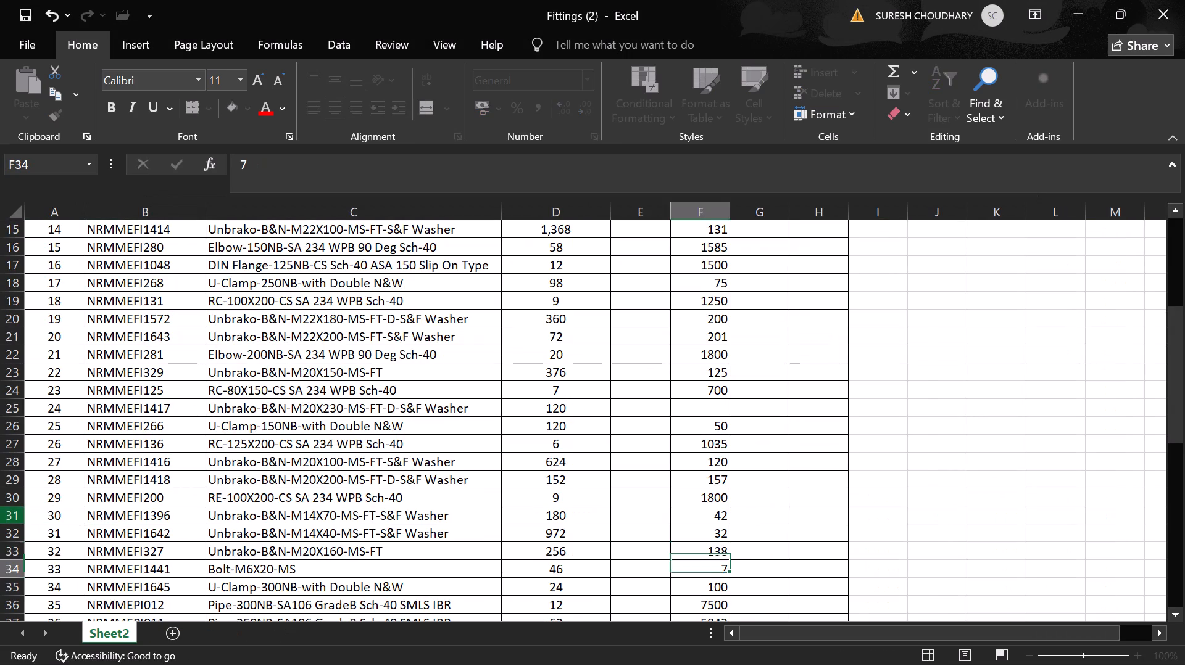
Find Bolt-M10X20-MS (NRMMEFI1443), the next unpriced item, in Sheet1 of Fittings (1) (1) and enter its price 10 in the Fittings (2) workbook.
key("Return")
key("Return")
key("Return")
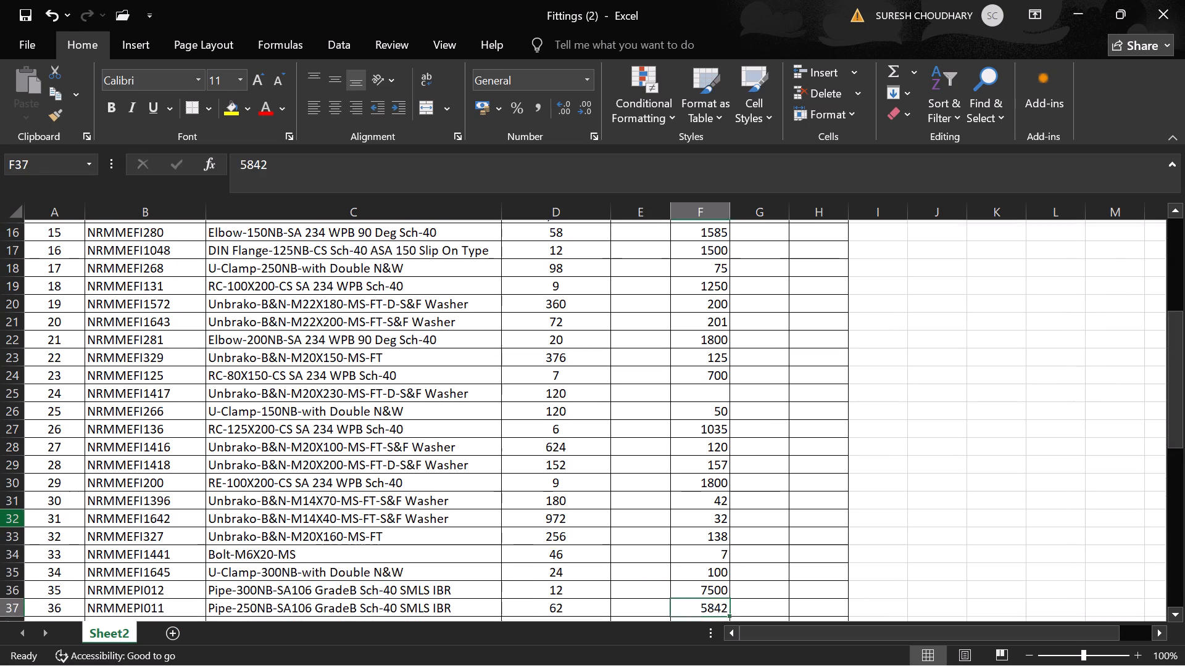
key("Return")
key("Return")
key("Return")
key("Return")
key("Return")
key("Up")
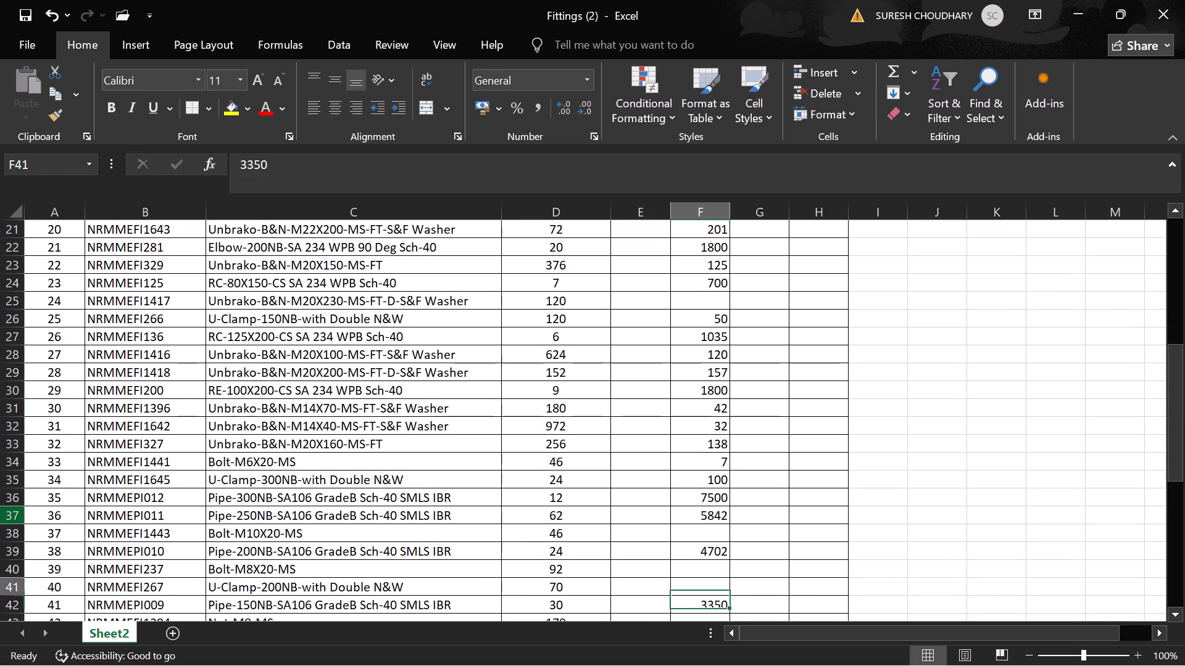
key("Up")
key("Up")
key("Up")
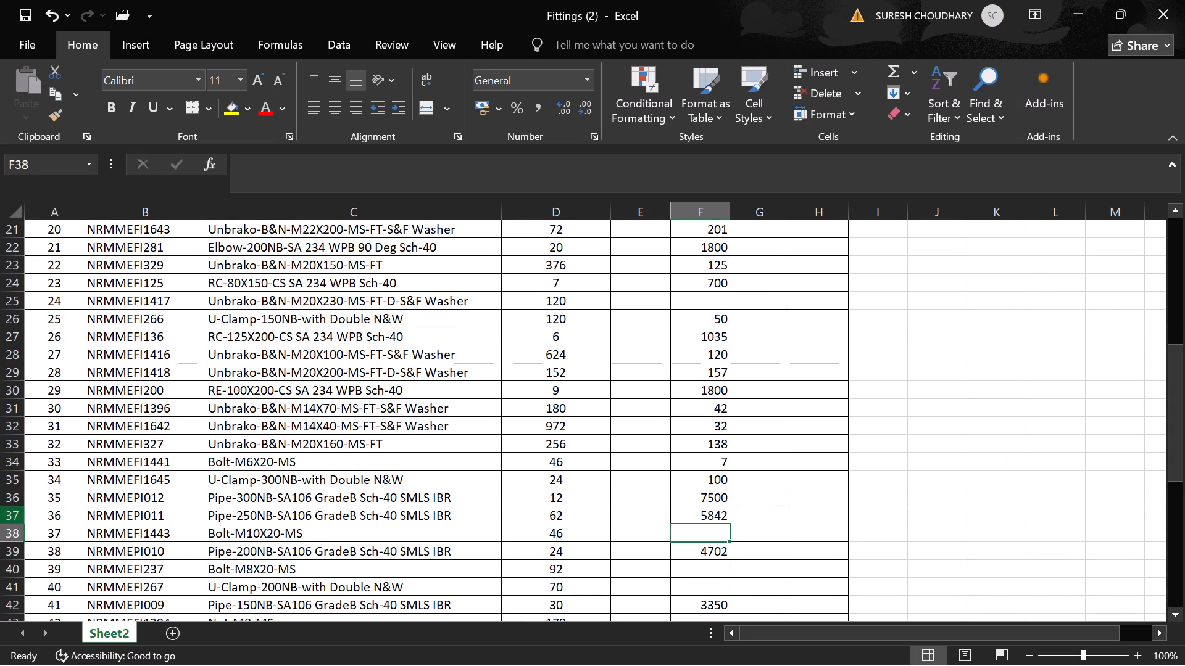
key("alt+Tab")
key("Return")
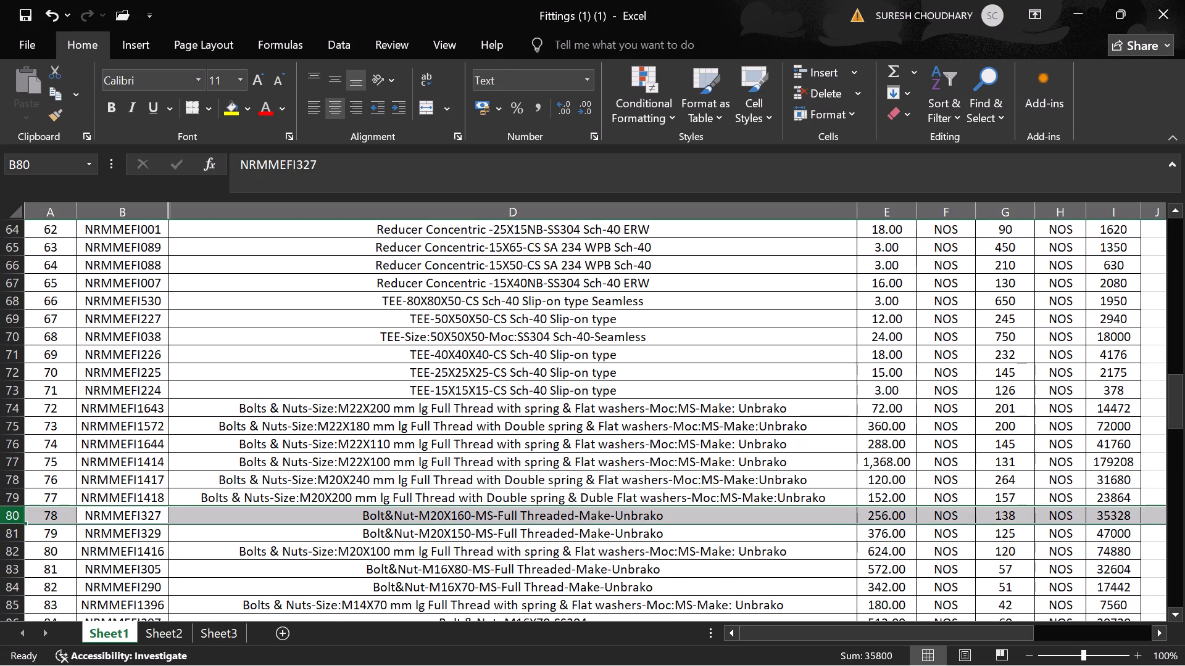
key("Return")
key("Right")
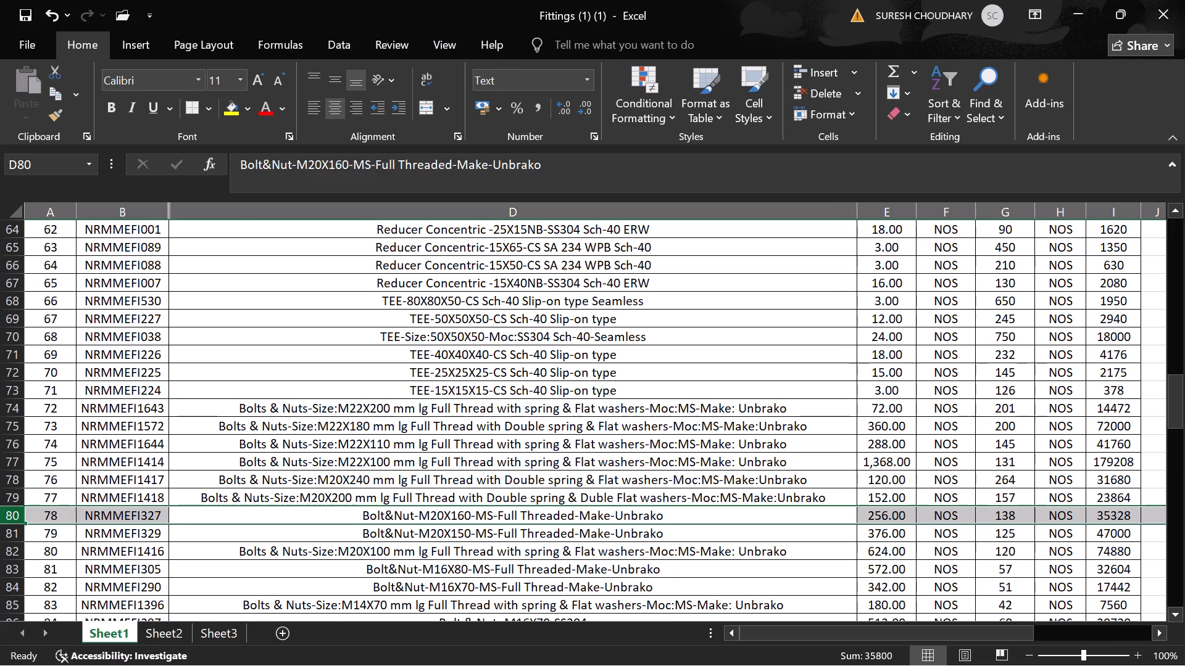
scroll(0, 503, "down", 1)
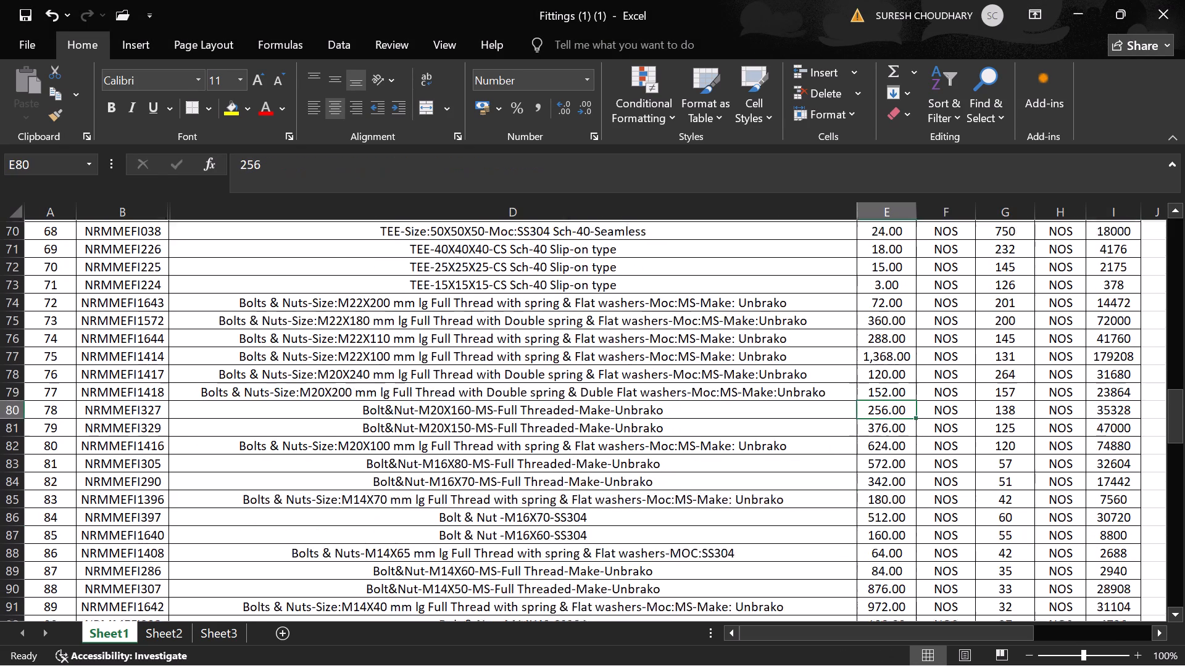
scroll(0, 504, "down", 1)
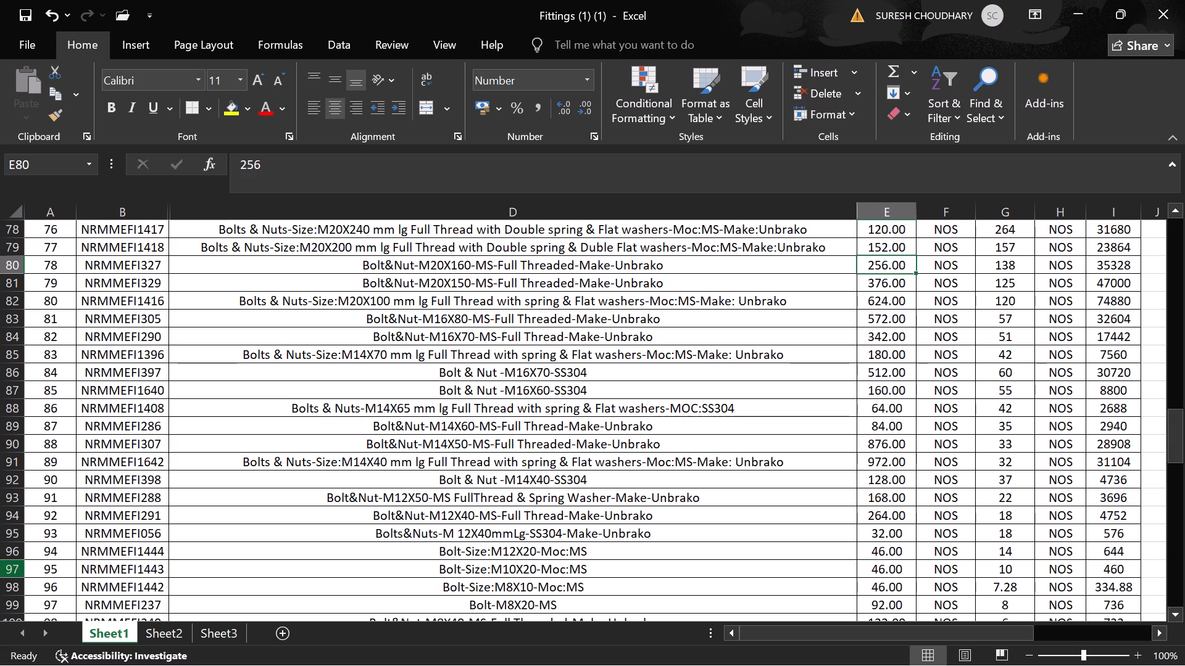
left_click(7, 549)
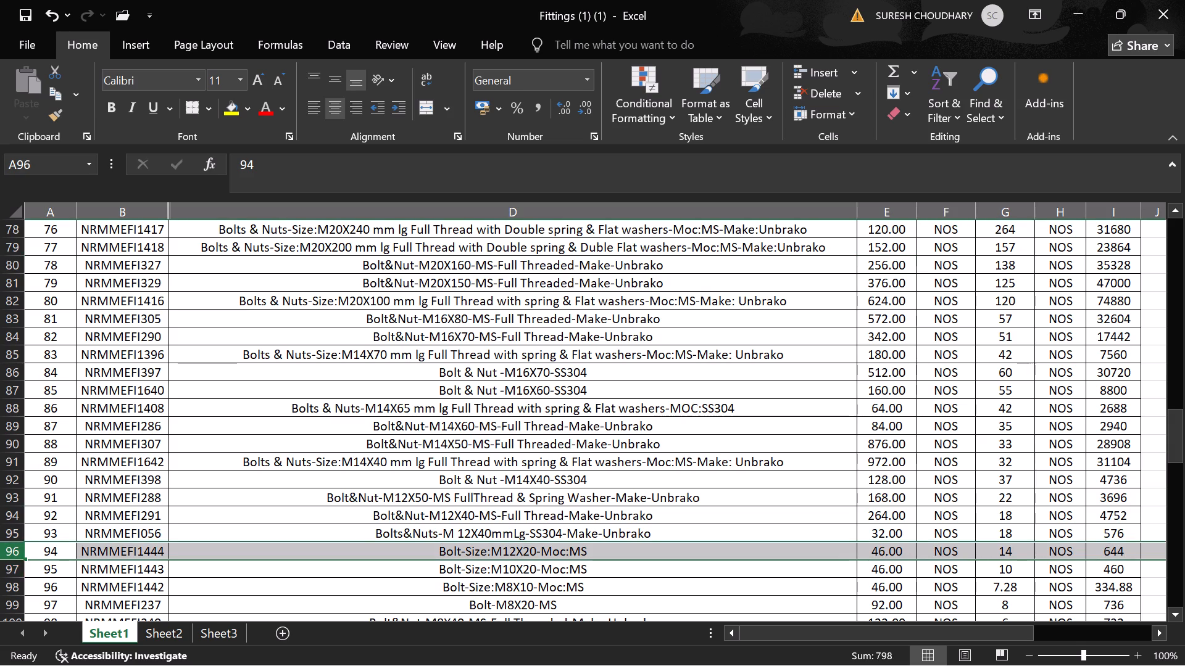
left_click(7, 573)
left_click(7, 568)
key("alt+Tab")
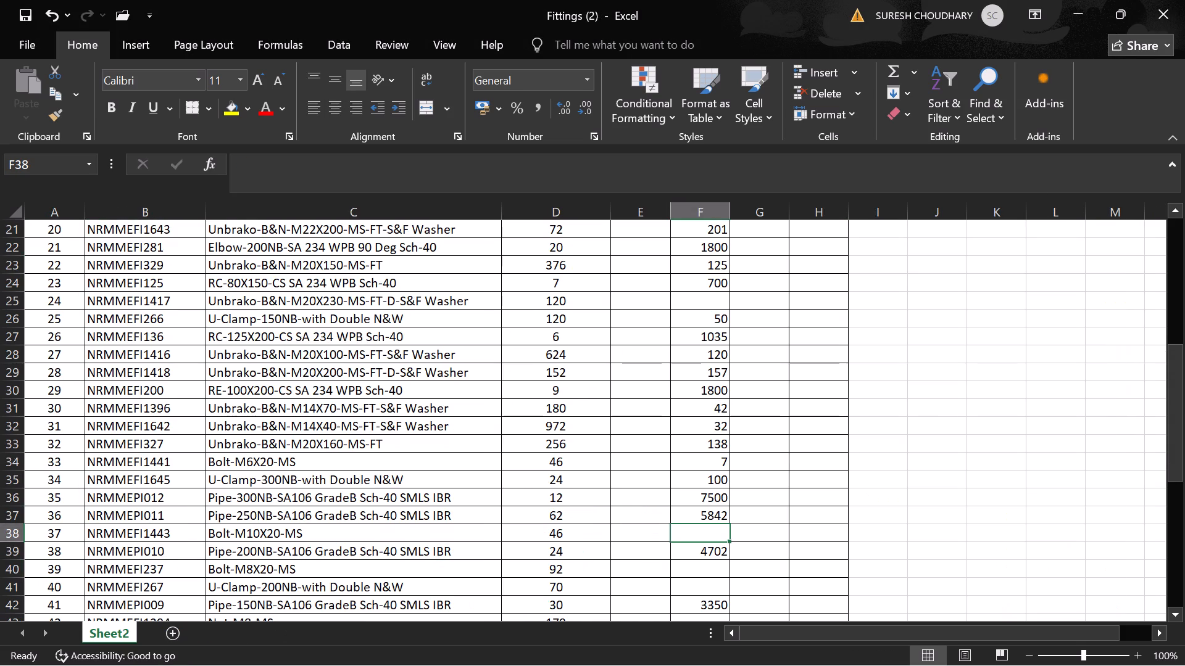
key("alt+Tab")
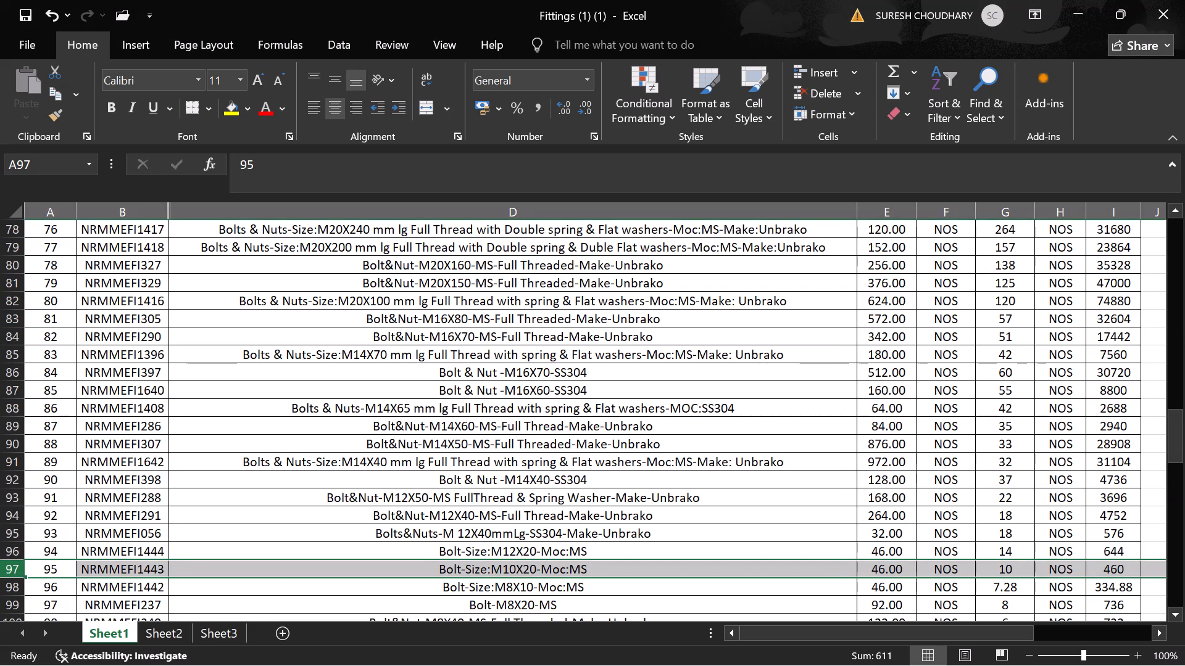
key("alt+Tab")
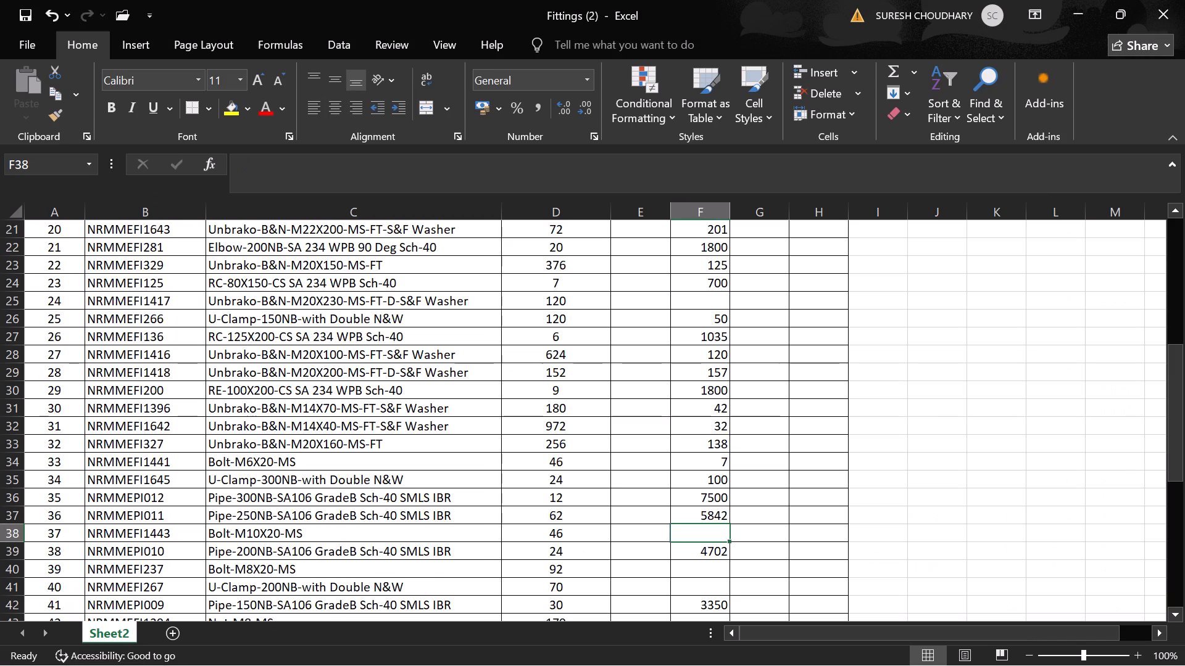
type("10")
key("Return")
Find Bolt-M8X20-MS (NRMMEFI237) in Sheet1 of Fittings (1) (1) and enter its price 8 in the Fittings (2) workbook.
key("Return")
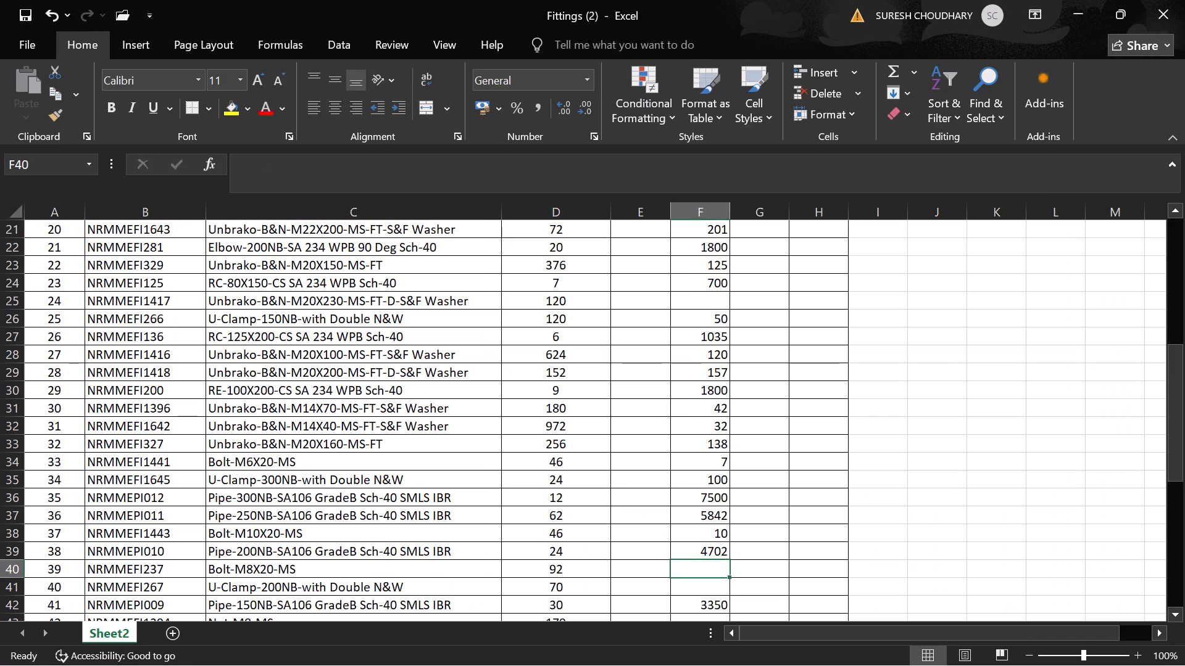
key("alt+Tab")
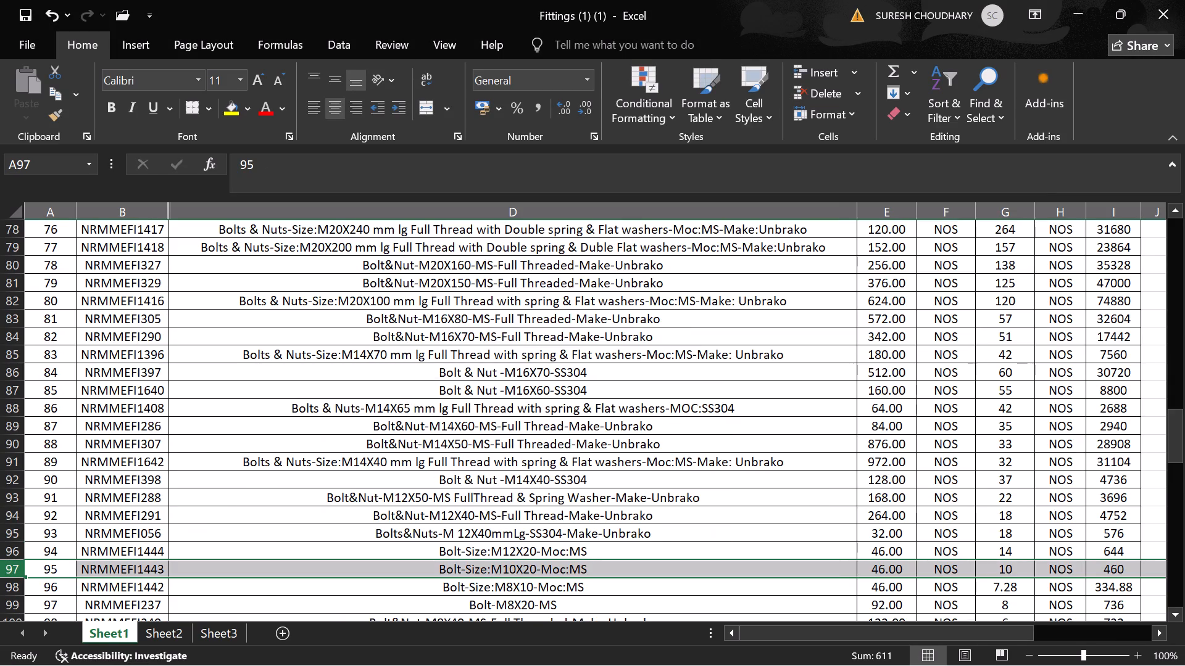
key("alt+Tab")
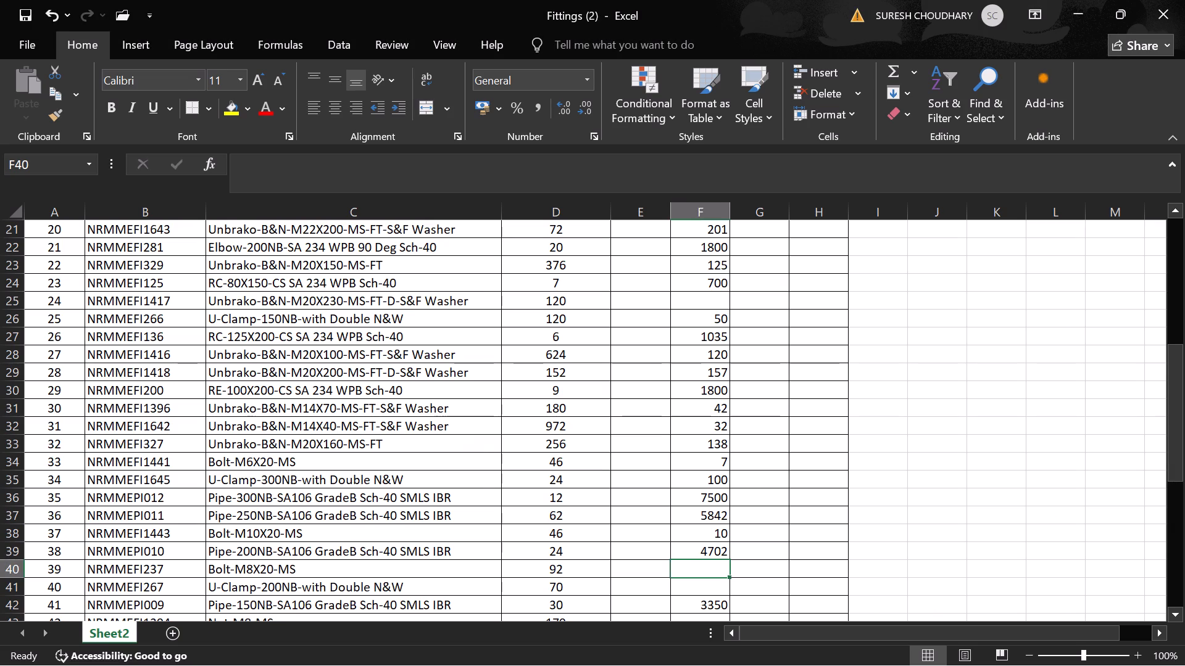
key("alt+Tab")
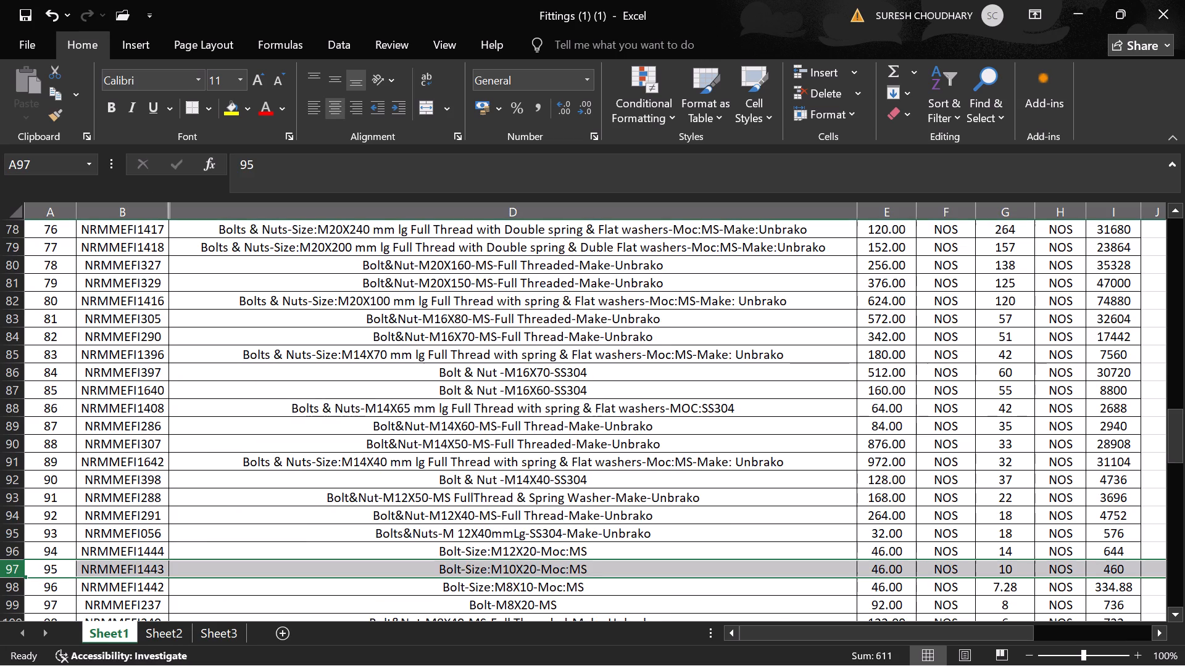
scroll(503, 539, "down", 1)
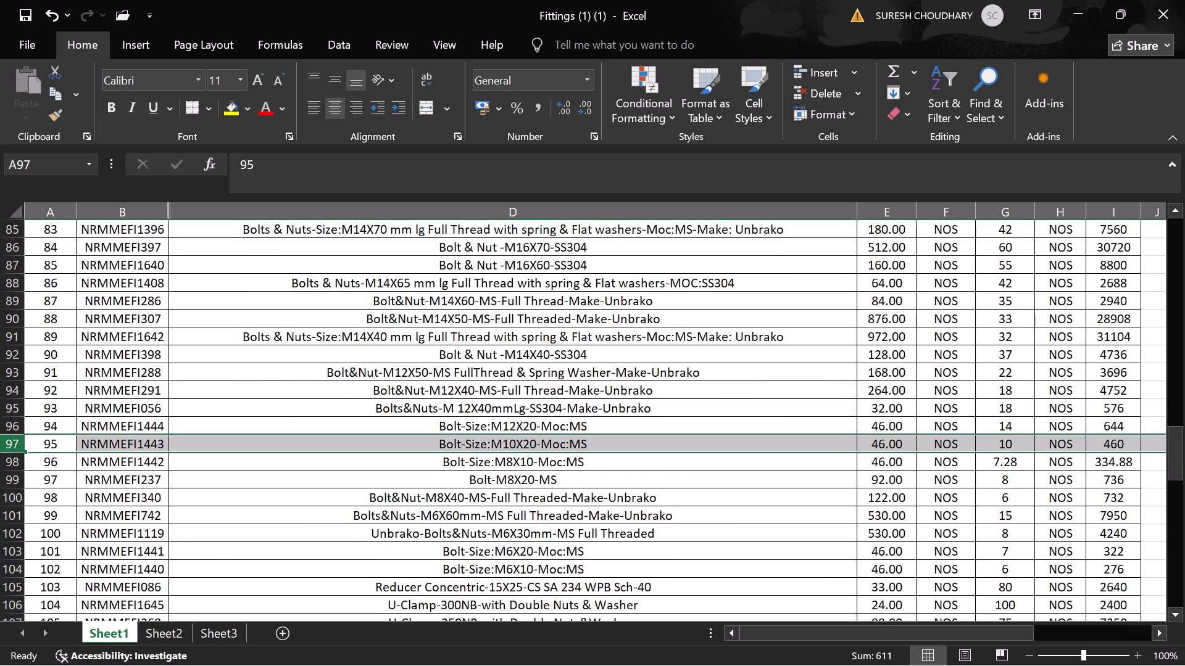
left_click(8, 477)
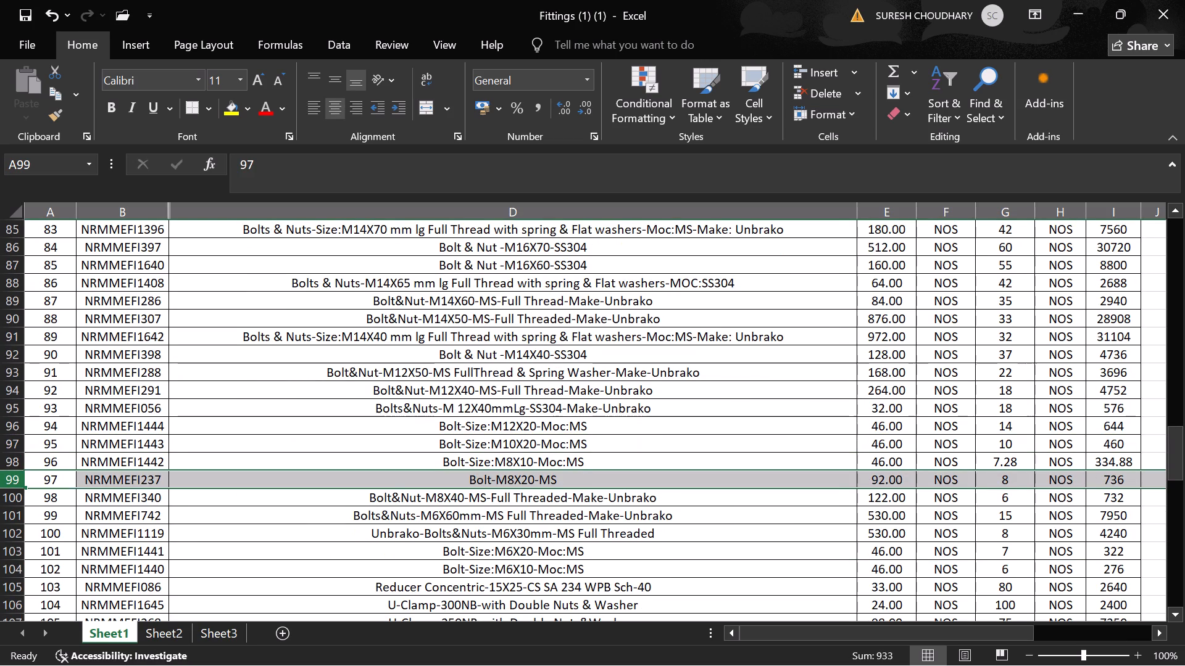
key("alt+Tab")
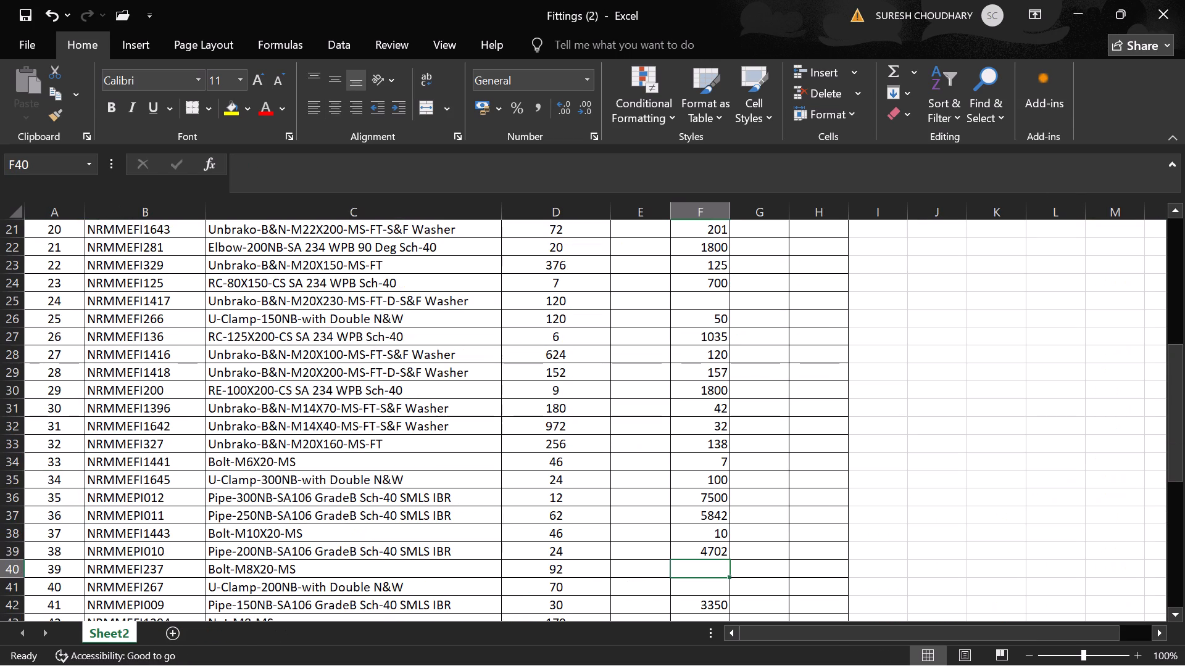
key("8")
key("Return")
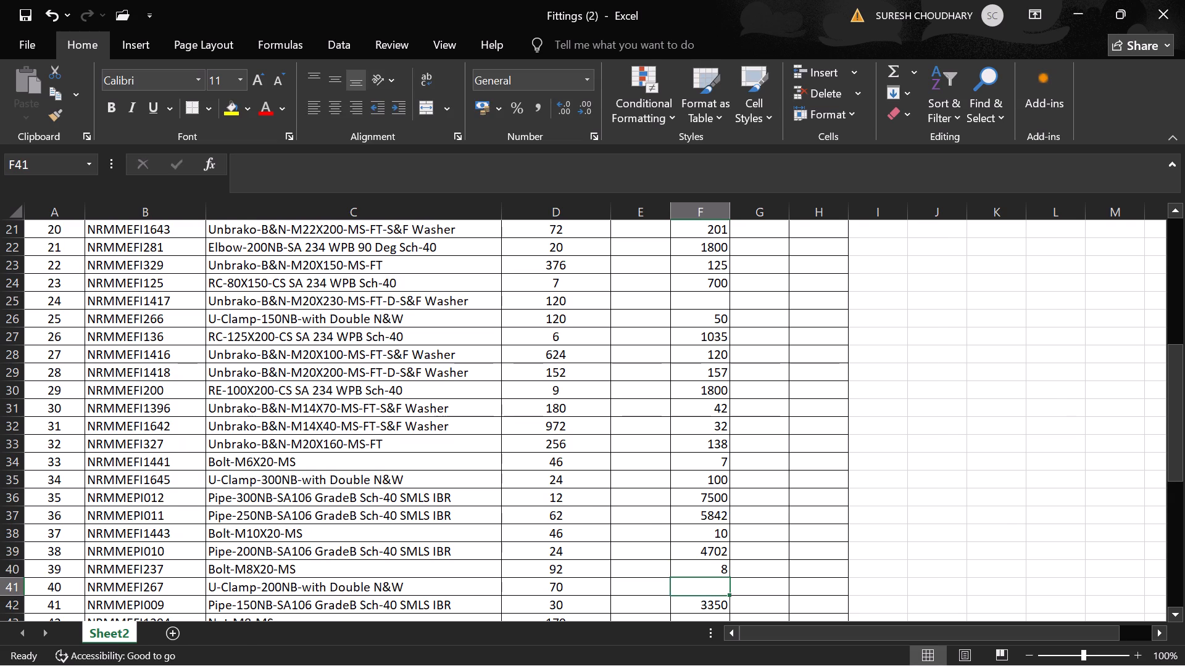
Find the 200NB U-clamp with double nuts and washers (NRMMEFI267) in Sheet1 of Fittings (1) (1) and enter its price 65 in Fittings (2).
key("alt+Tab")
scroll(510, 493, "down", 1)
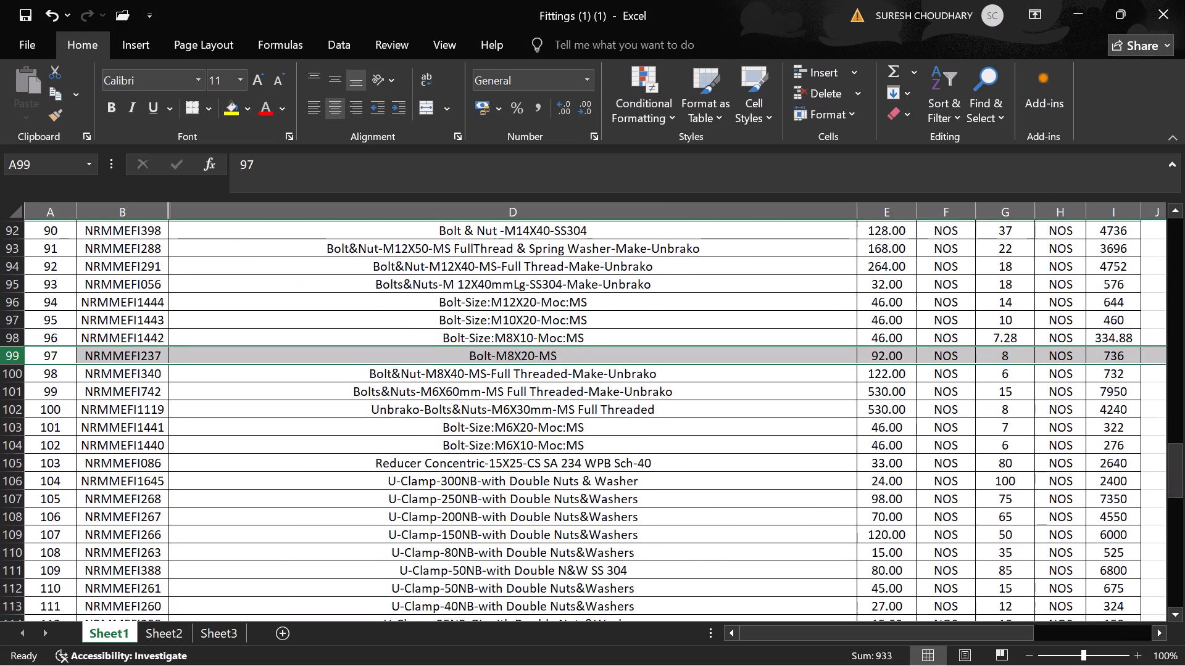
scroll(510, 493, "down", 1)
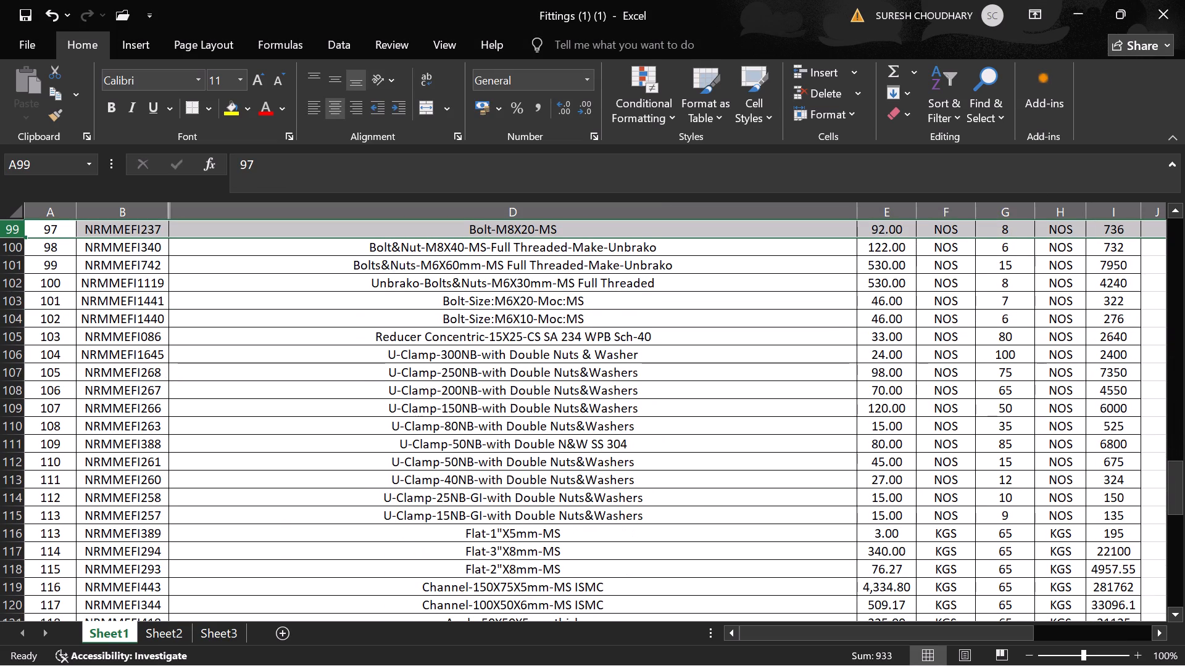
double_click(14, 385)
double_click(6, 390)
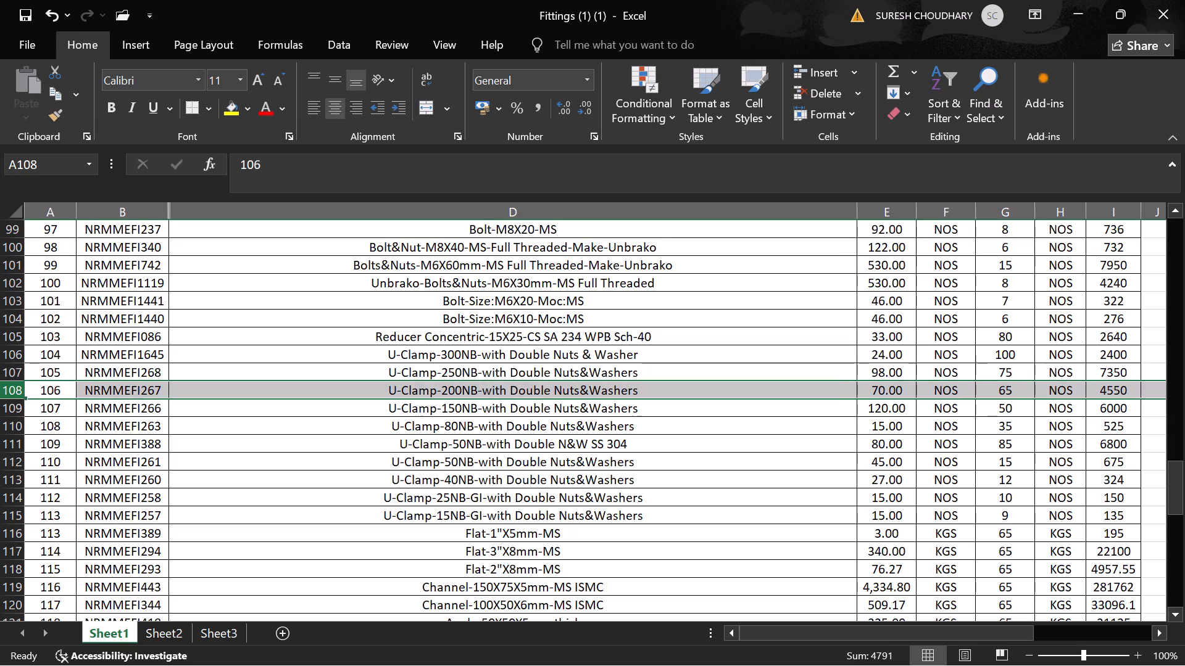
key("alt+Tab")
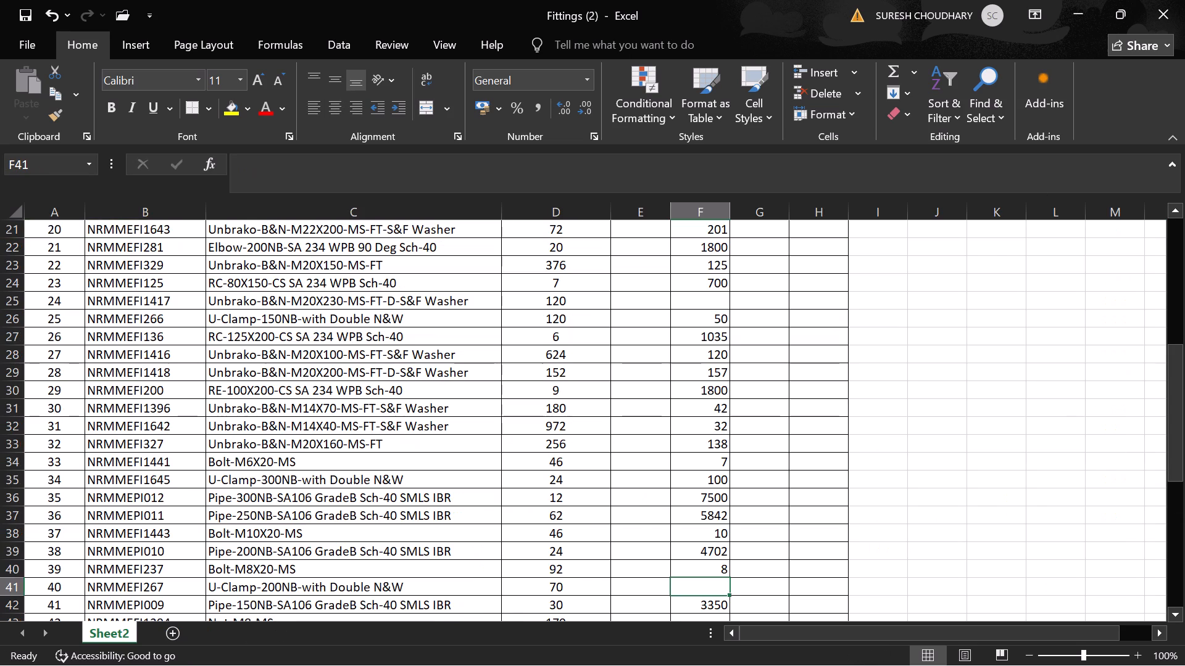
key("alt+Tab")
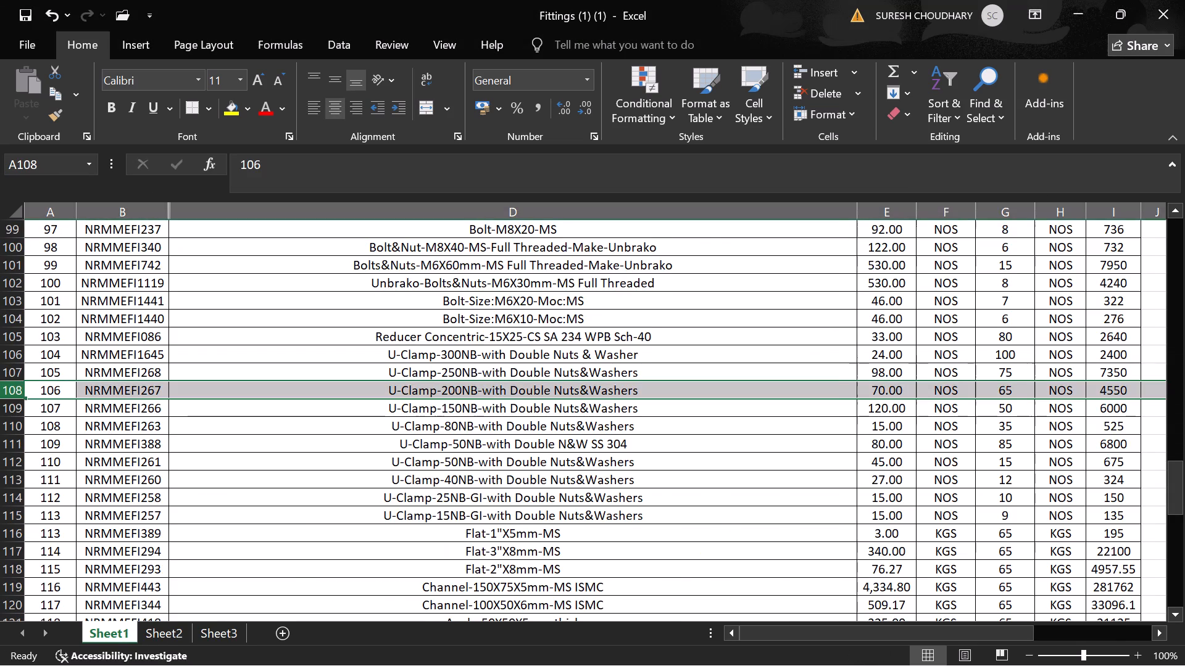
key("alt+Tab")
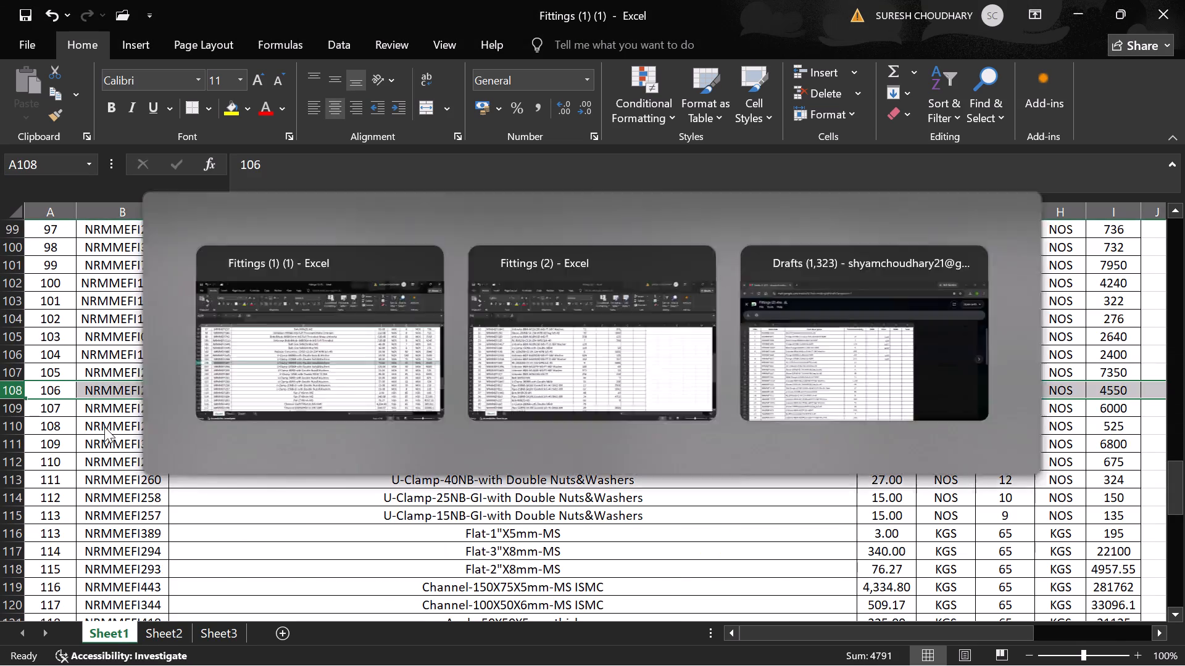
type("65")
key("Return")
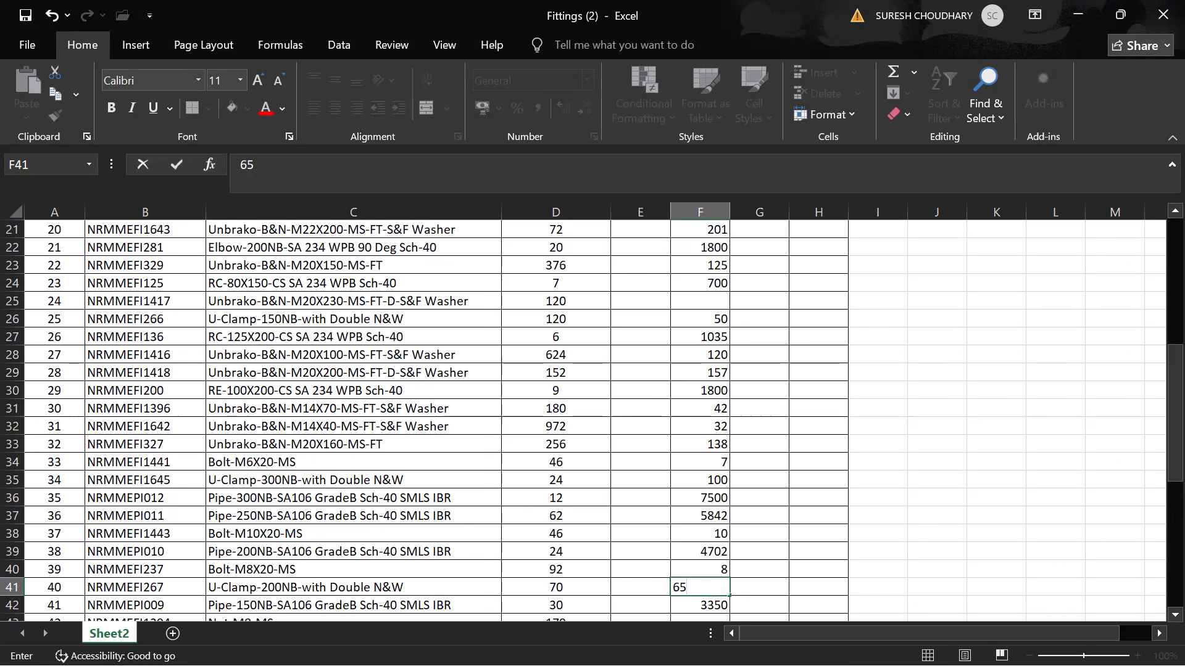
Review the rest of the Fittings (2) item list down to its end for rows still lacking a price.
key("Return")
key("Return")
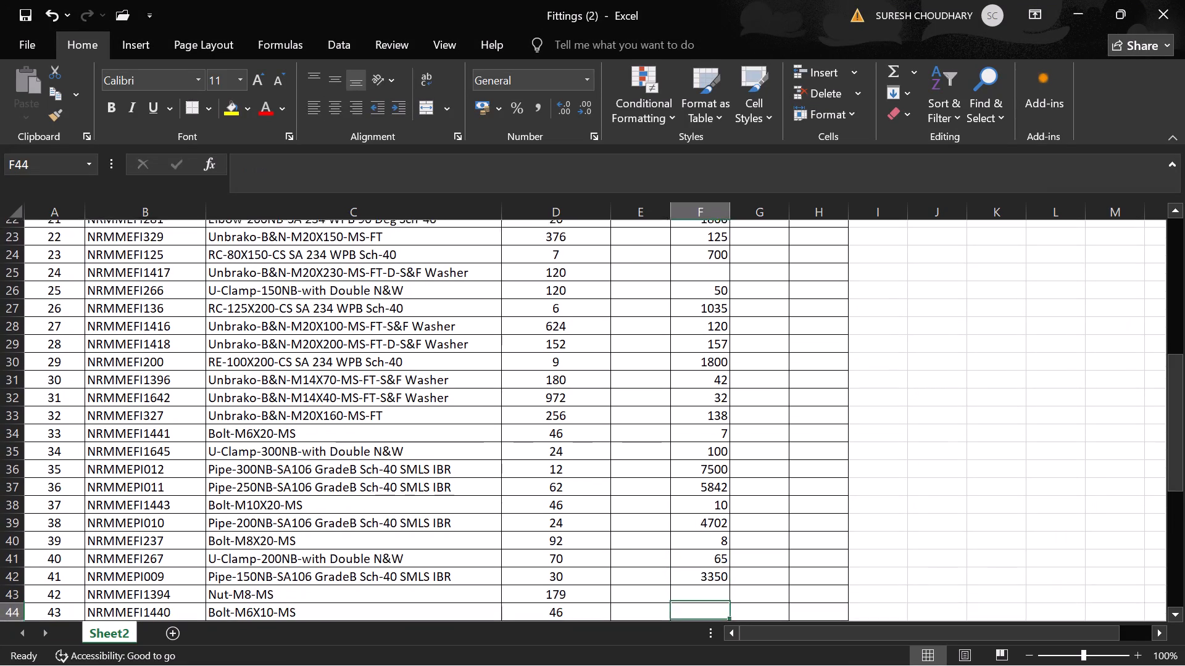
key("Return")
key("Return")
key("Return")
key("Return")
key("Return")
key("Return")
key("Return")
key("Return")
key("Return")
key("Return")
key("Return")
key("Return")
key("Return")
key("Return")
key("Return")
key("Return")
key("Return")
key("Return")
key("Return")
key("Return")
key("Return")
key("Return")
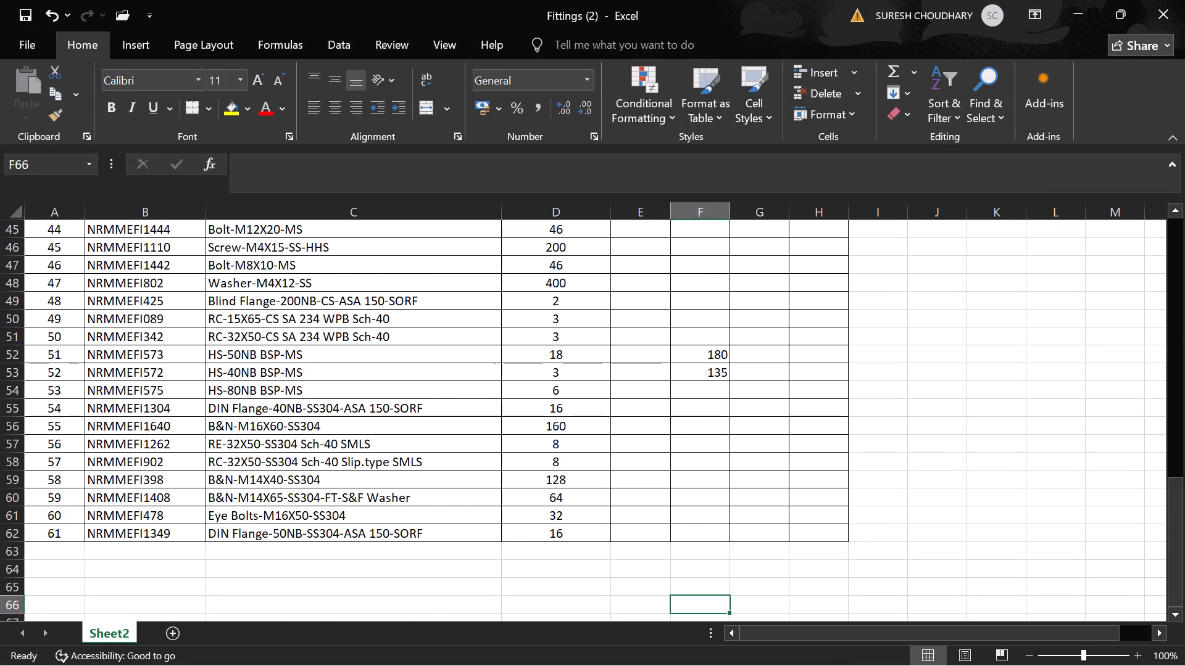
scroll(56, 454, "up", 1)
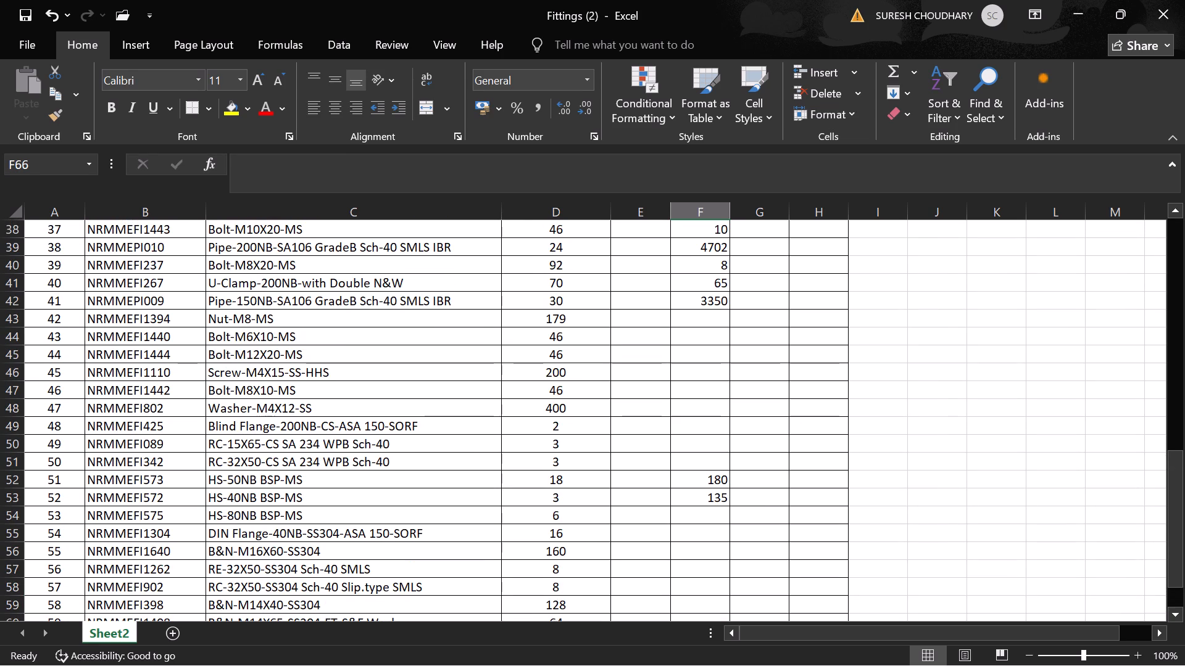
Search the whole of Sheet1 in Fittings (1) (1) for Nut-M8-MS (NRMMEFI1394), the next unpriced item, and return to Fittings (2).
double_click(707, 313)
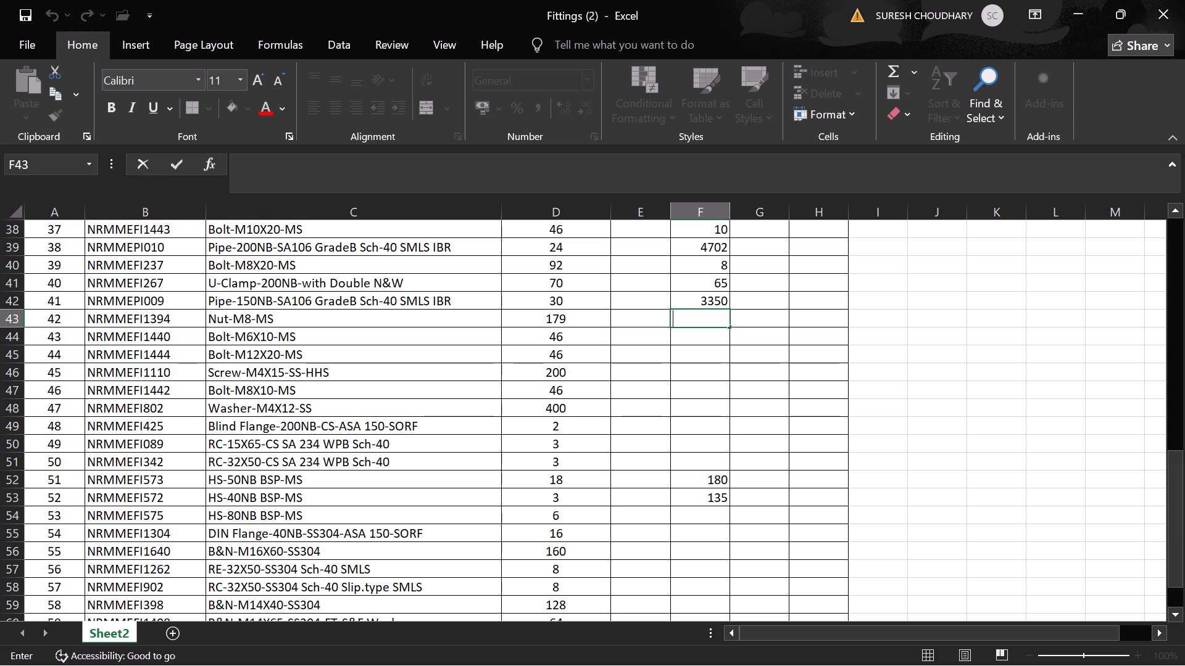
key("alt+Tab")
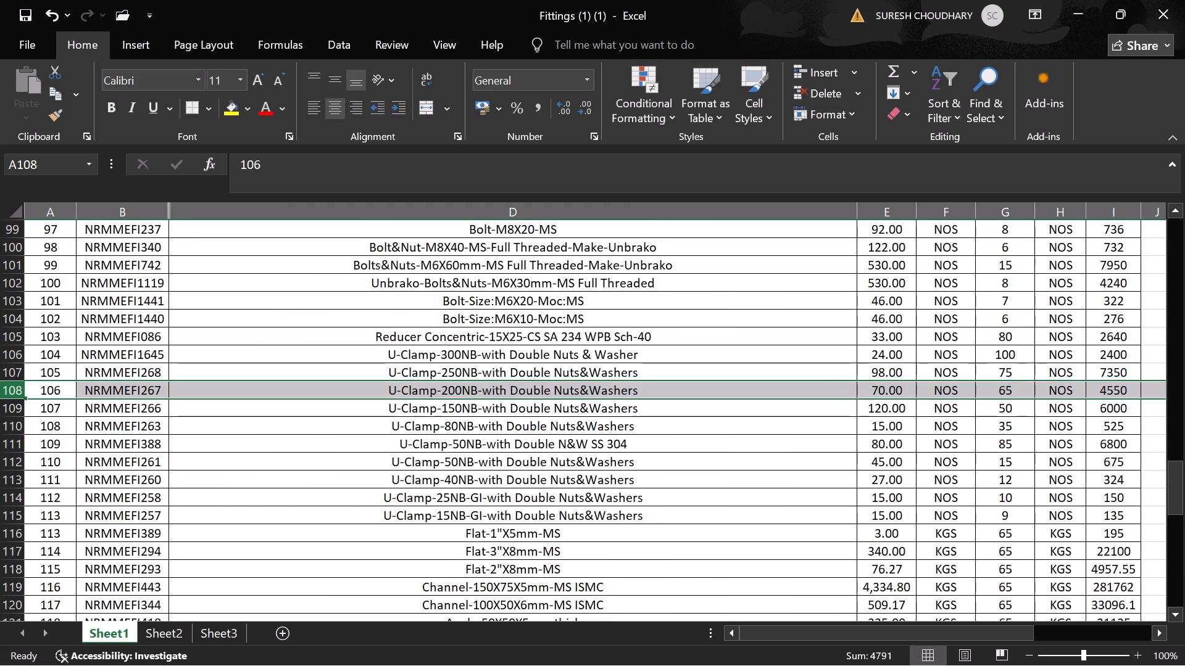
scroll(613, 358, "down", 6)
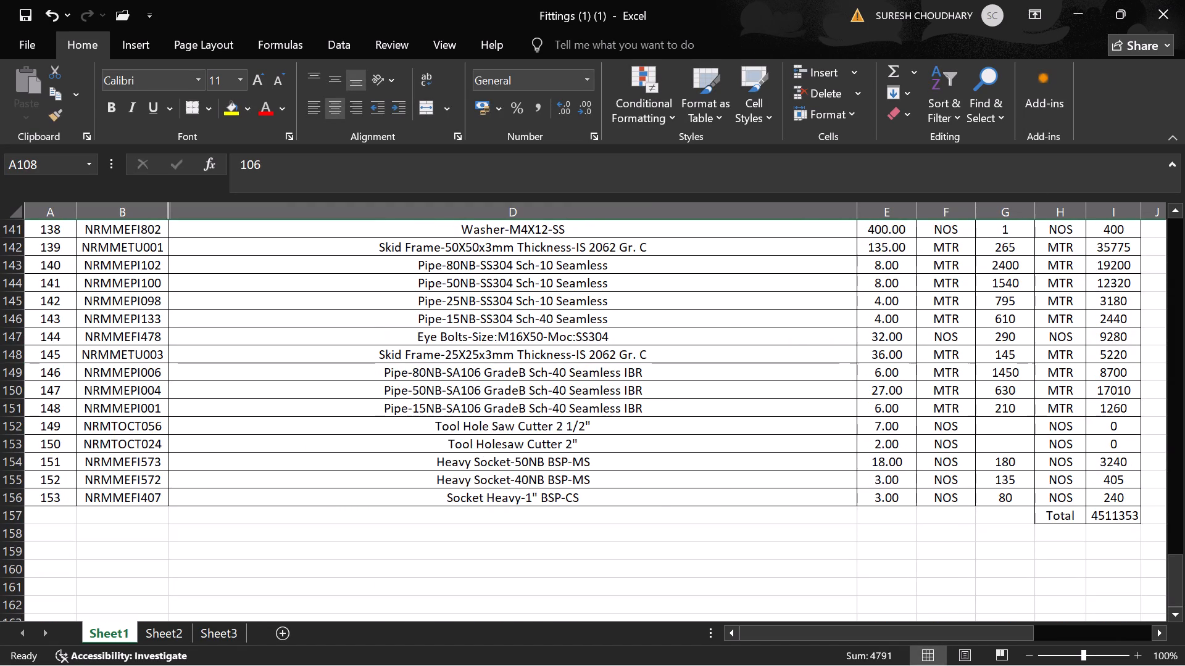
scroll(612, 358, "up", 6)
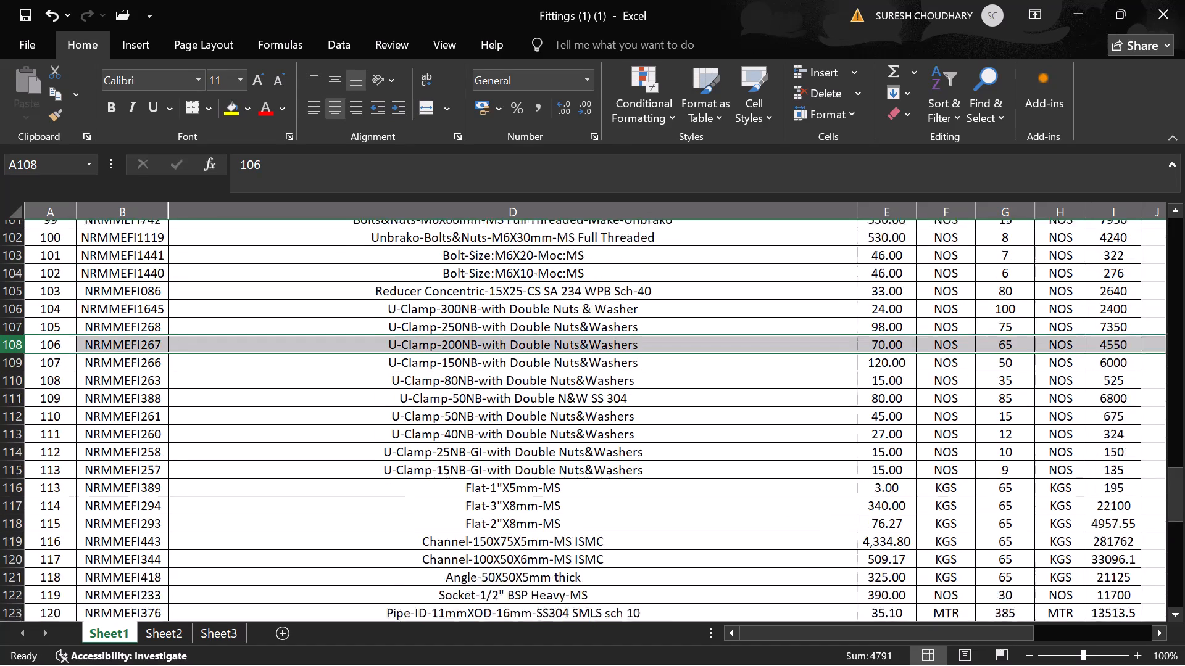
scroll(606, 357, "up", 3)
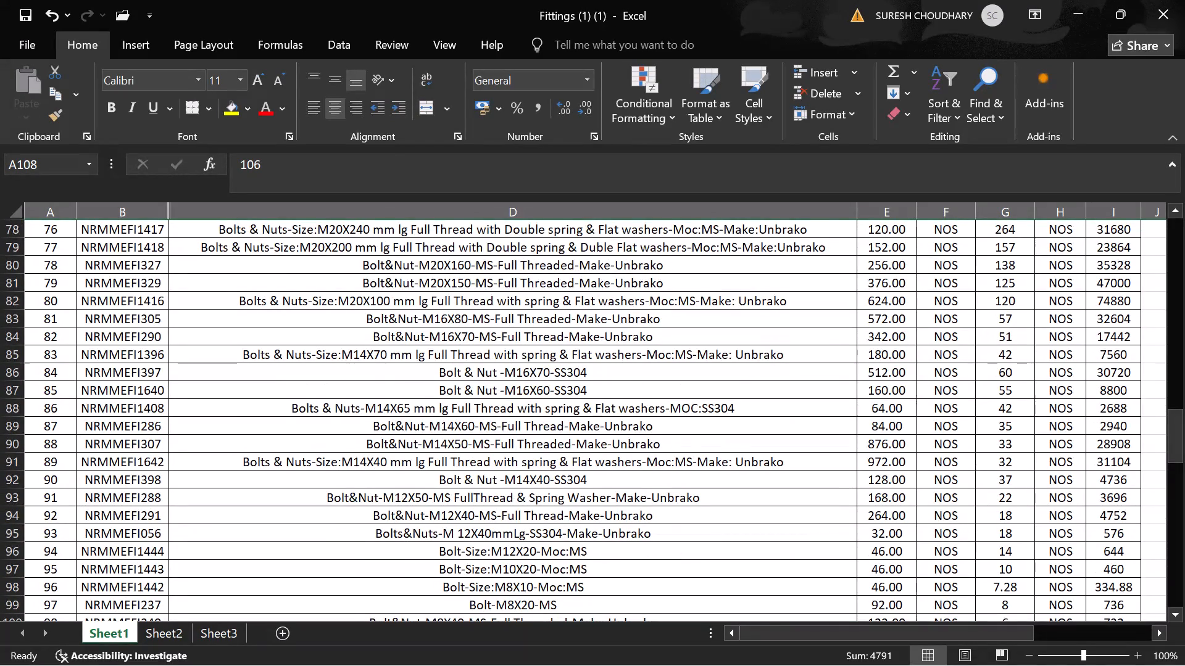
scroll(515, 421, "up", 16)
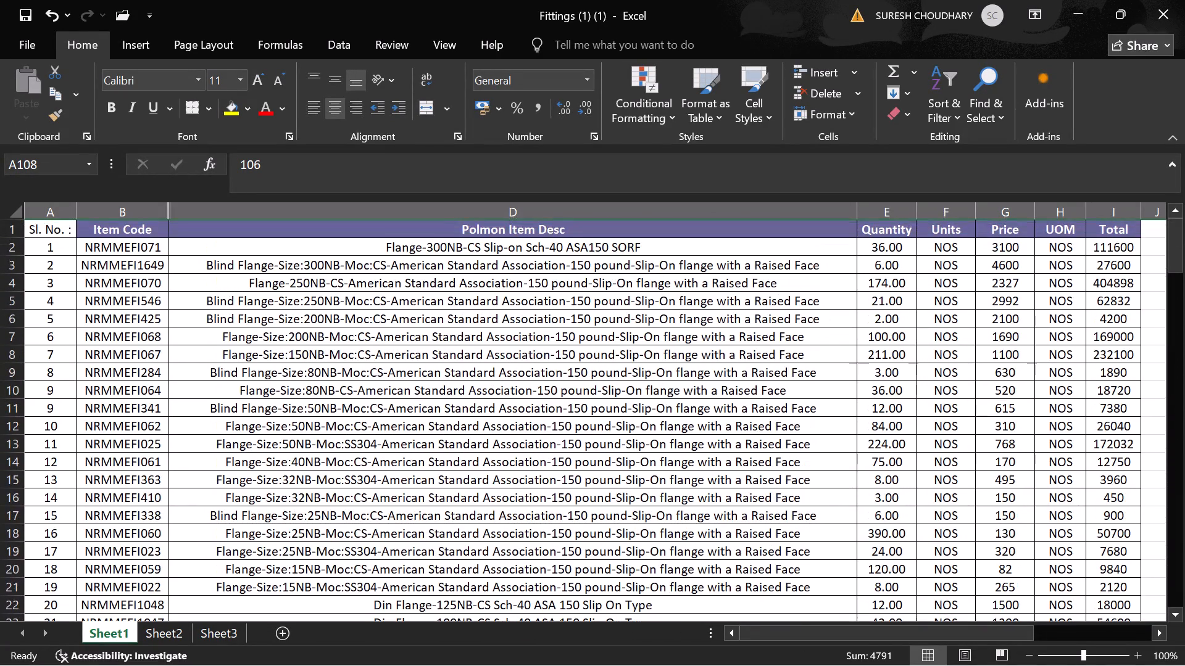
scroll(504, 424, "up", 3)
scroll(509, 424, "down", 1)
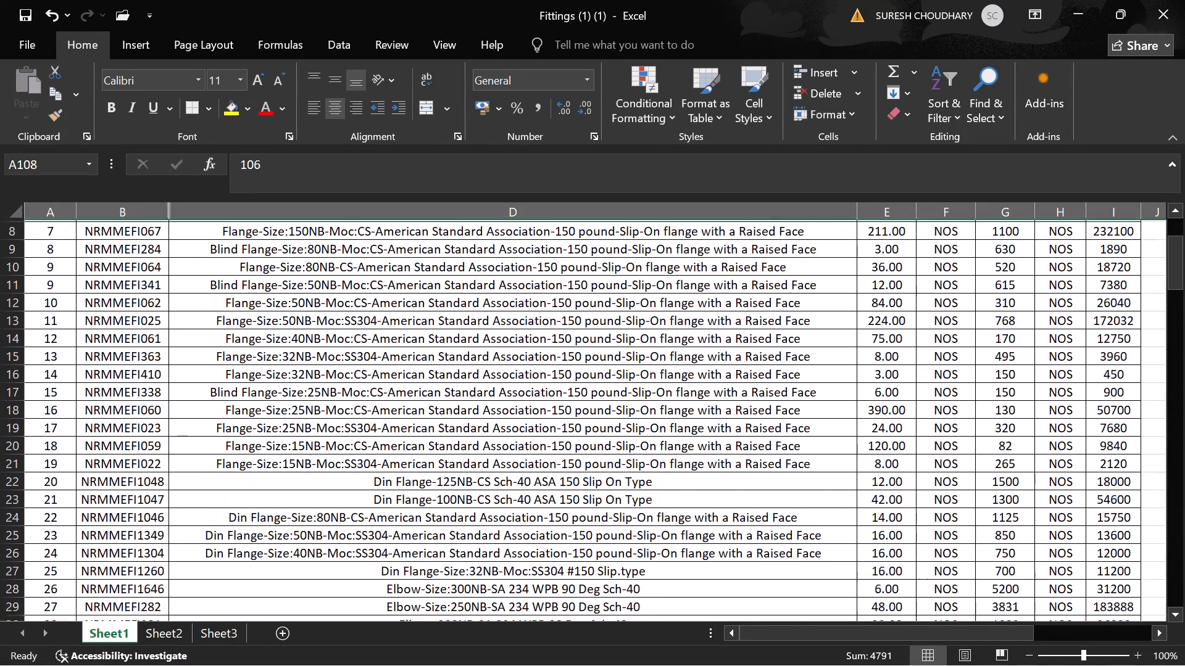
scroll(509, 424, "down", 6)
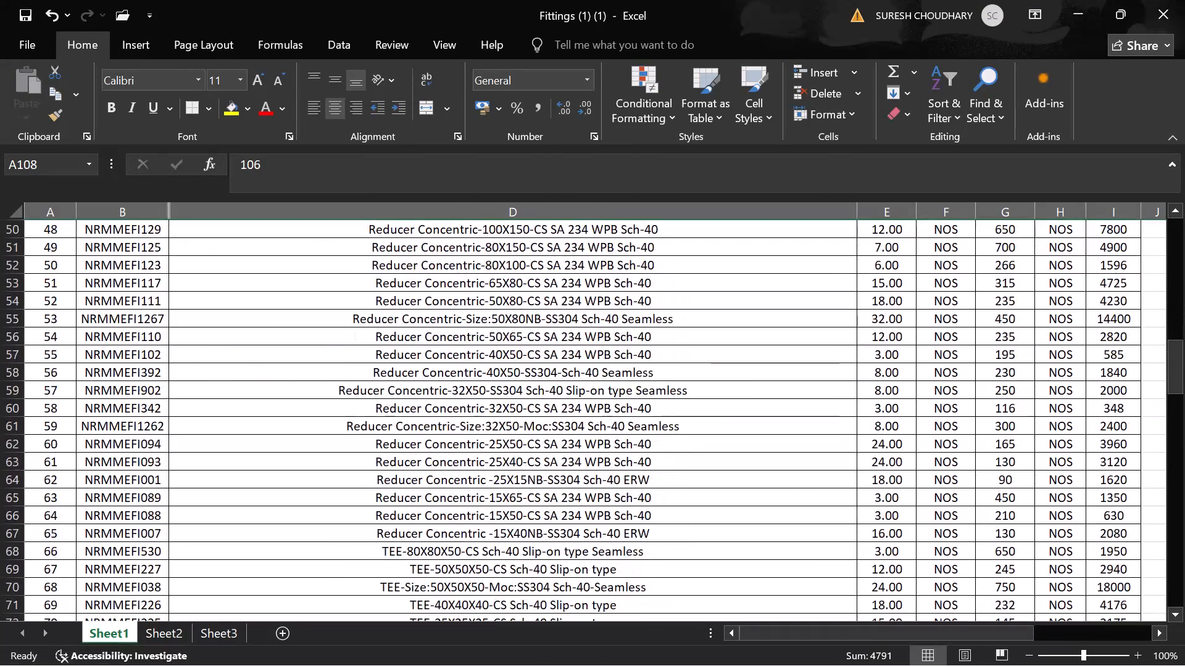
scroll(509, 424, "down", 3)
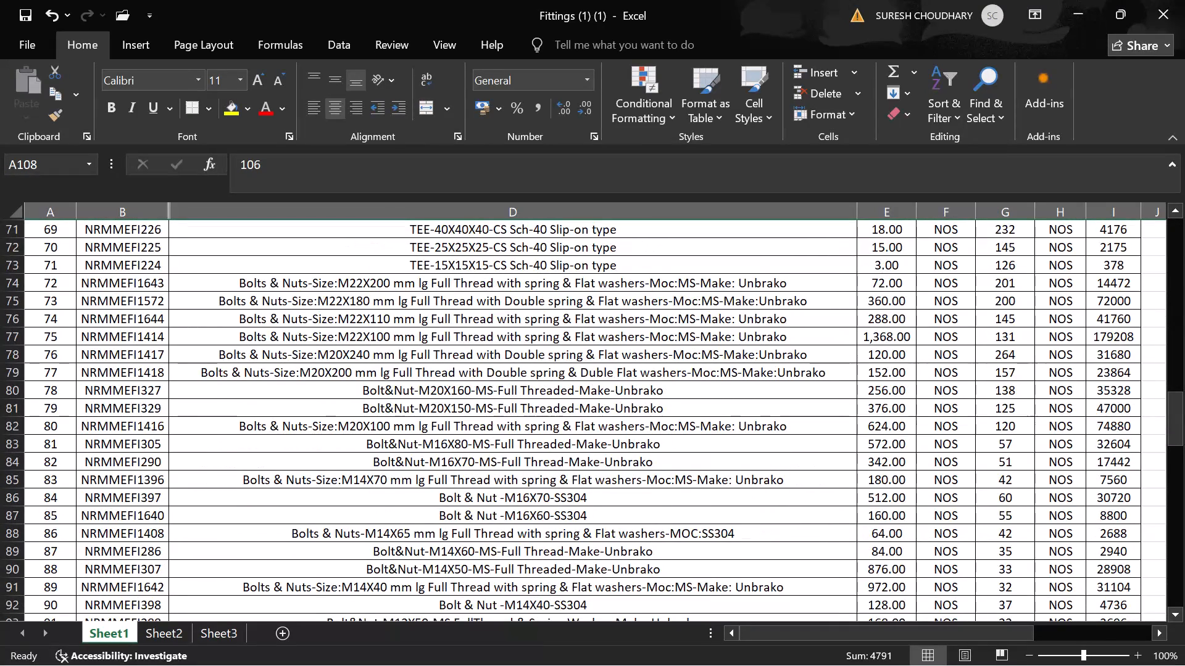
scroll(504, 423, "down", 1)
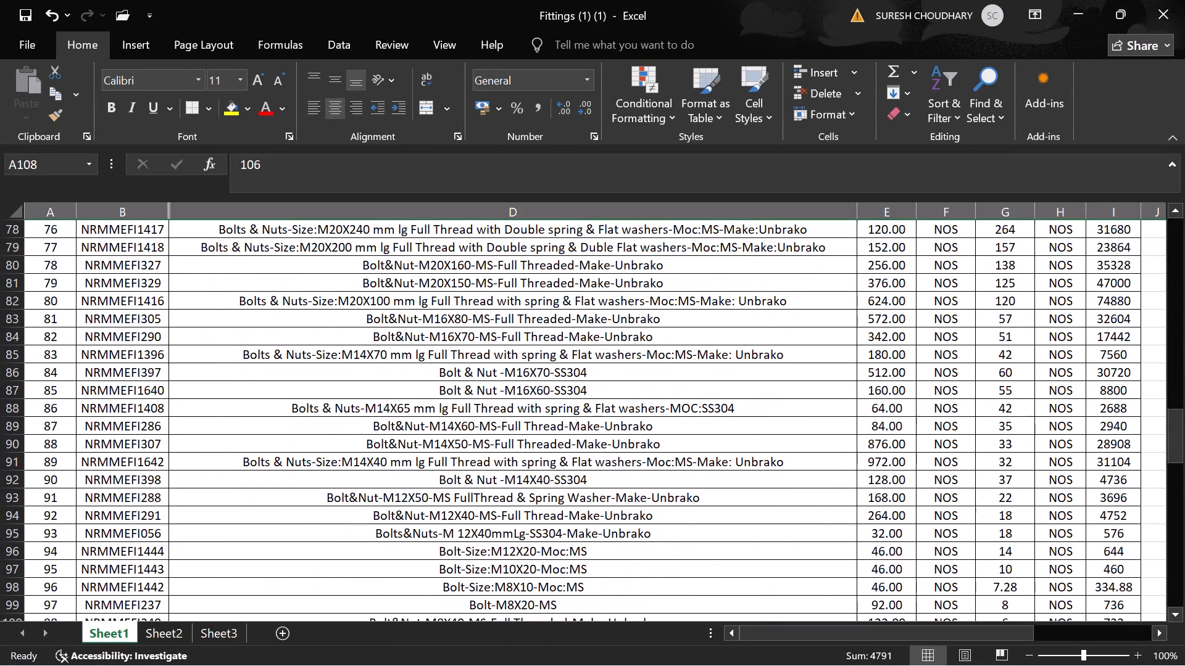
scroll(504, 423, "down", 2)
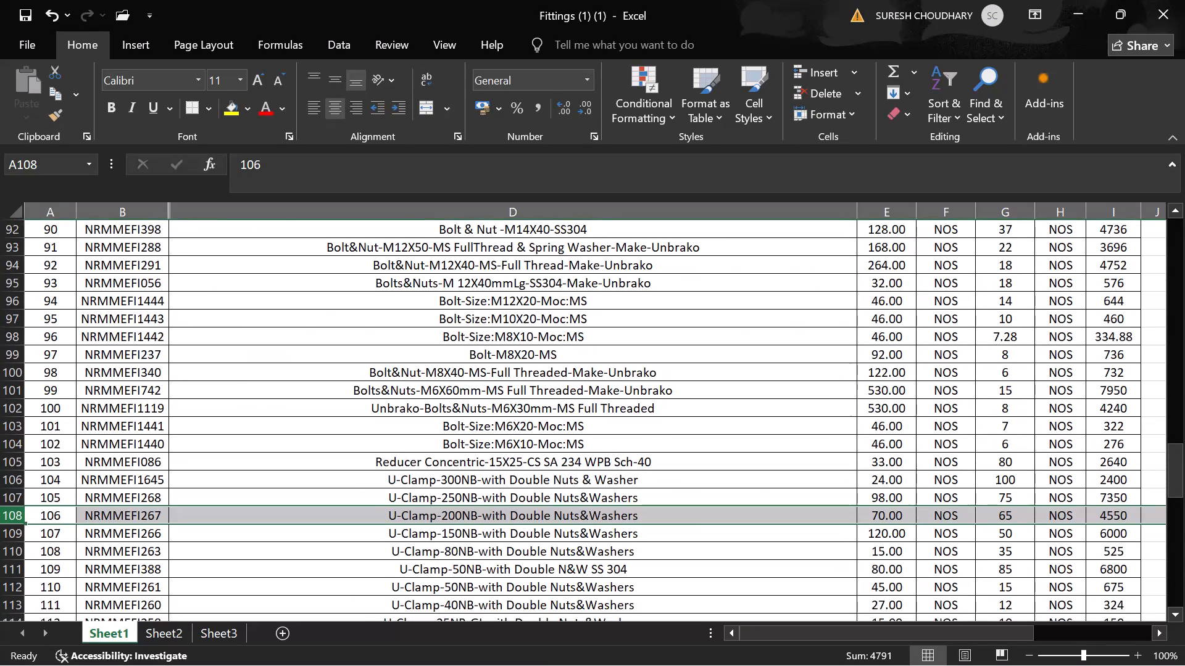
scroll(504, 423, "down", 1)
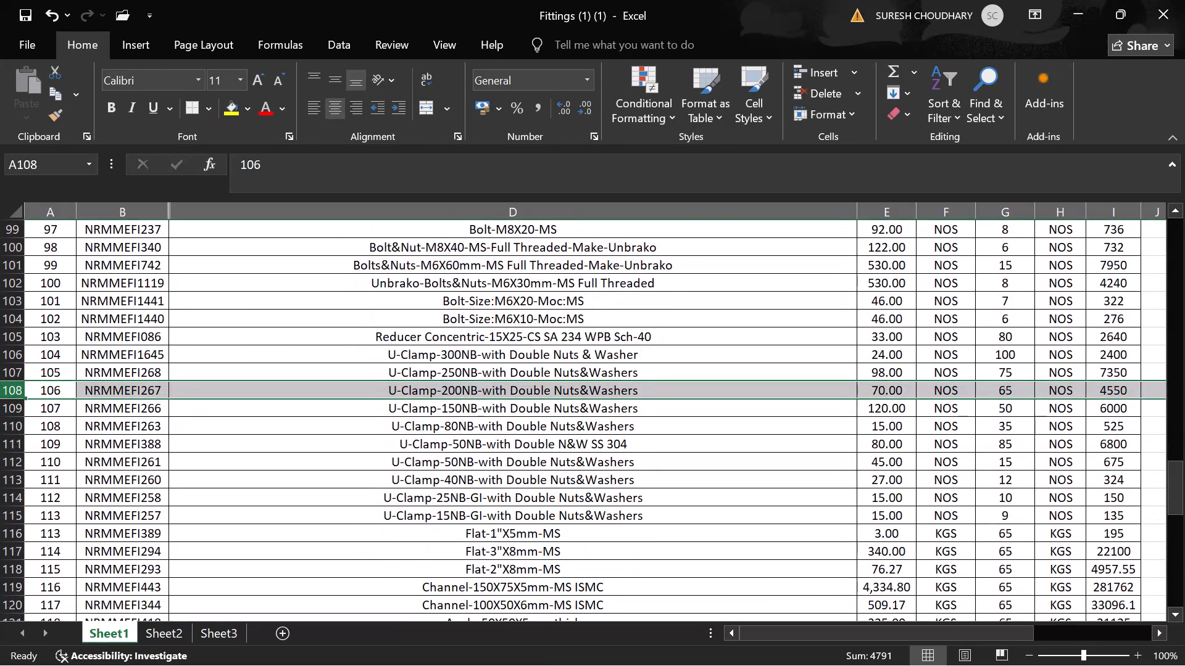
scroll(504, 423, "down", 1)
left_click(504, 416)
scroll(504, 416, "down", 1)
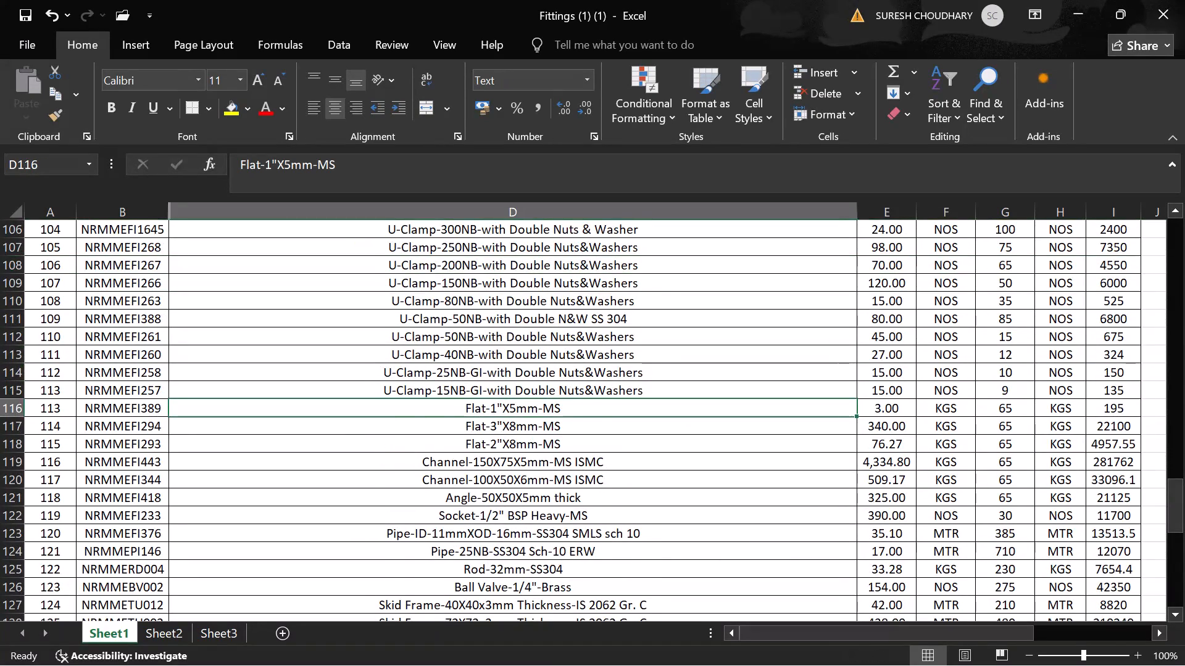
left_click(504, 414)
scroll(504, 414, "down", 1)
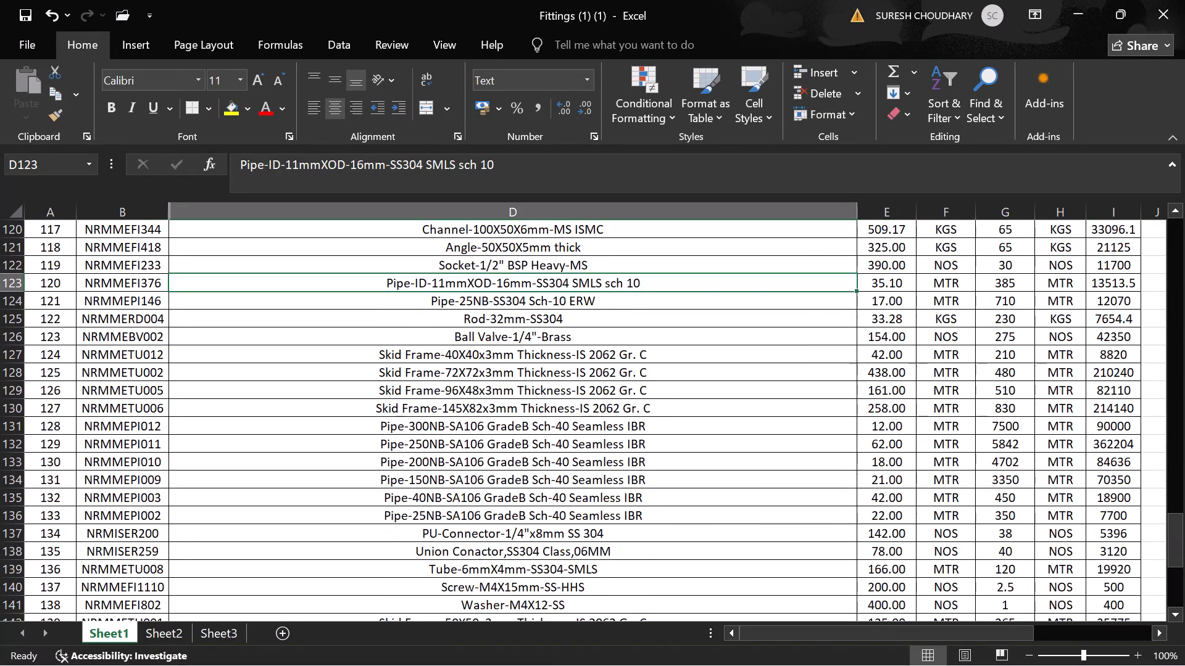
scroll(504, 414, "down", 2)
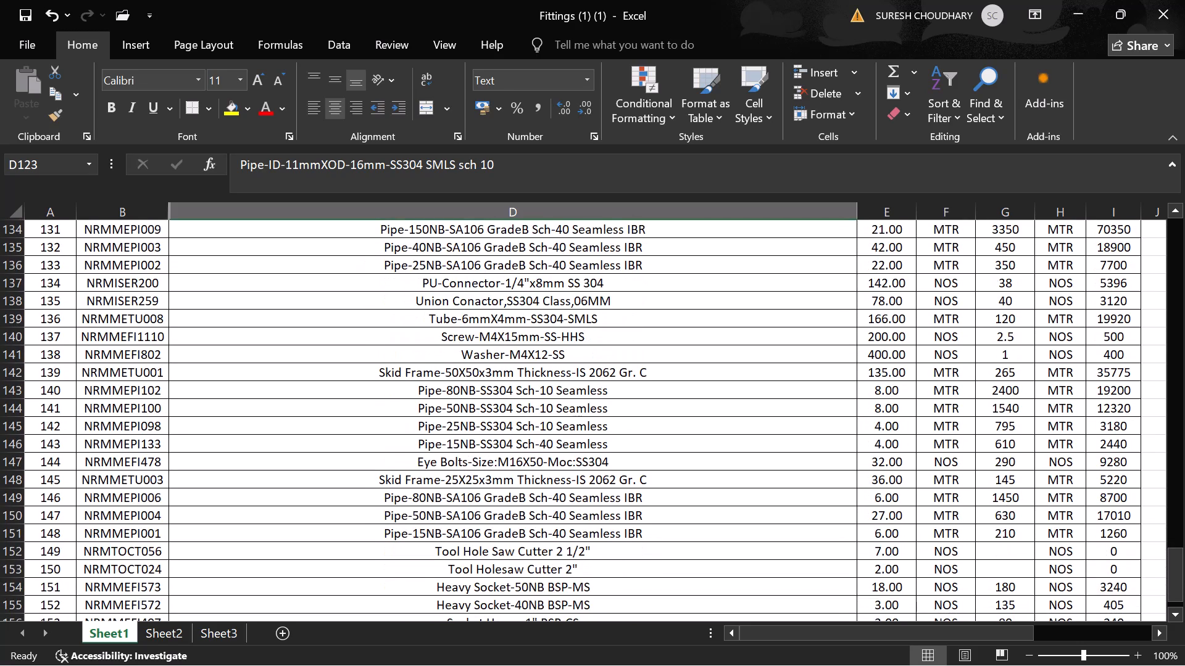
scroll(504, 409, "down", 1)
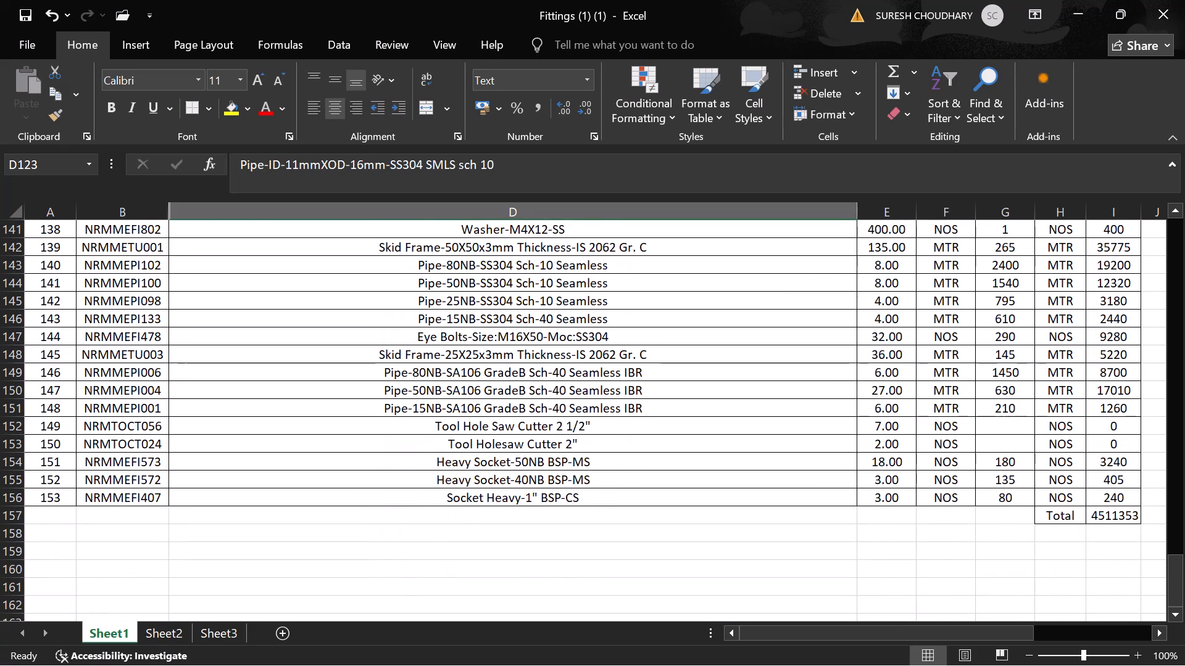
scroll(504, 408, "up", 1)
key("alt+Tab")
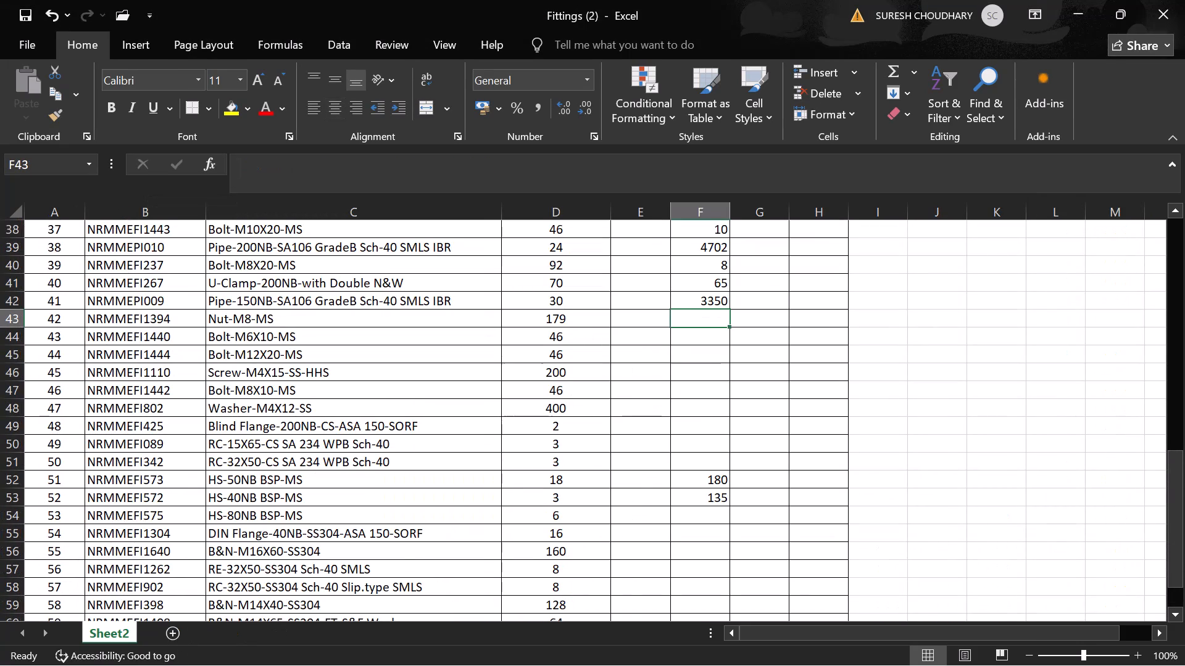
Find Bolt-M6X10-MS (NRMMEFI1440) in Sheet1 of Fittings (1) (1) and enter its price 6 in the Fittings (2) workbook.
left_click(690, 341)
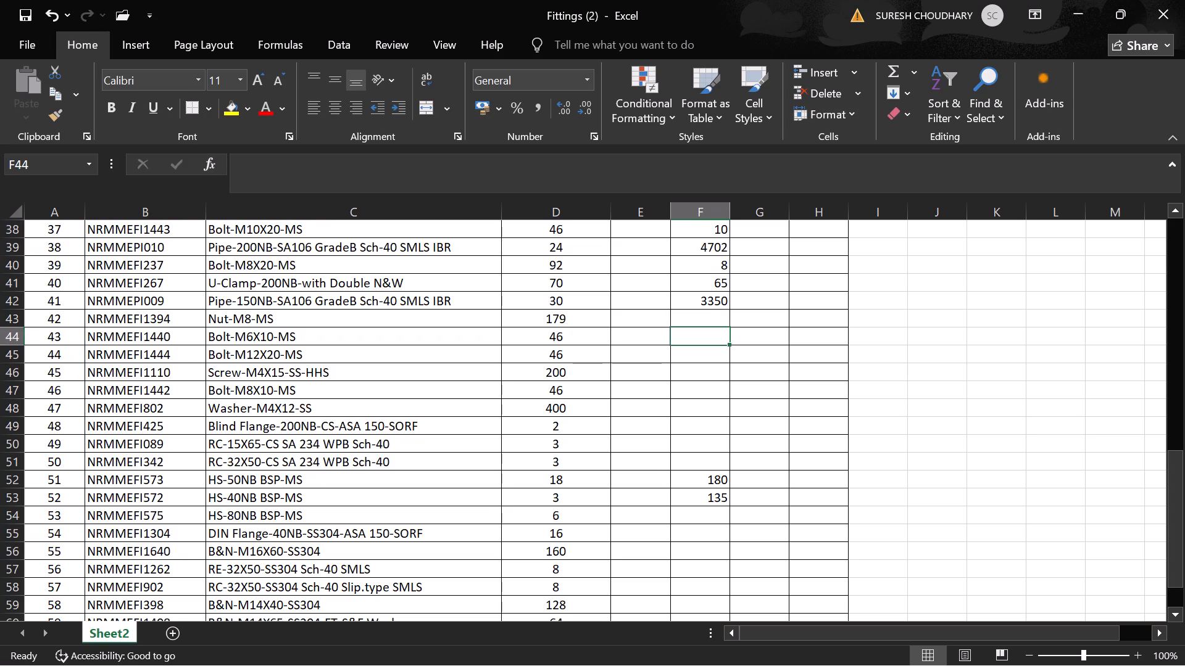
key("alt+Tab")
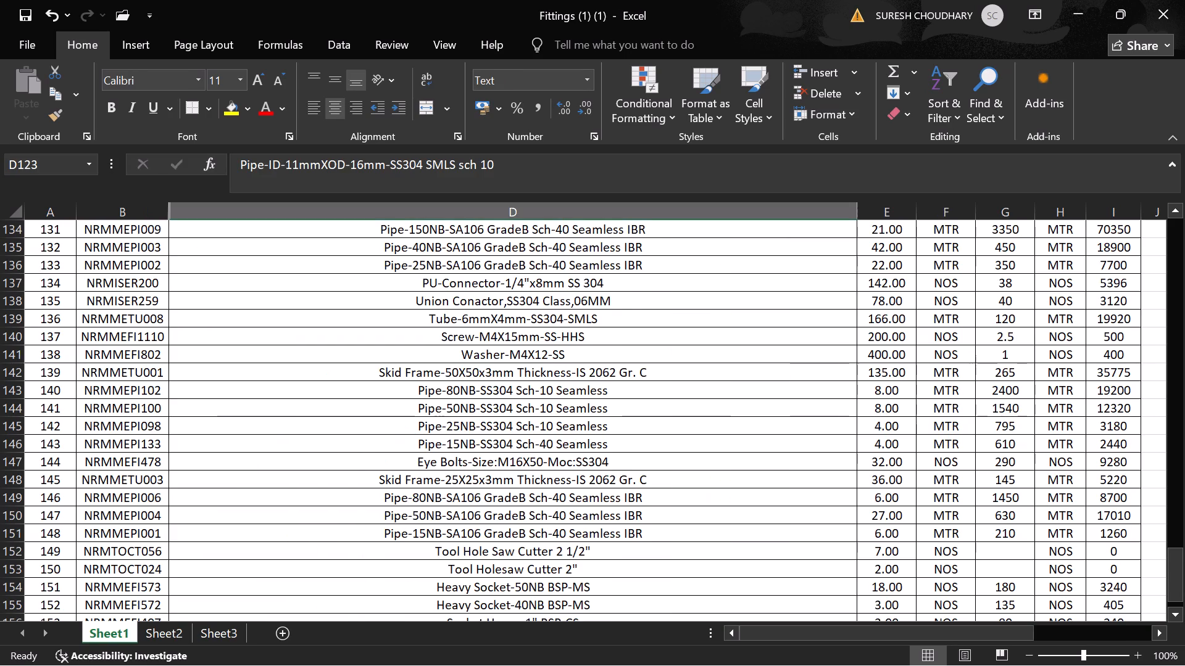
scroll(503, 387, "up", 3)
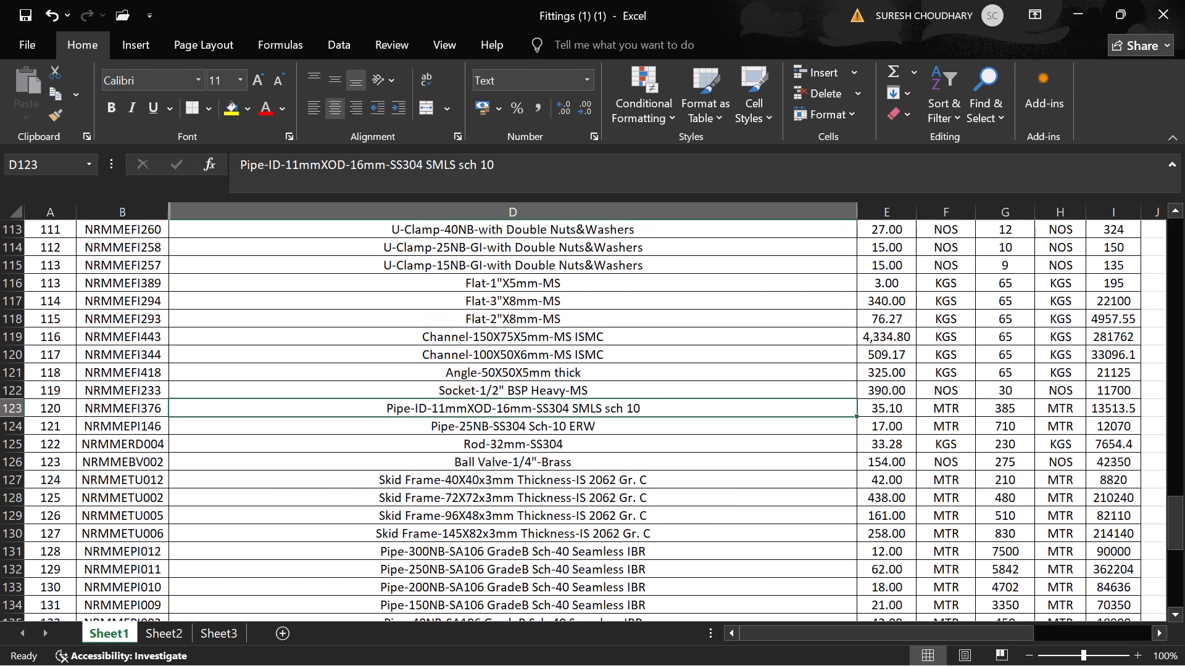
scroll(503, 387, "up", 2)
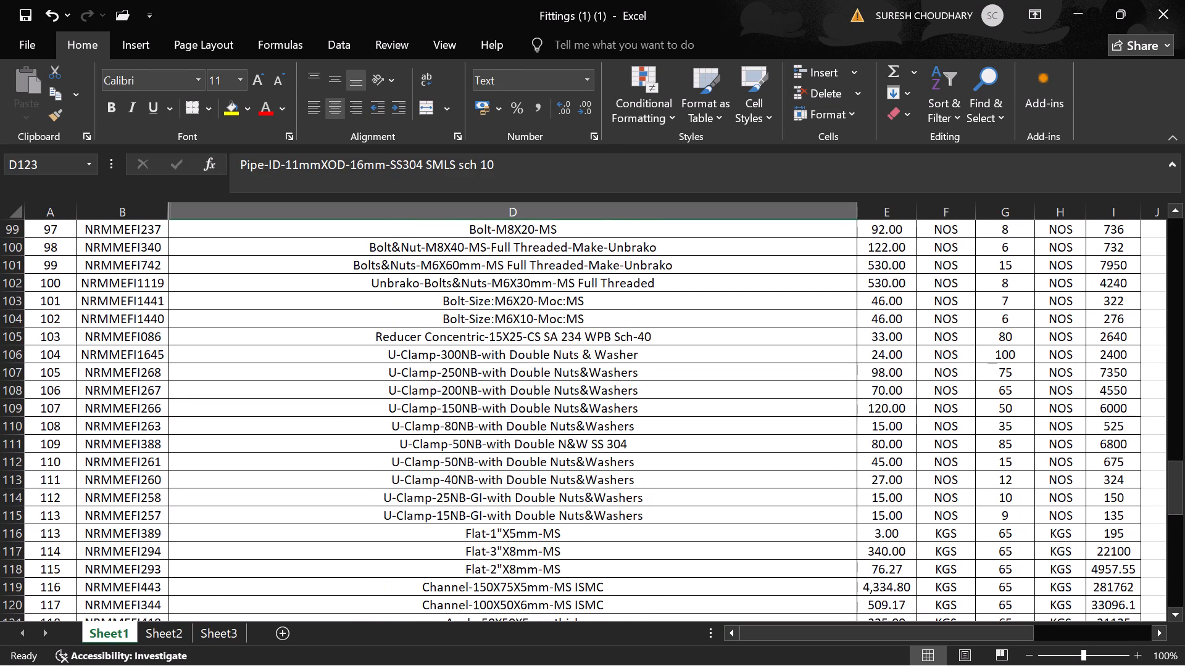
scroll(503, 387, "up", 1)
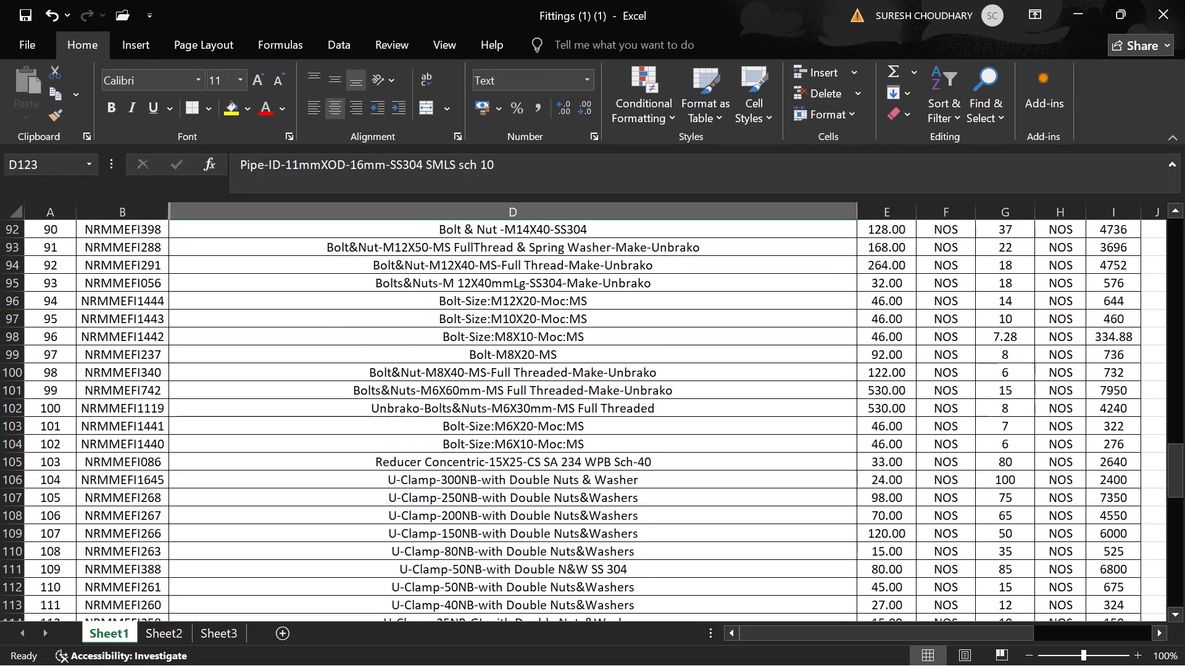
left_click(2, 445)
key("alt+Tab")
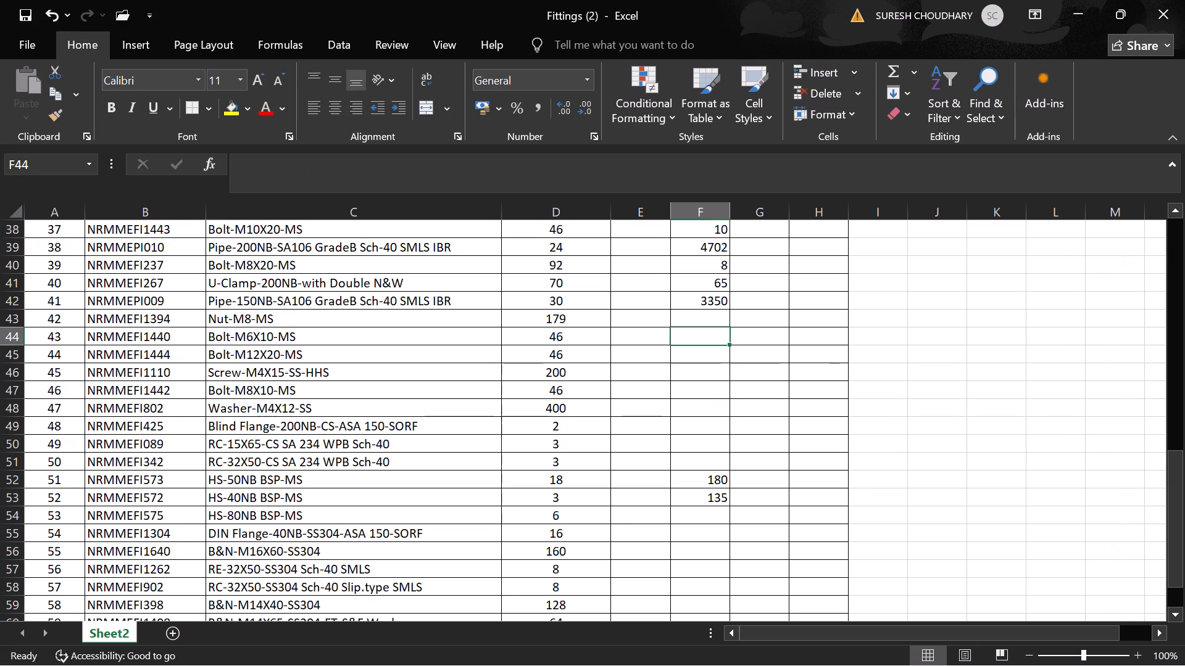
key("alt+Tab")
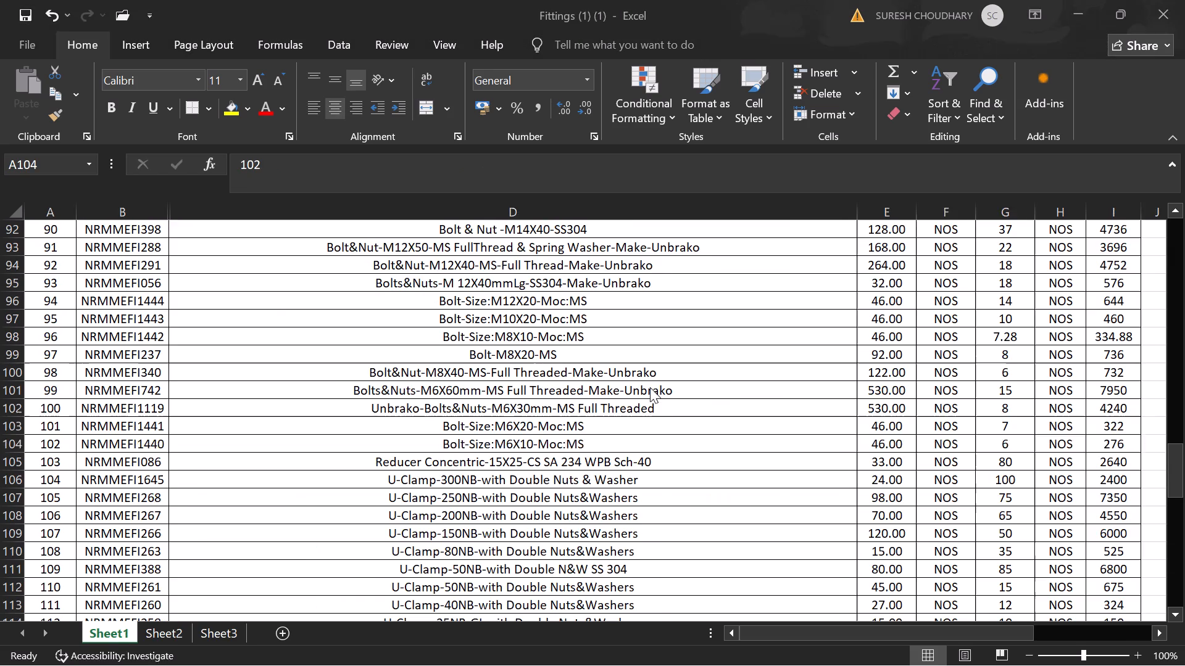
key("alt+Tab")
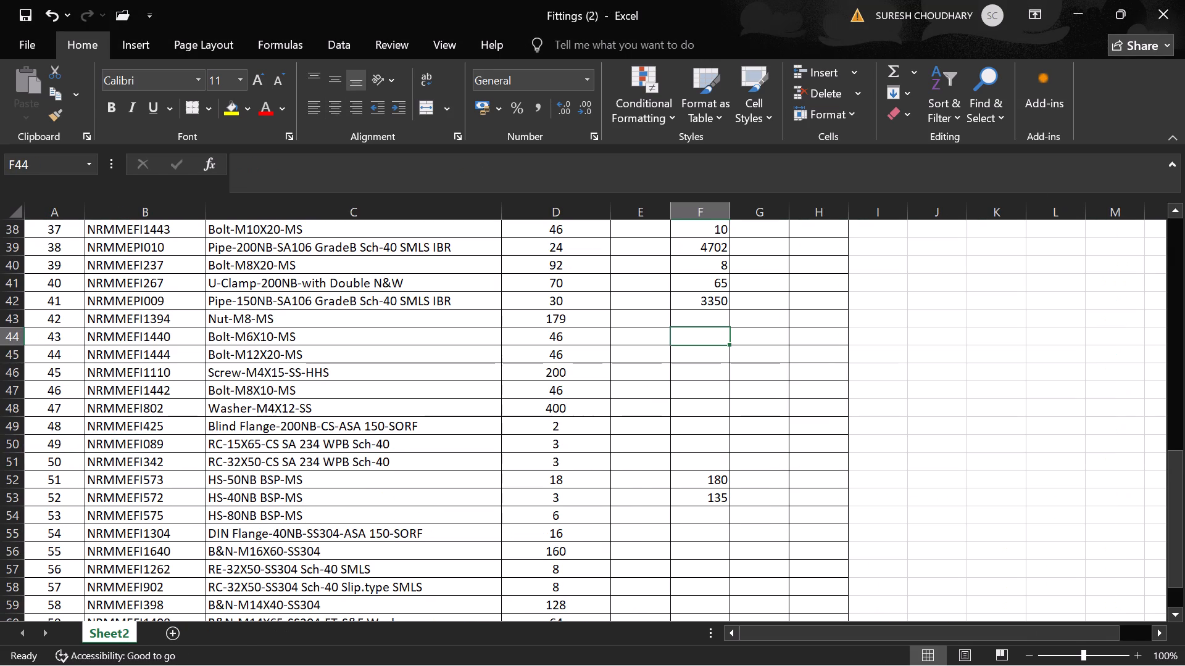
key("6")
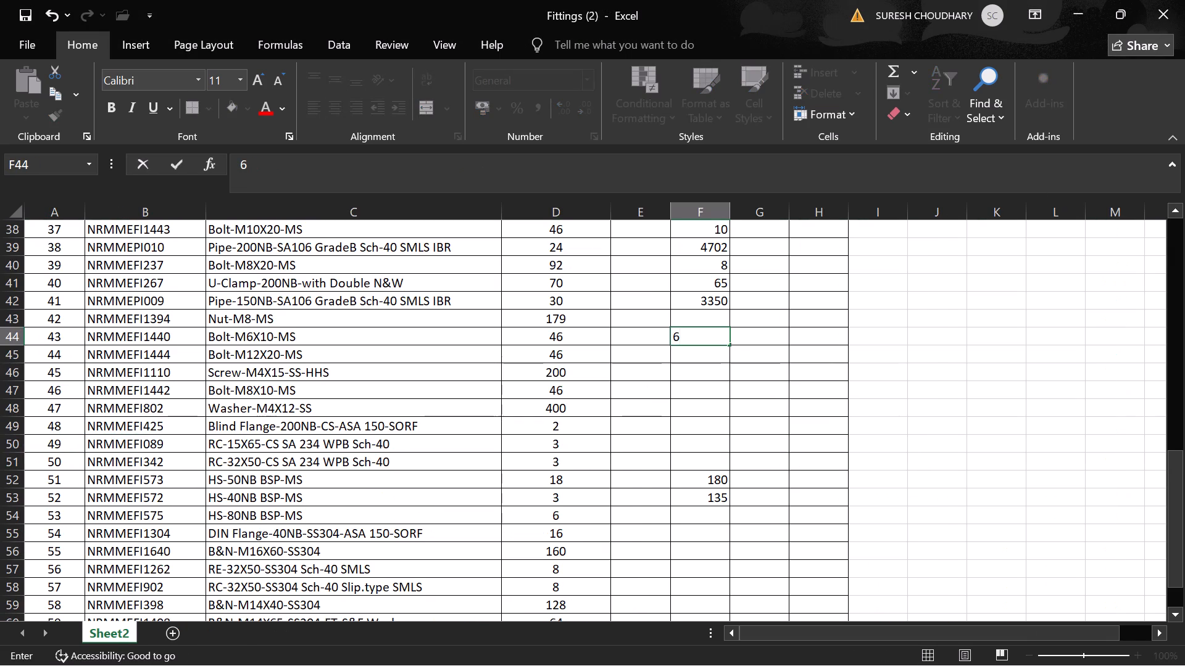
key("Return")
Find Bolt-M12X20-MS (NRMMEFI1444) in Sheet1 of Fittings (1) (1) and enter its price 14 in the Fittings (2) workbook.
key("alt+Tab")
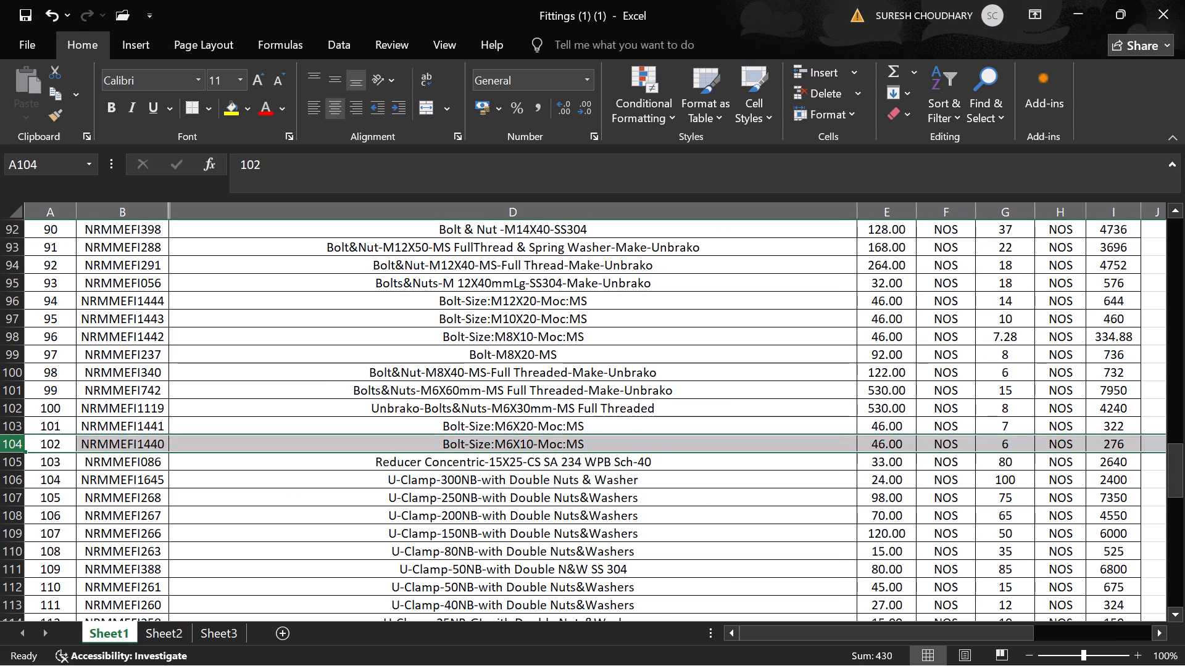
left_click(4, 305)
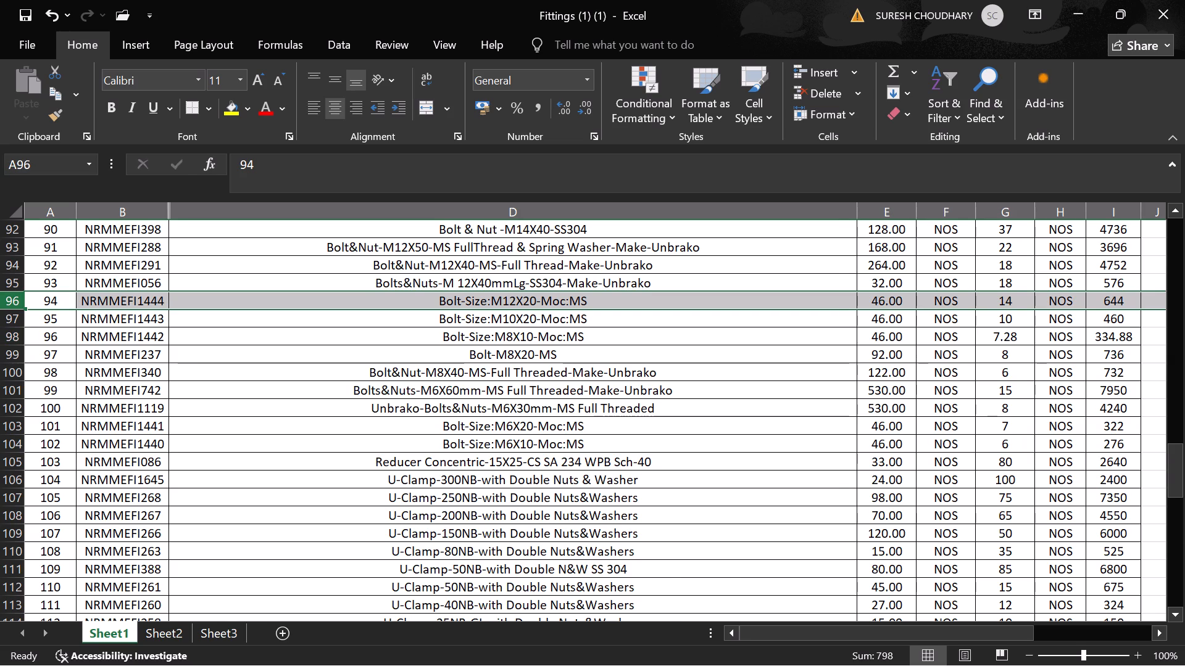
key("alt+Tab")
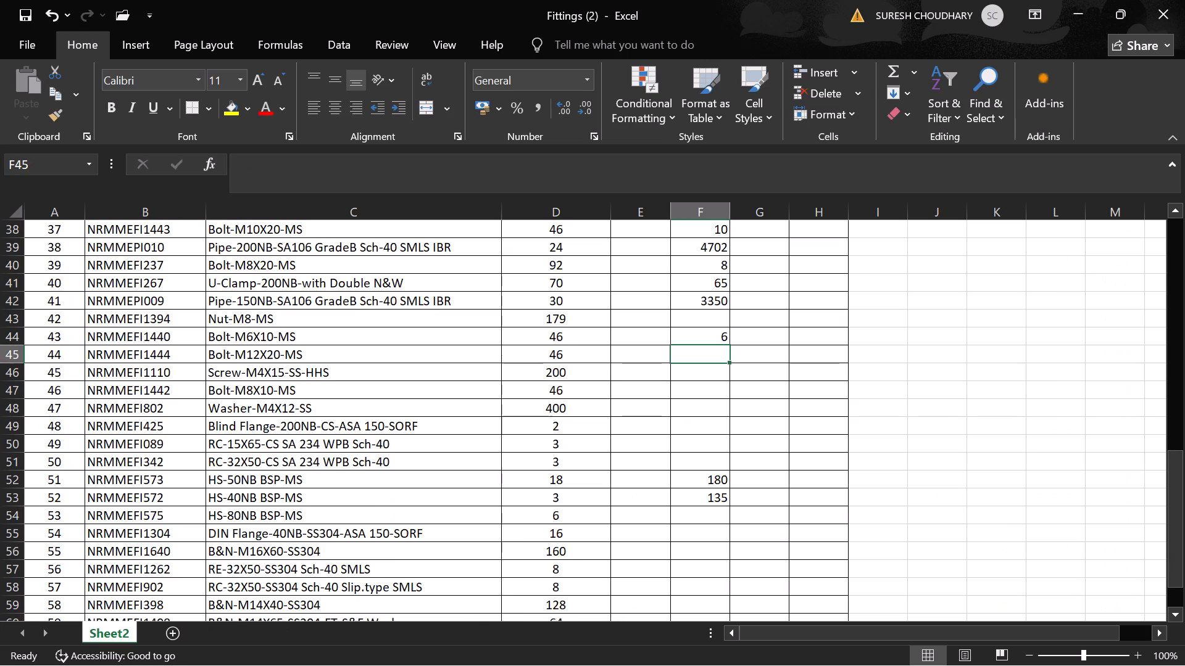
key("alt+Tab")
key("alt+Tab")
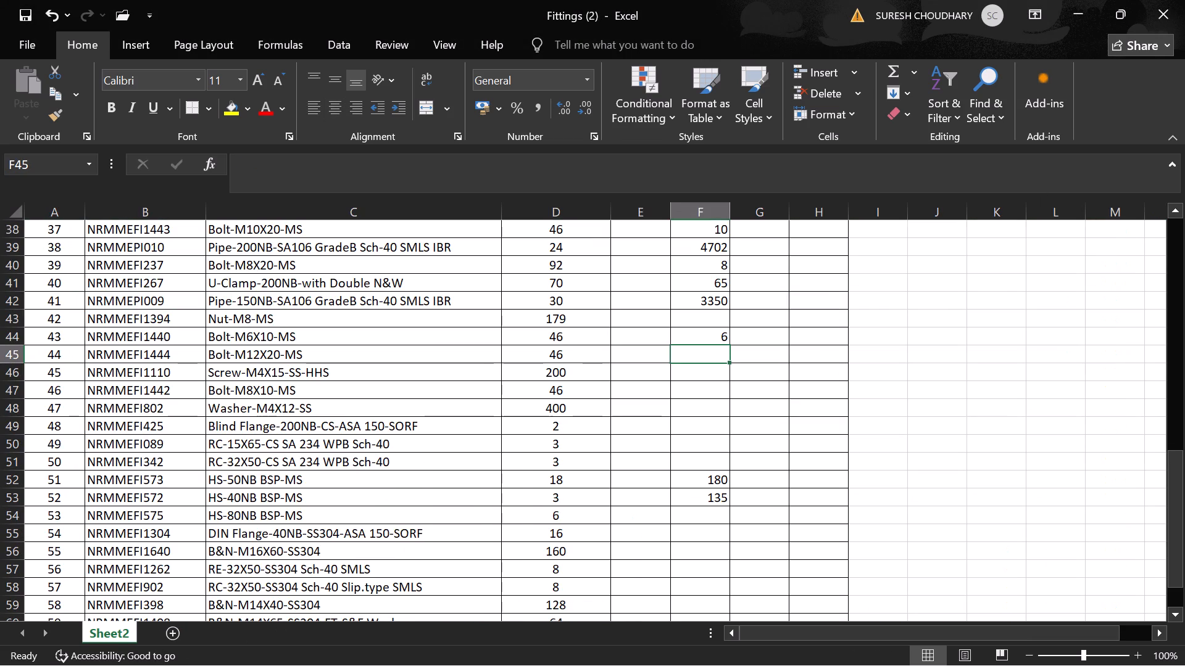
type("14")
key("Return")
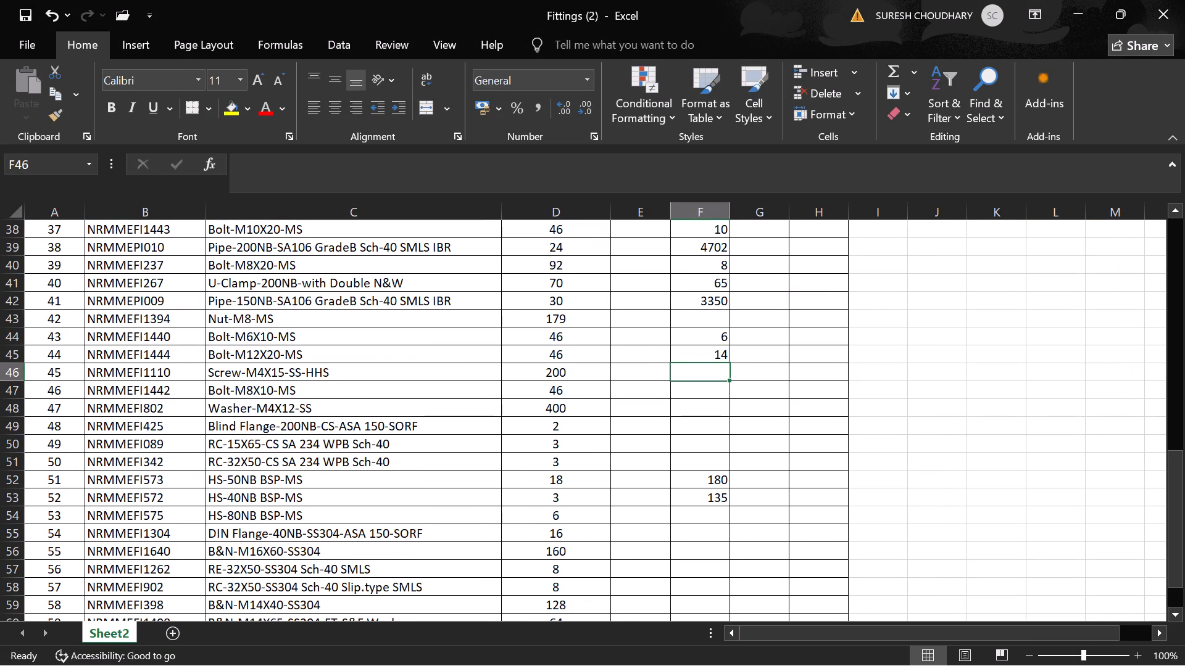
Look for Screw-M4X15-SS-HHS (NRMMEFI1110) among the bolt rows in Sheet1 of Fittings (1) (1) and return to Fittings (2).
key("alt+Tab")
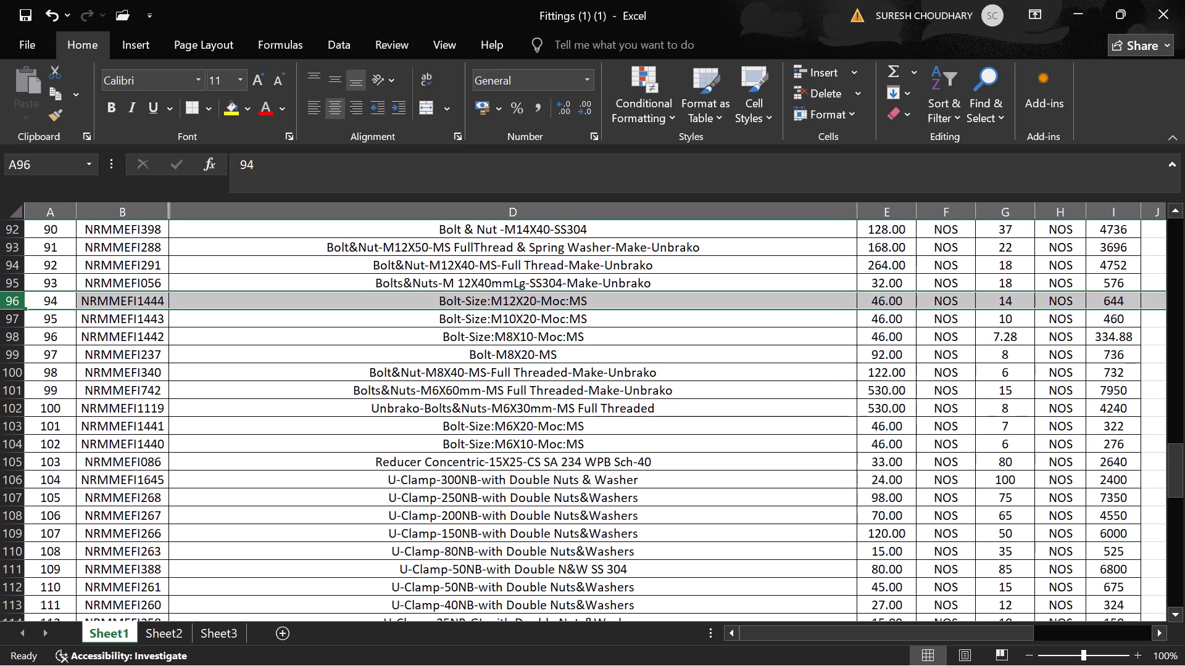
key("alt+Tab")
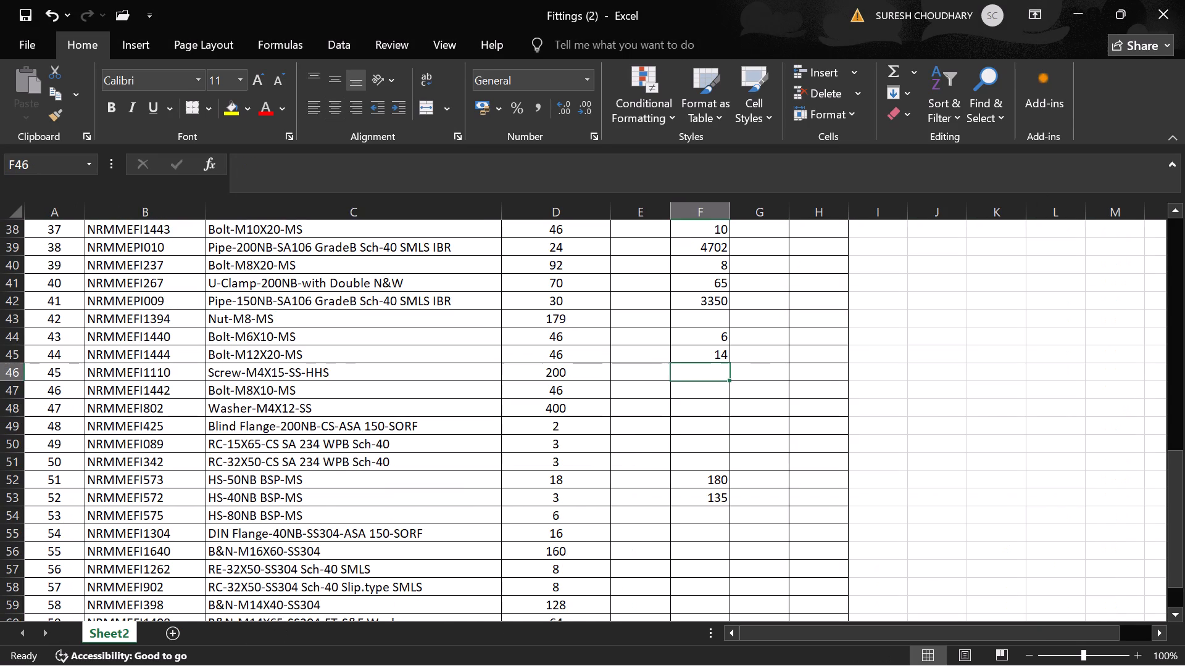
key("alt+Tab")
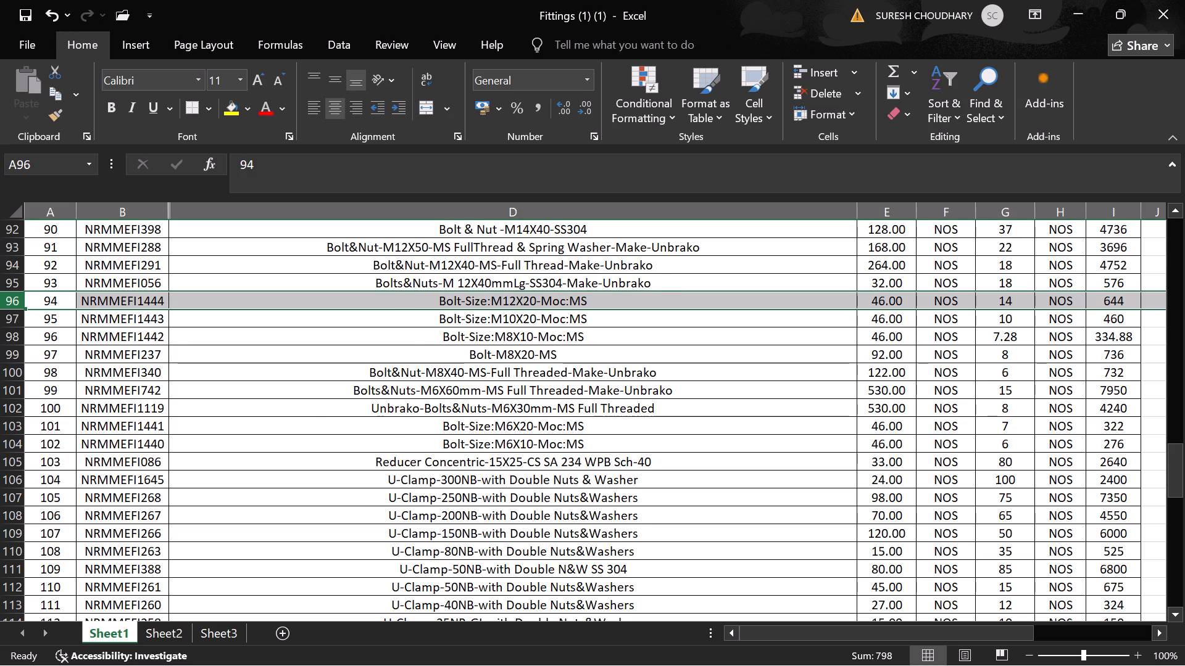
scroll(601, 430, "up", 3)
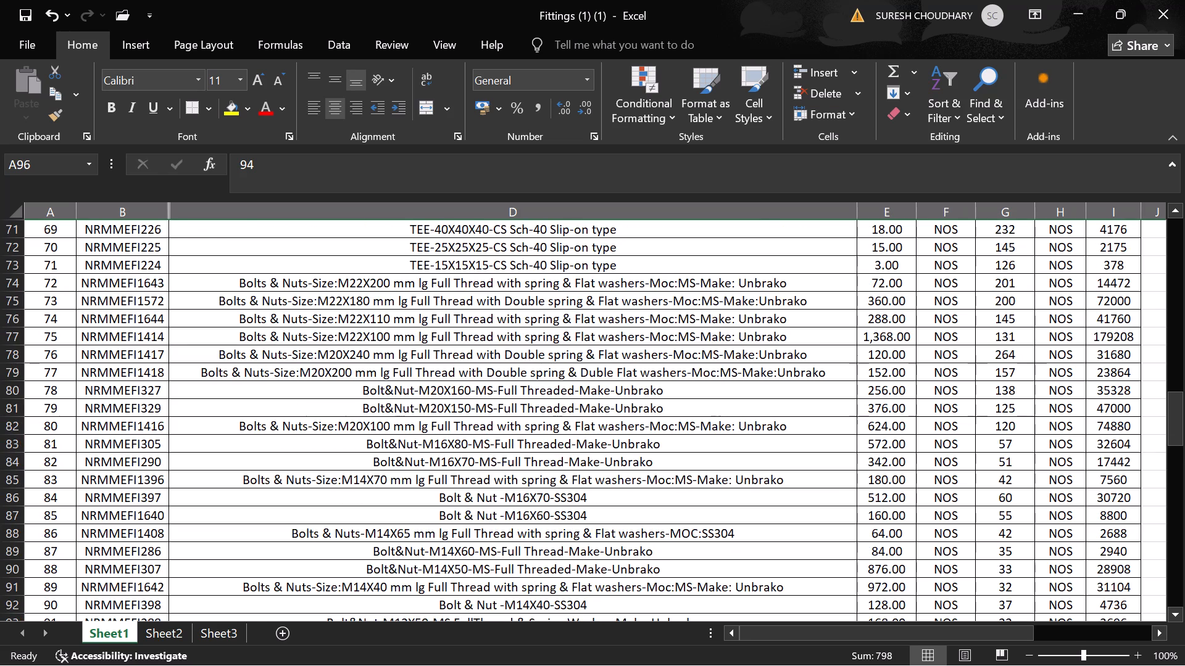
key("alt+Tab")
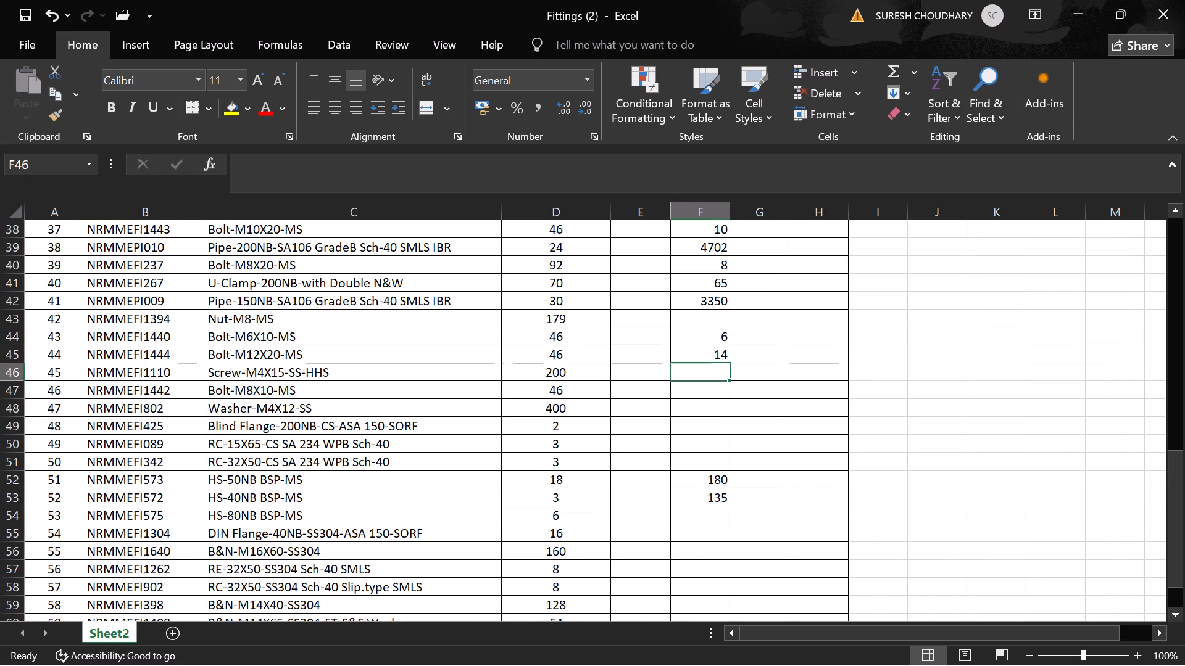
Find Bolt-M8X10-MS (NRMMEFI1442) in Sheet1 of Fittings (1) (1) and enter its price 7.28 in the Fittings (2) workbook.
left_click(709, 388)
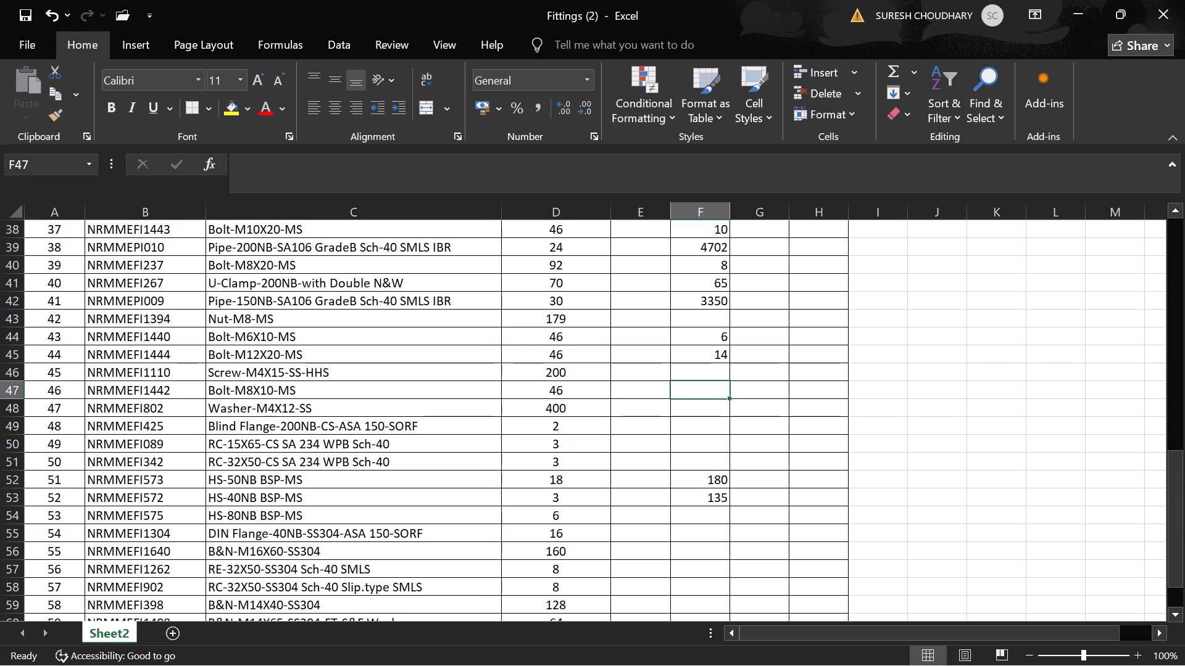
key("alt+Tab")
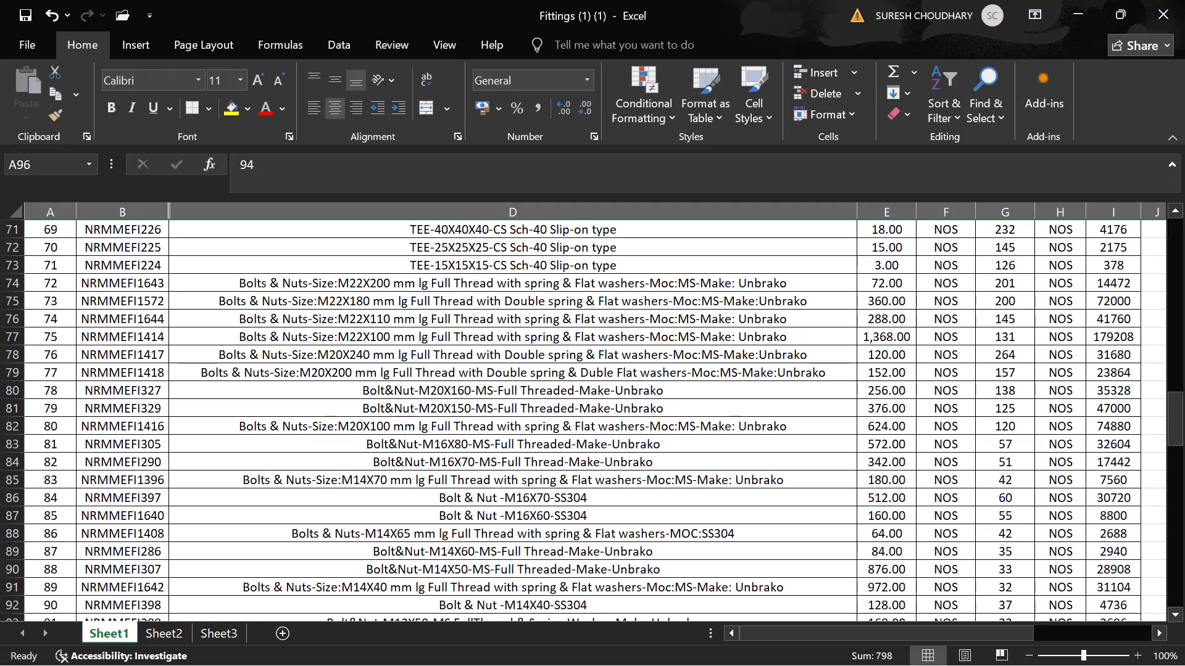
scroll(475, 449, "down", 1)
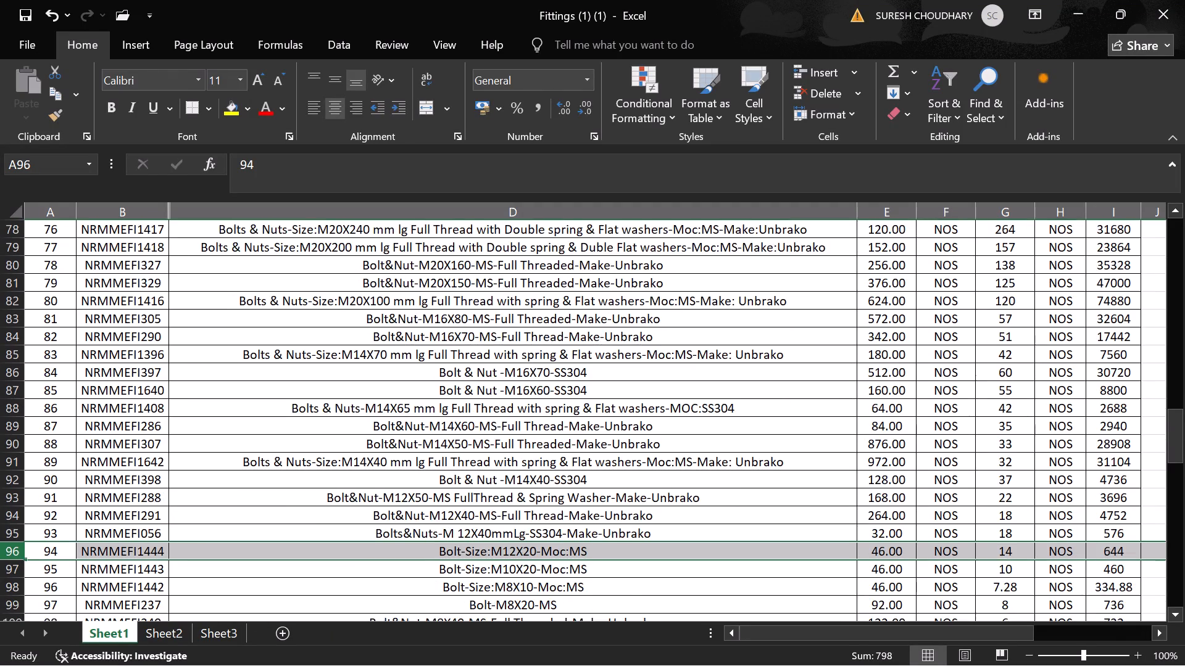
scroll(475, 449, "down", 1)
key("alt+Tab")
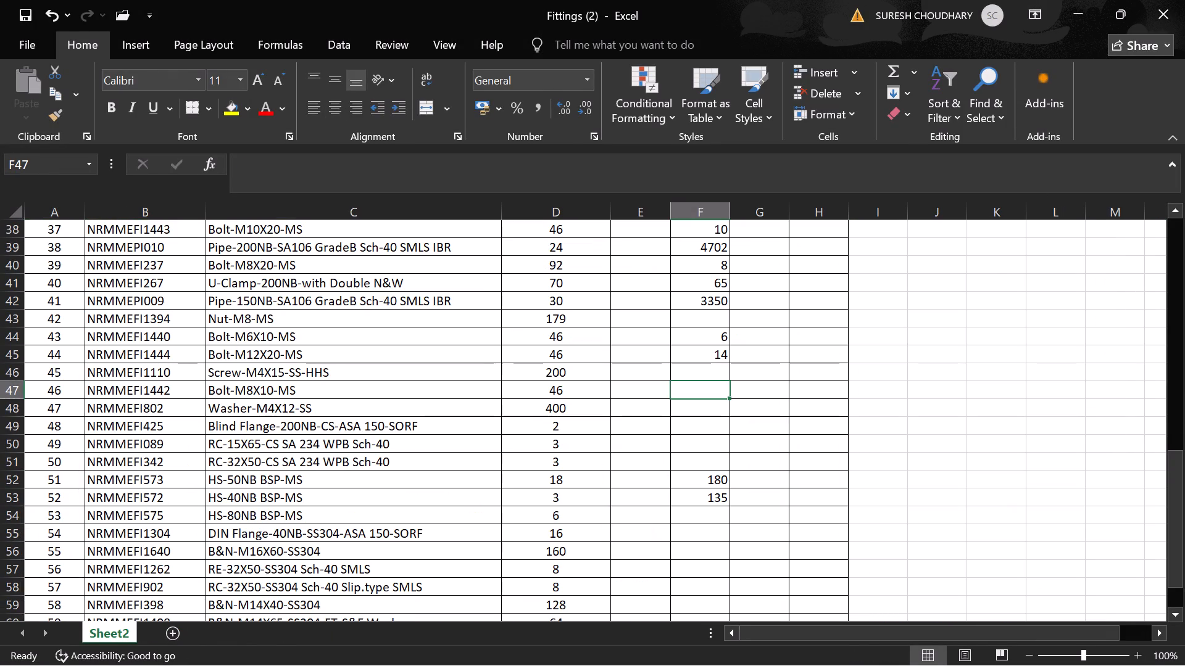
key("alt+Tab")
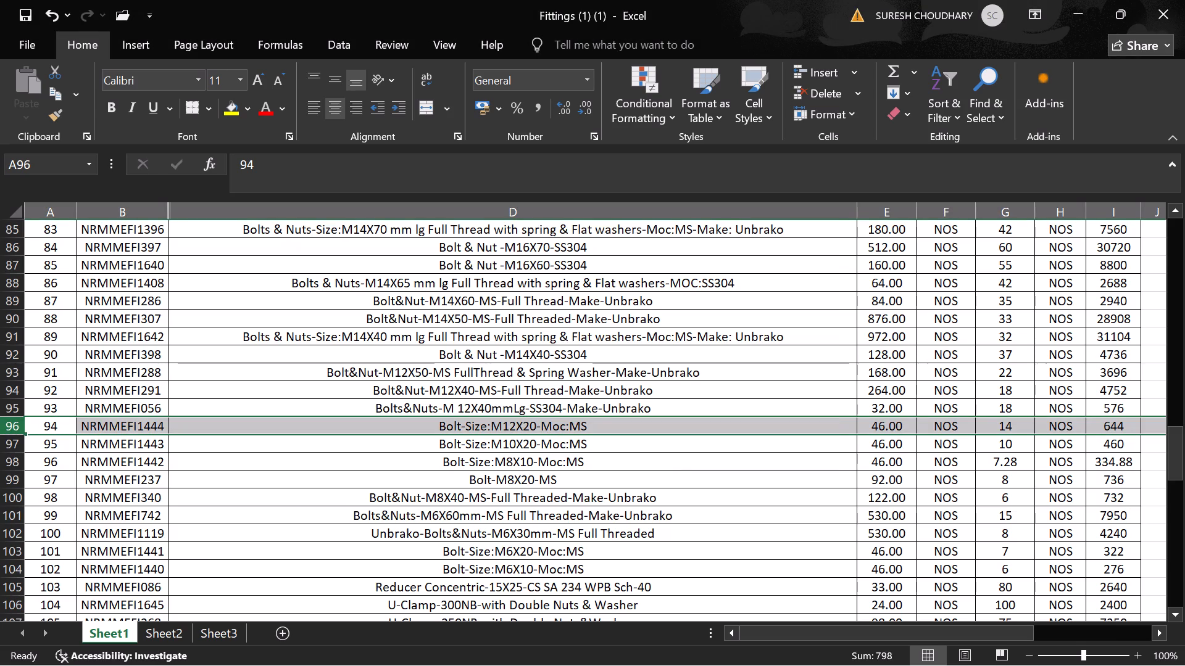
left_click(1, 460)
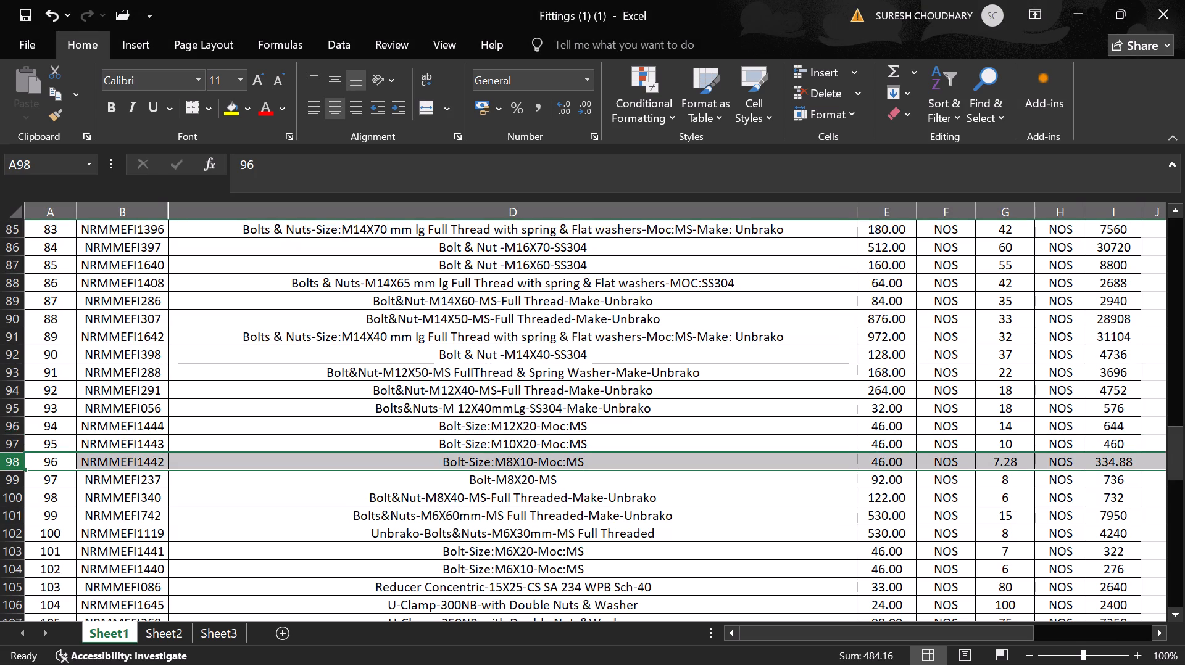
key("alt+Tab")
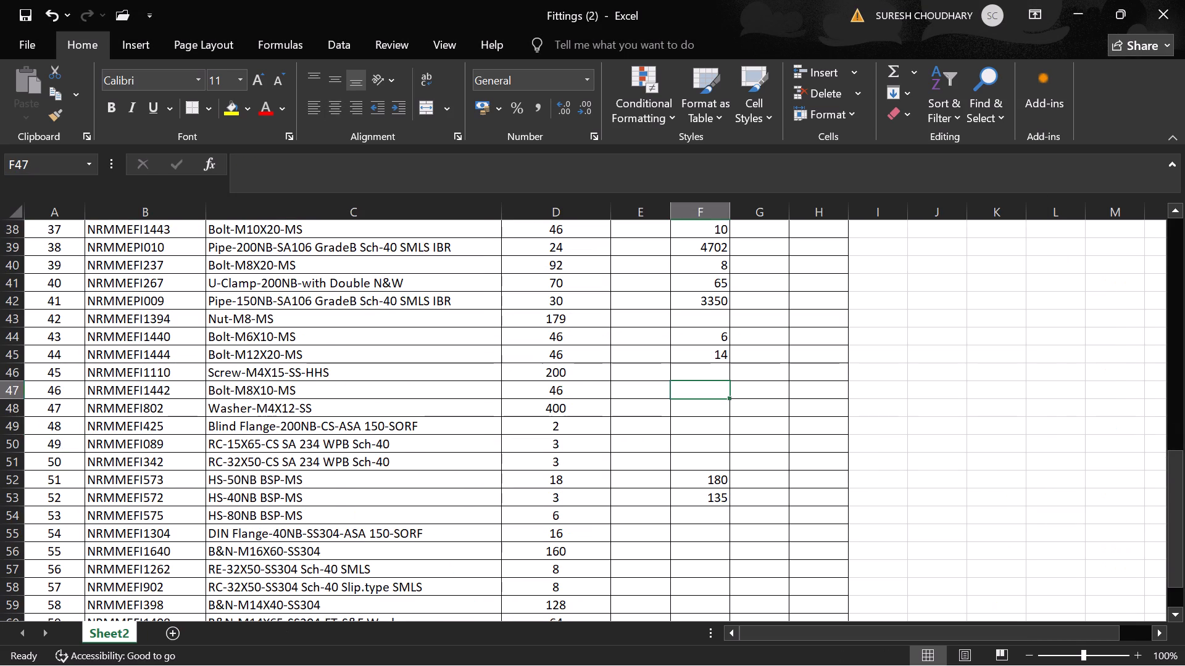
type("7.28")
key("Return")
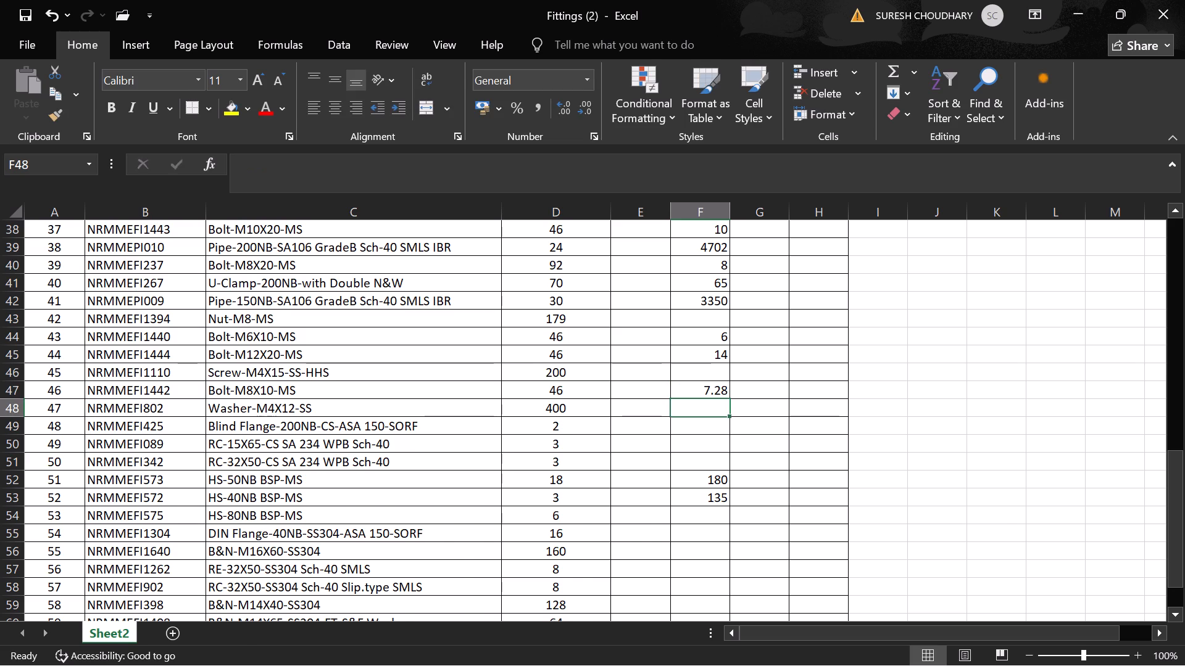
Look for Washer-M4X12-SS (NRMMEFI802) in Sheet1 of Fittings (1) (1) and return to Fittings (2).
key("alt+Tab")
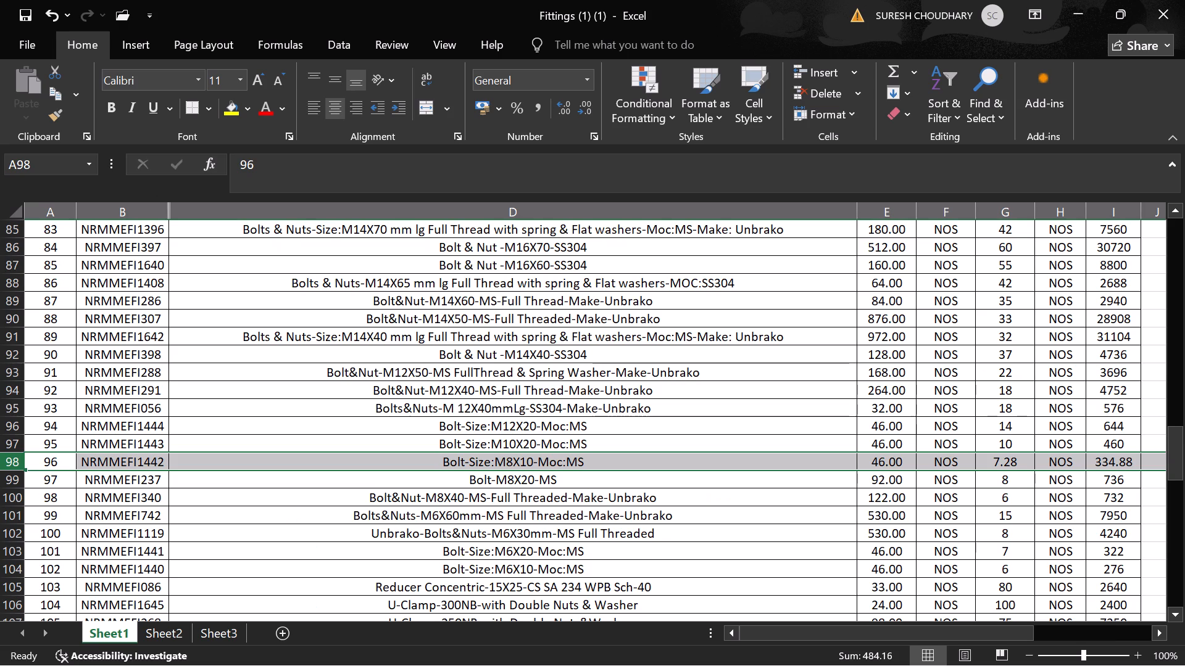
scroll(483, 461, "down", 1)
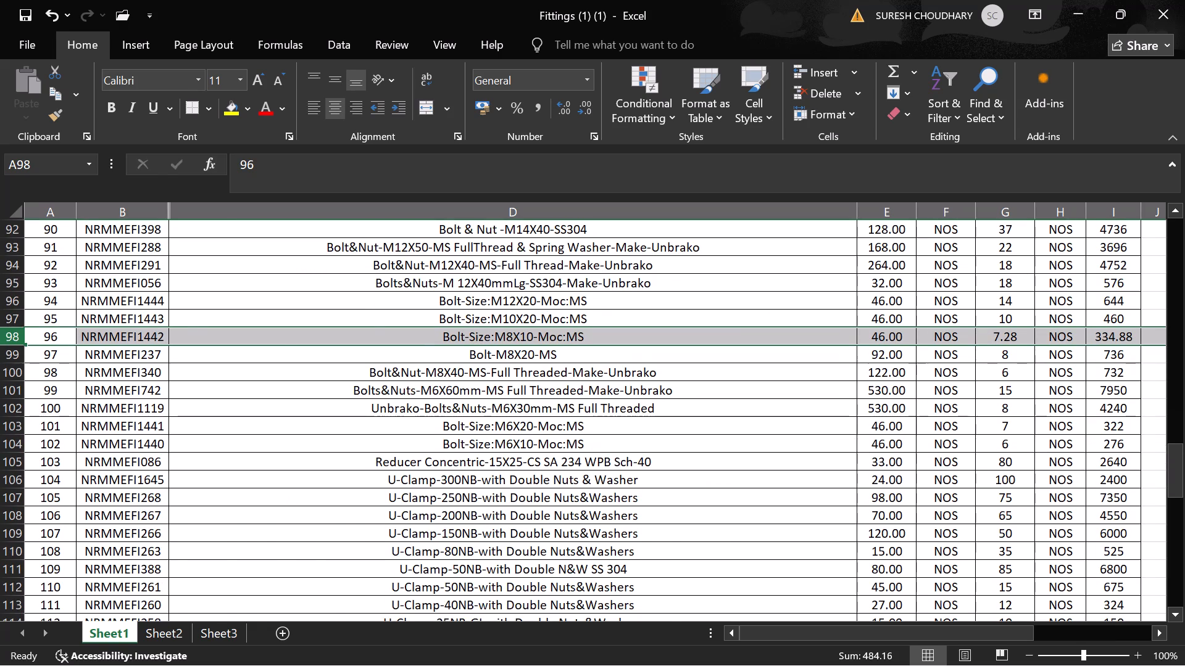
key("alt+Tab")
key("alt+Tab")
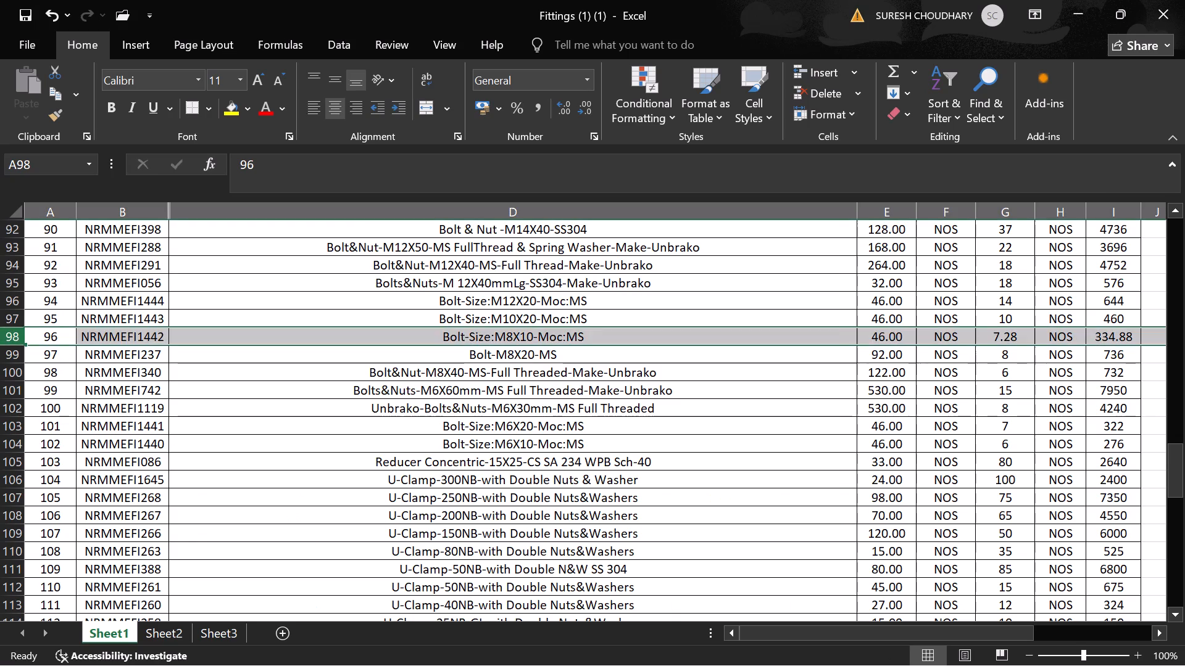
scroll(483, 461, "down", 8)
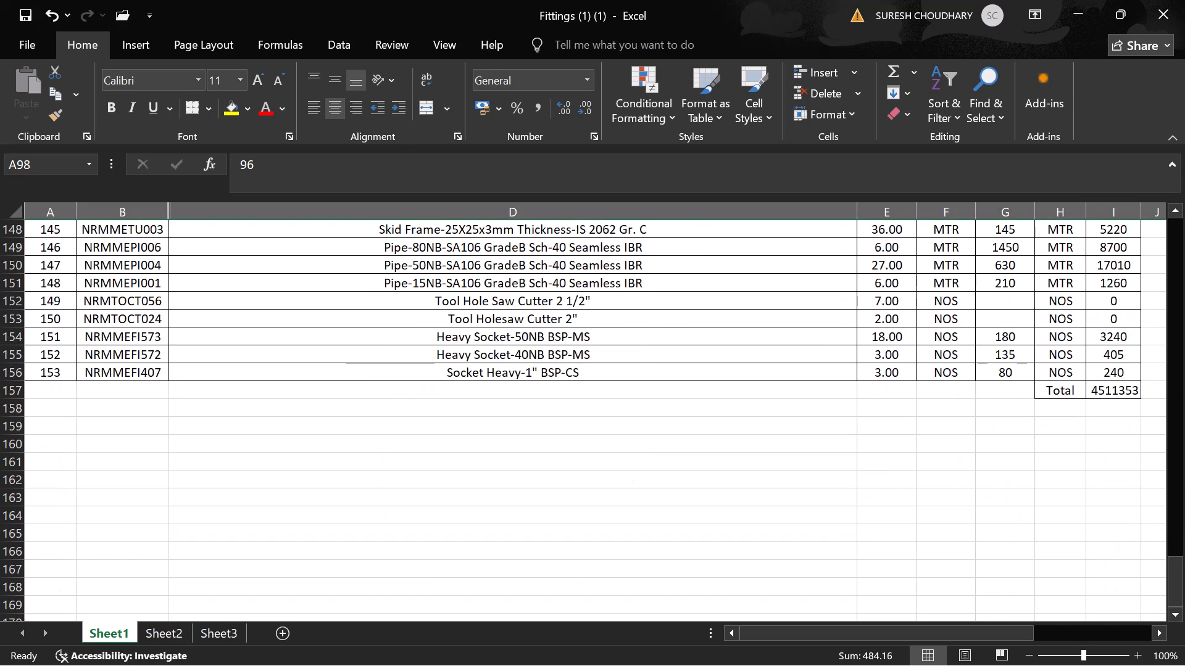
scroll(483, 461, "up", 2)
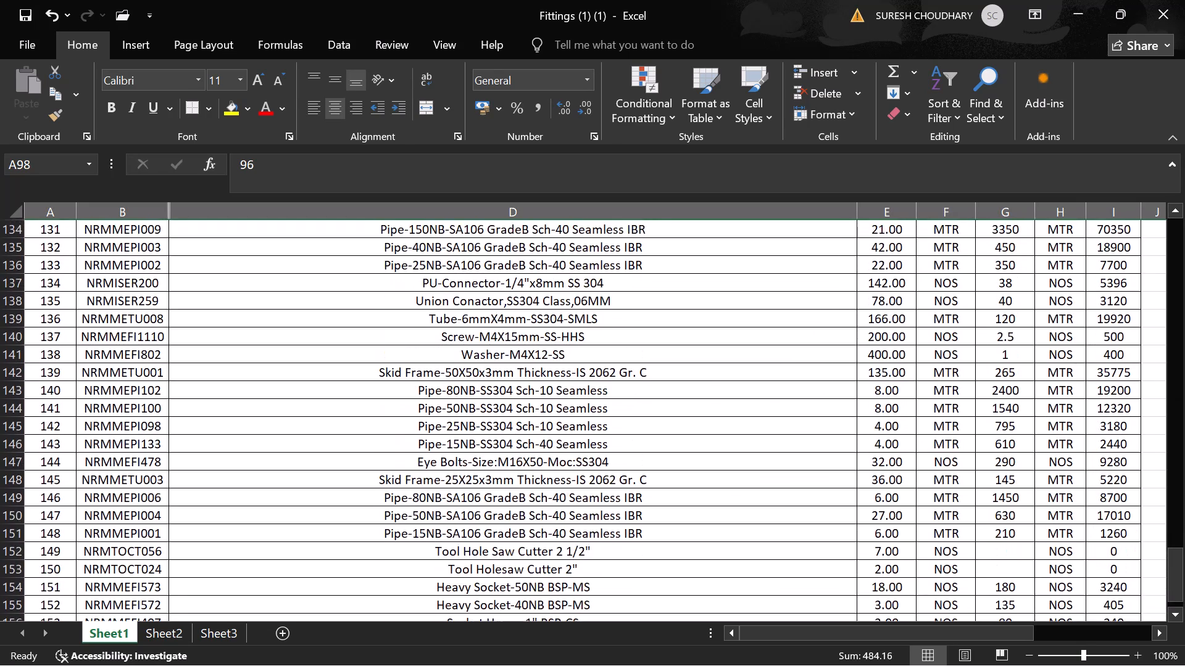
scroll(483, 461, "up", 2)
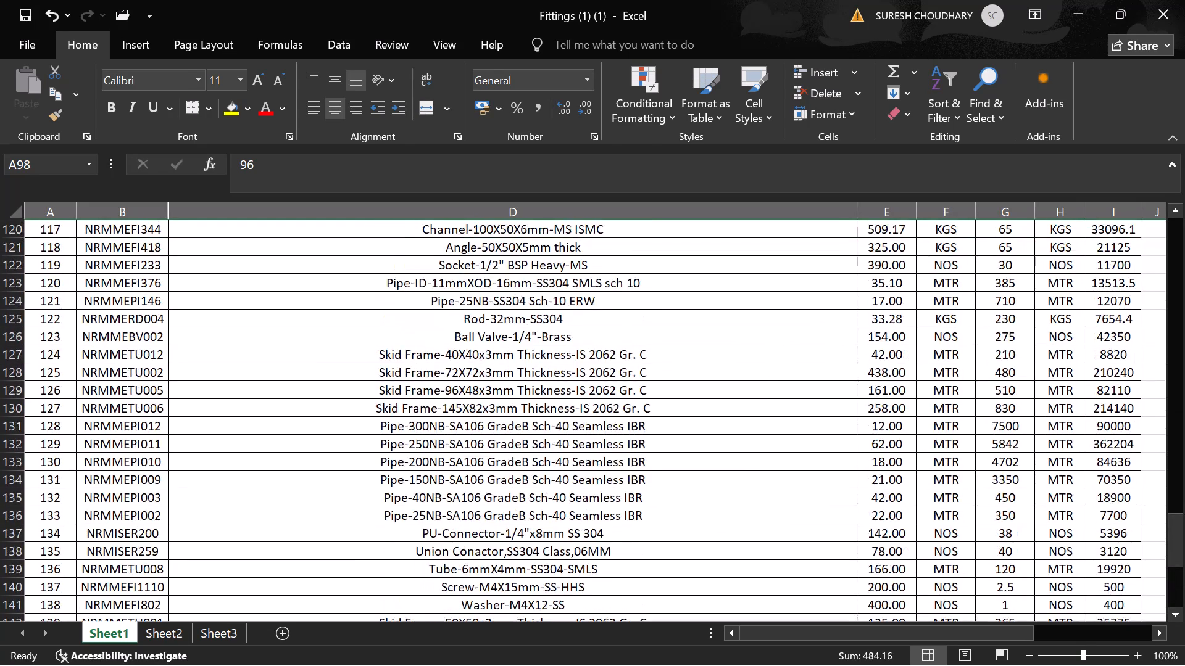
scroll(482, 461, "up", 5)
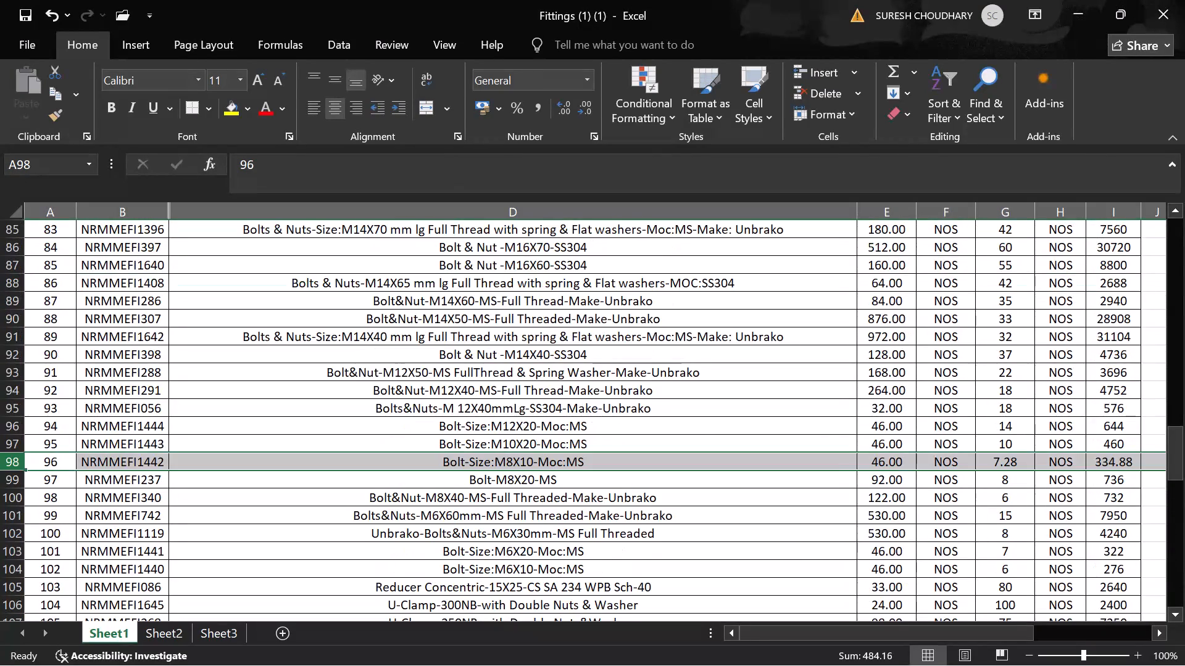
scroll(482, 461, "down", 1)
scroll(482, 461, "up", 1)
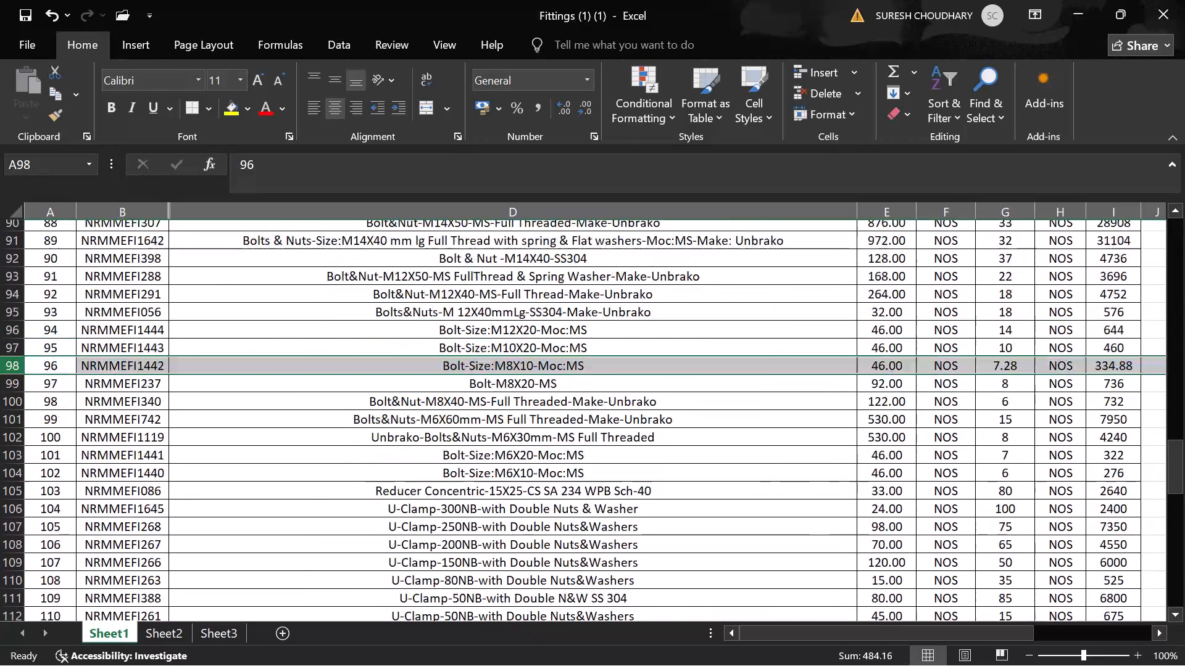
scroll(482, 461, "up", 1)
scroll(482, 461, "down", 1)
key("alt+Tab")
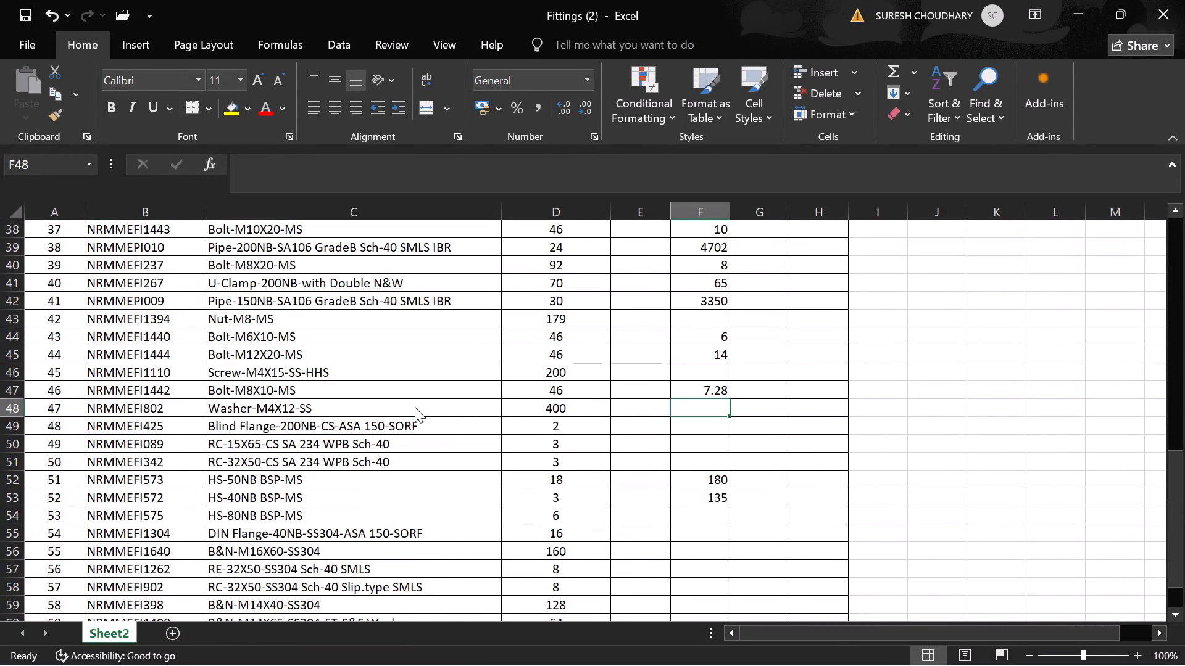
Find Blind Flange-200NB-CS-ASA 150-SORF (NRMMEFI425) in Sheet1 of Fittings (1) (1) and enter its price 2100 in the Fittings (2) workbook.
key("alt+Tab")
scroll(415, 405, "up", 15)
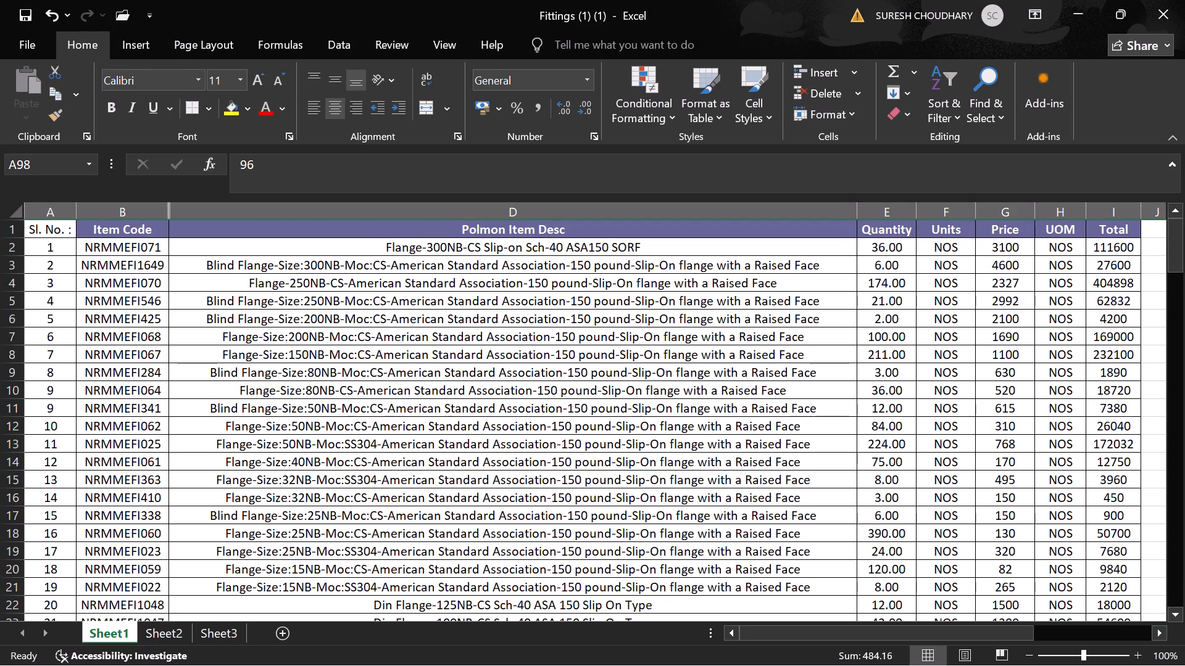
left_click(15, 320)
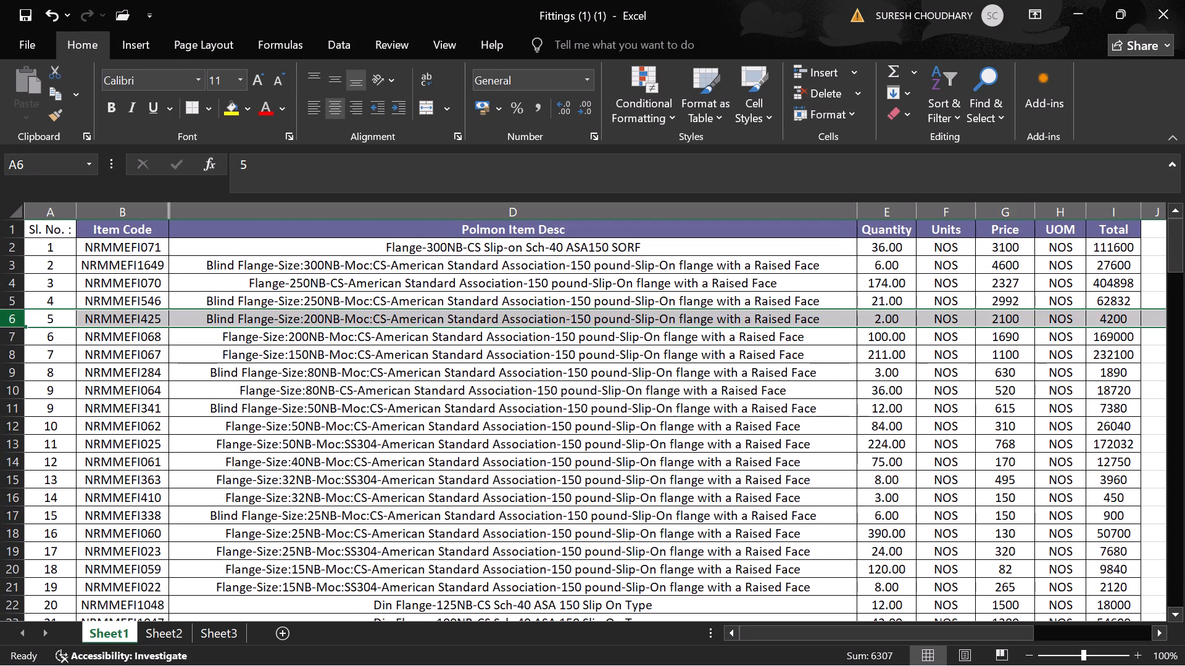
key("alt+Tab")
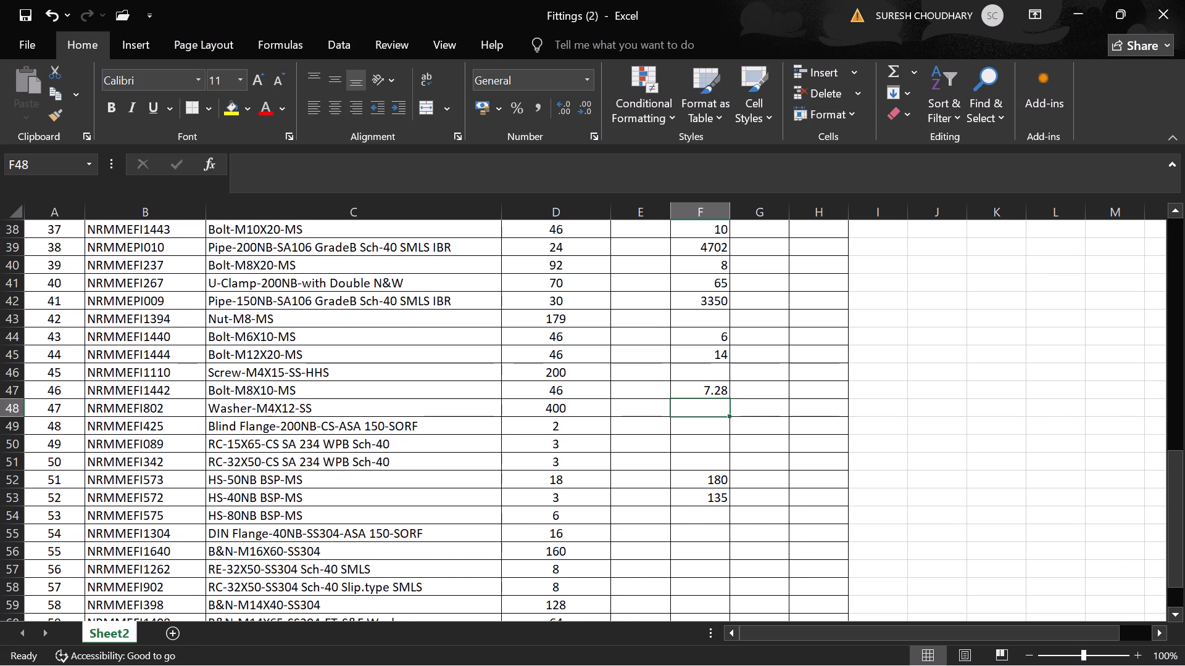
key("alt+Tab")
key("alt+Tab")
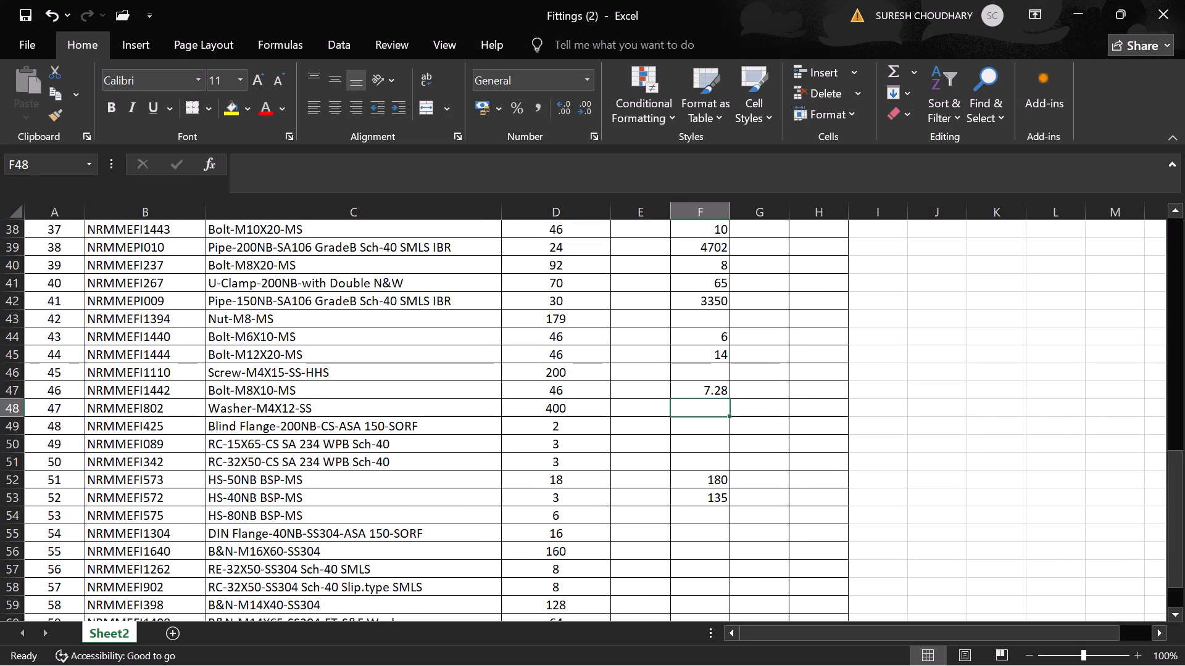
left_click(696, 432)
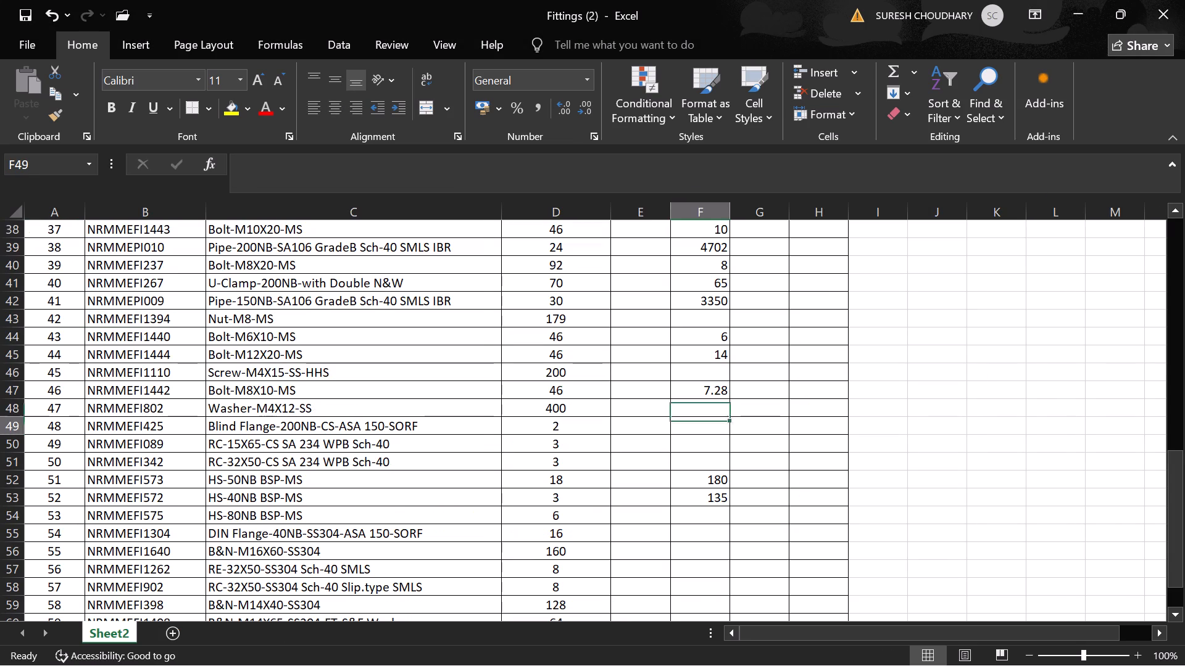
key("alt+Tab")
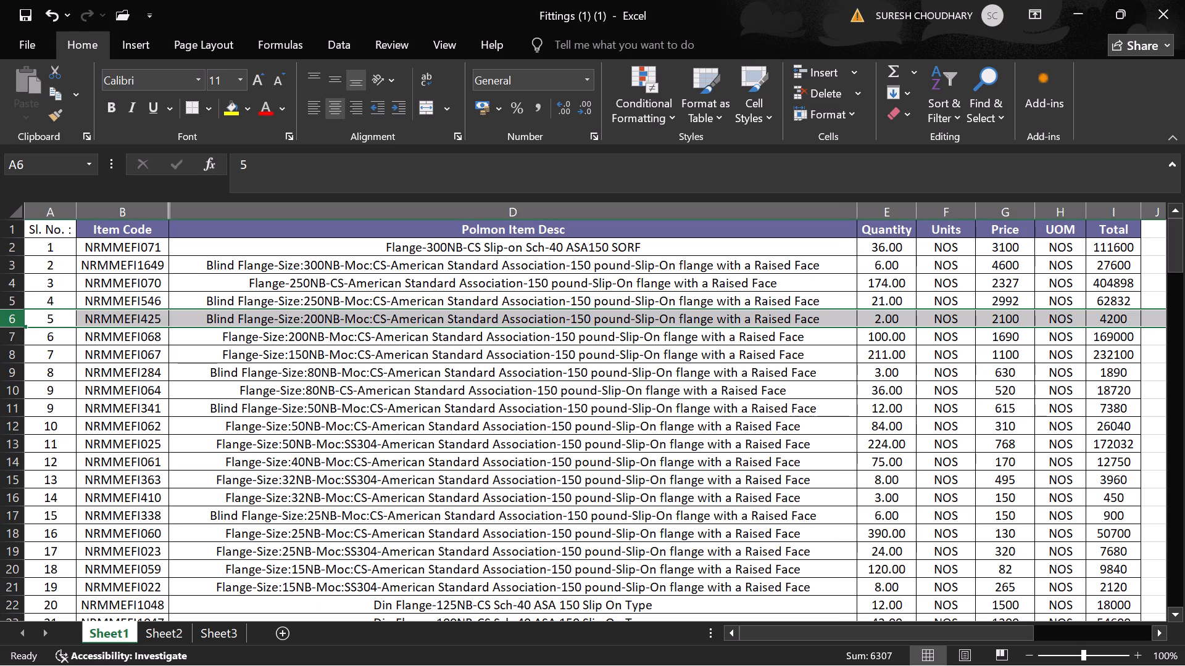
key("alt+Tab")
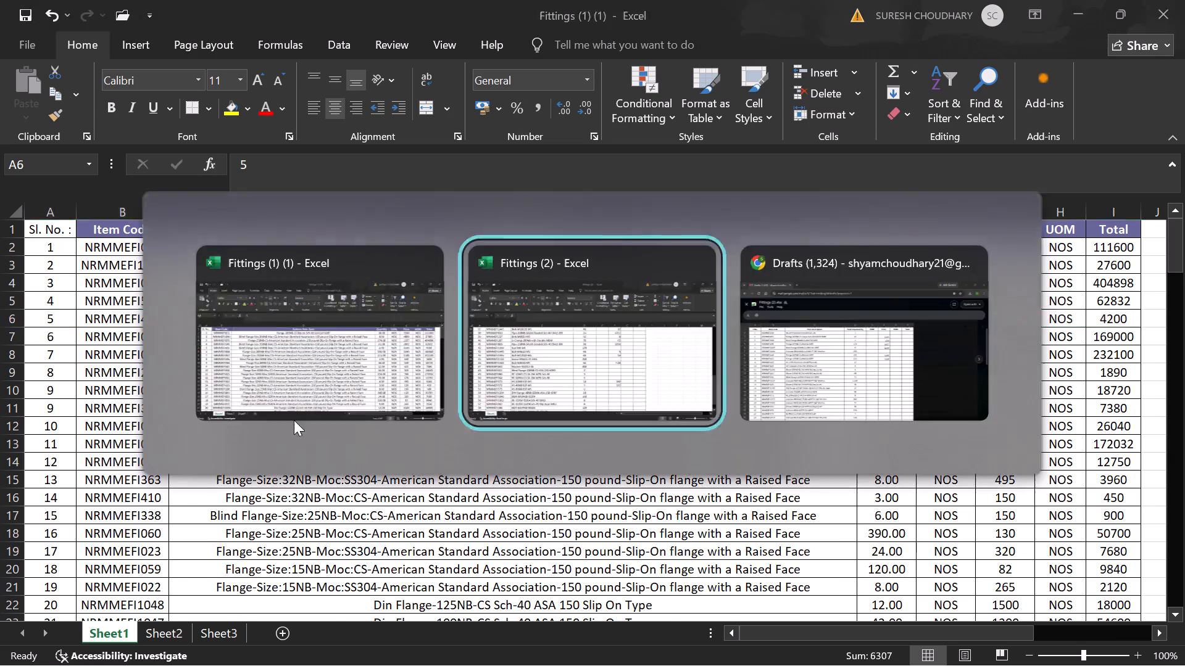
type("2100")
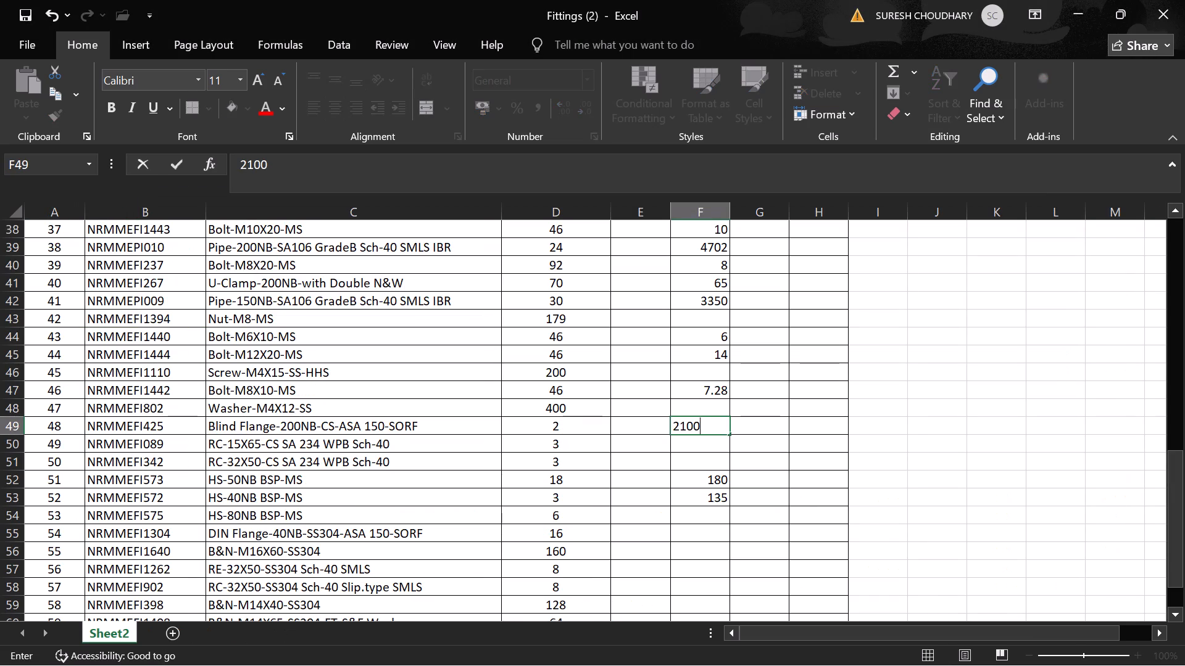
key("Return")
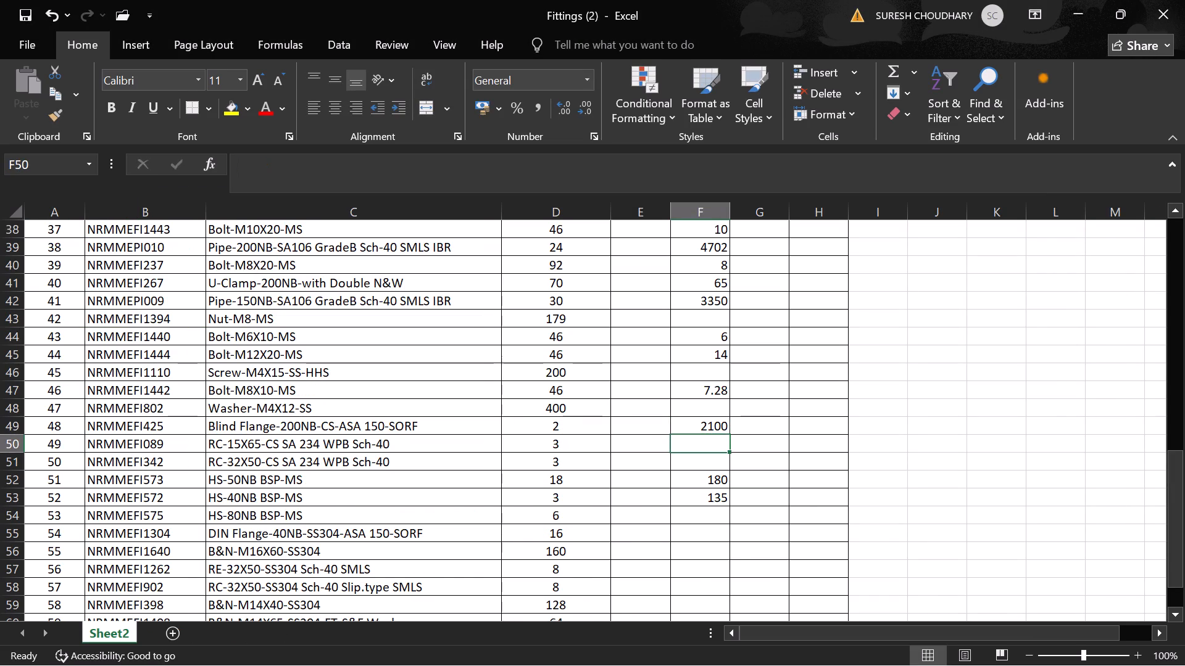
Find RC-15X65-CS SA 234 WPB Sch-40 (NRMMEFI089) in Sheet1 of Fittings (1) (1) and enter its price 450 in the Fittings (2) workbook.
key("alt+Tab")
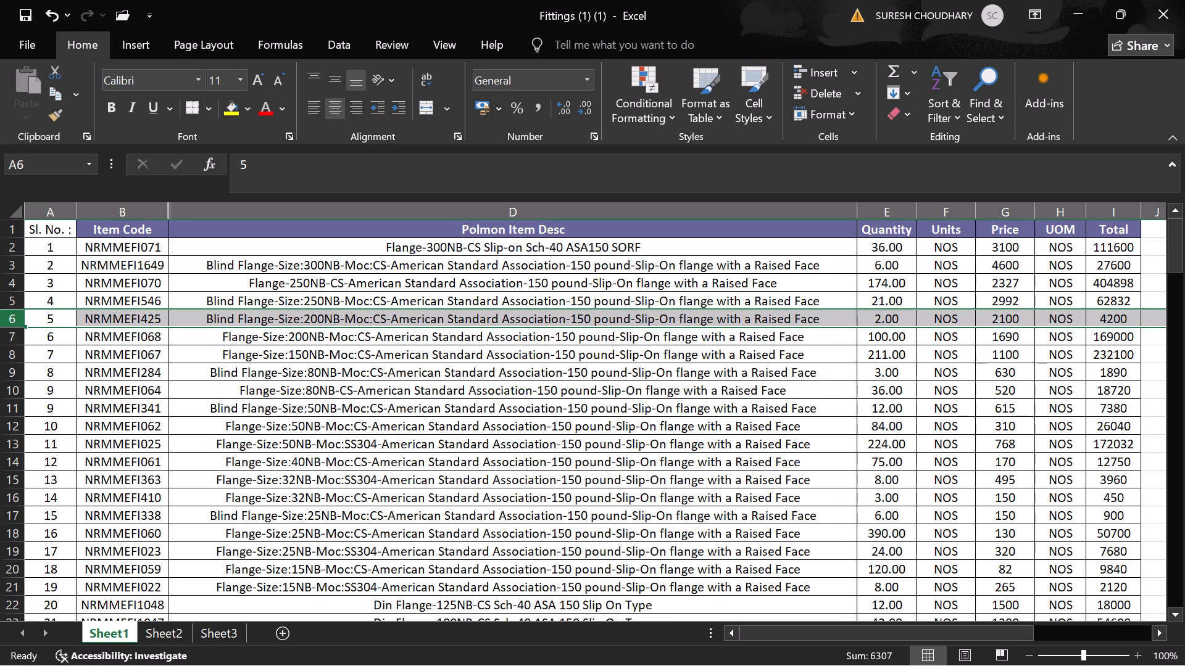
scroll(277, 420, "down", 4)
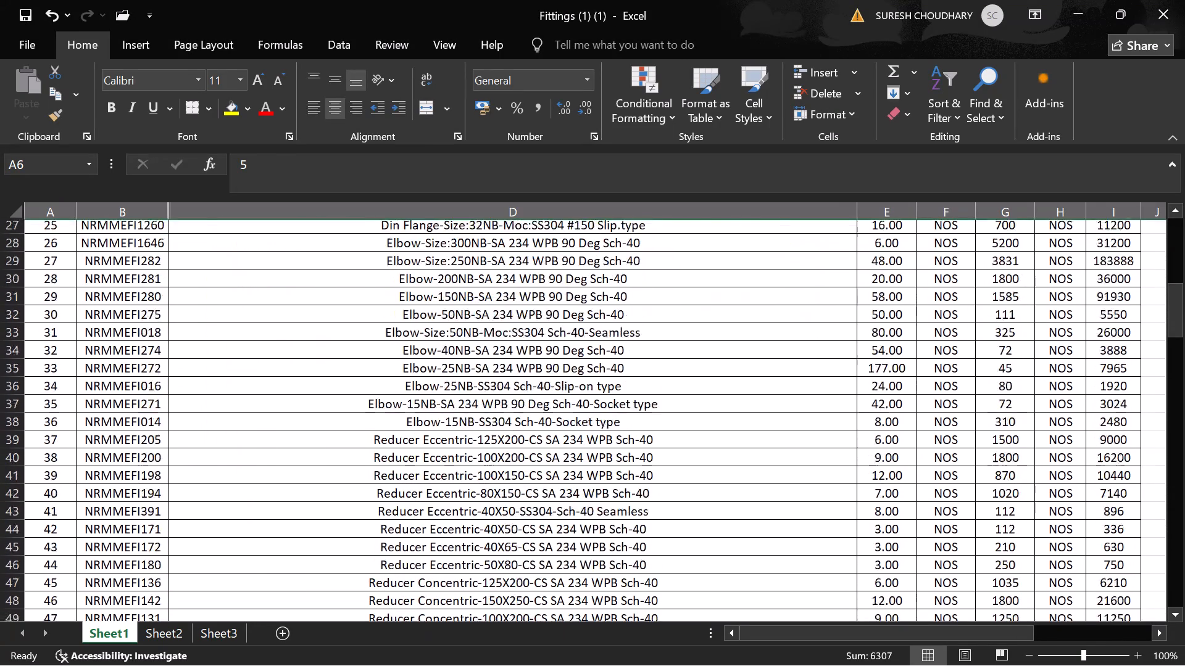
scroll(277, 420, "down", 2)
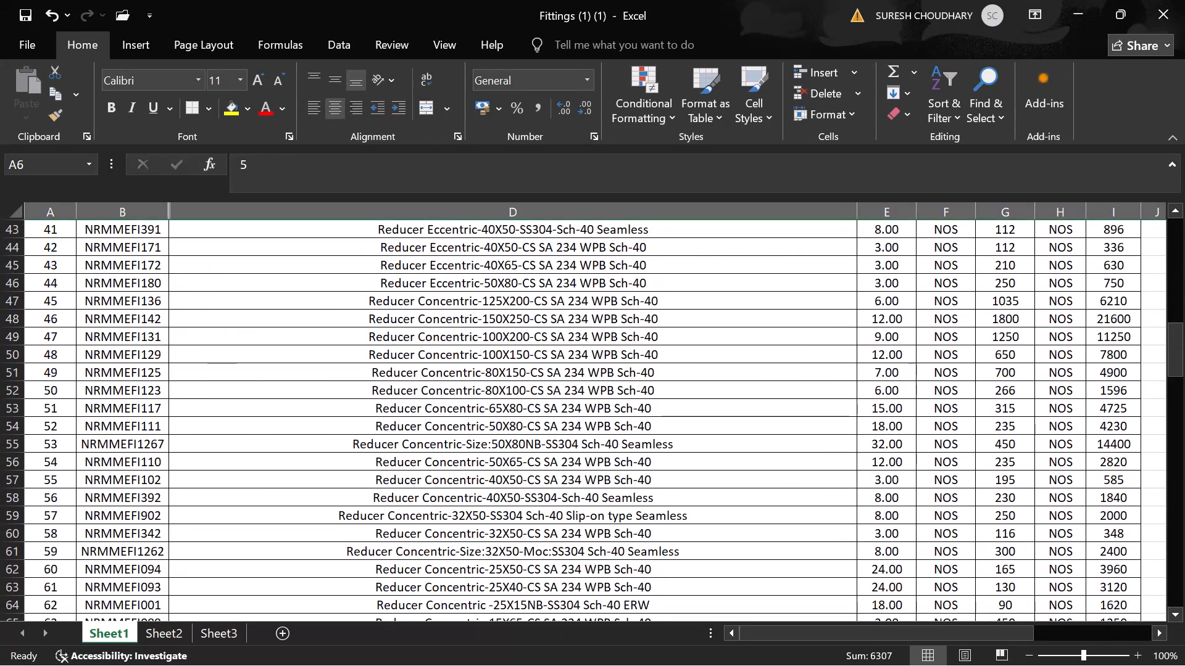
key("alt+Tab")
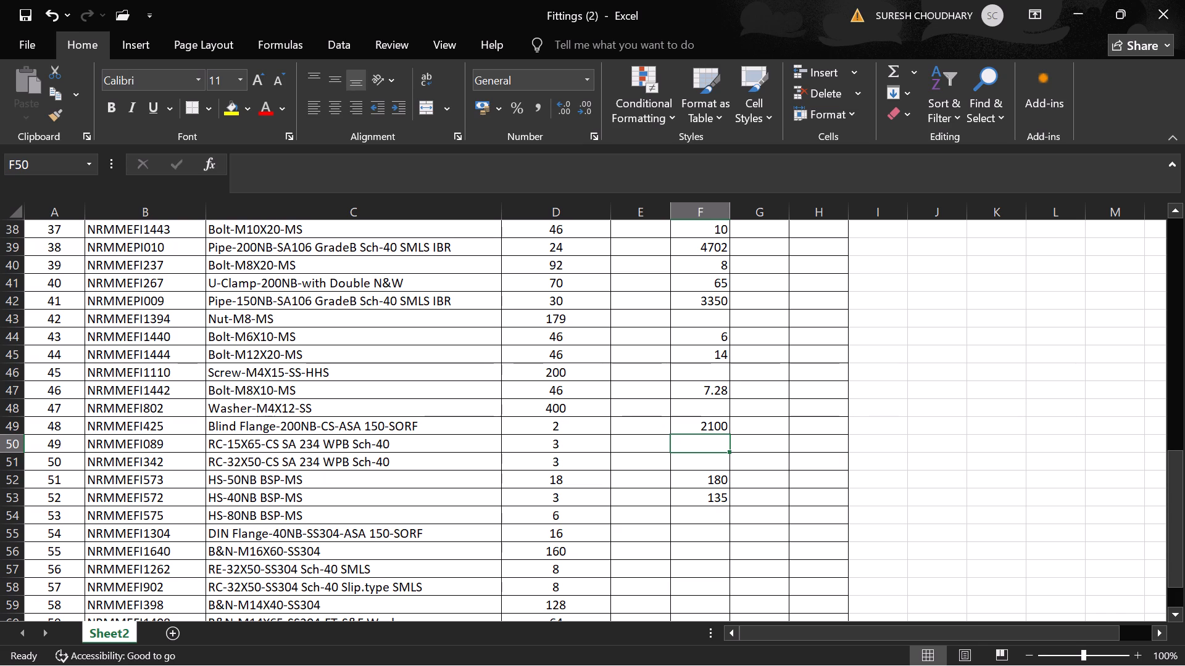
key("alt+Tab")
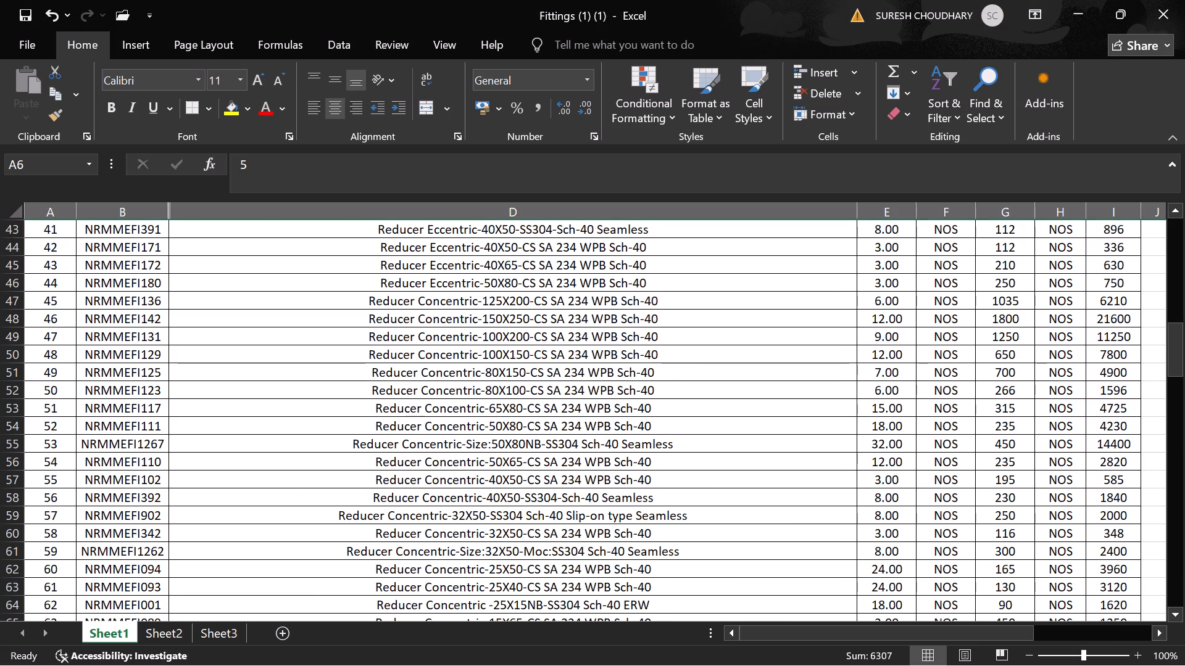
scroll(501, 439, "down", 1)
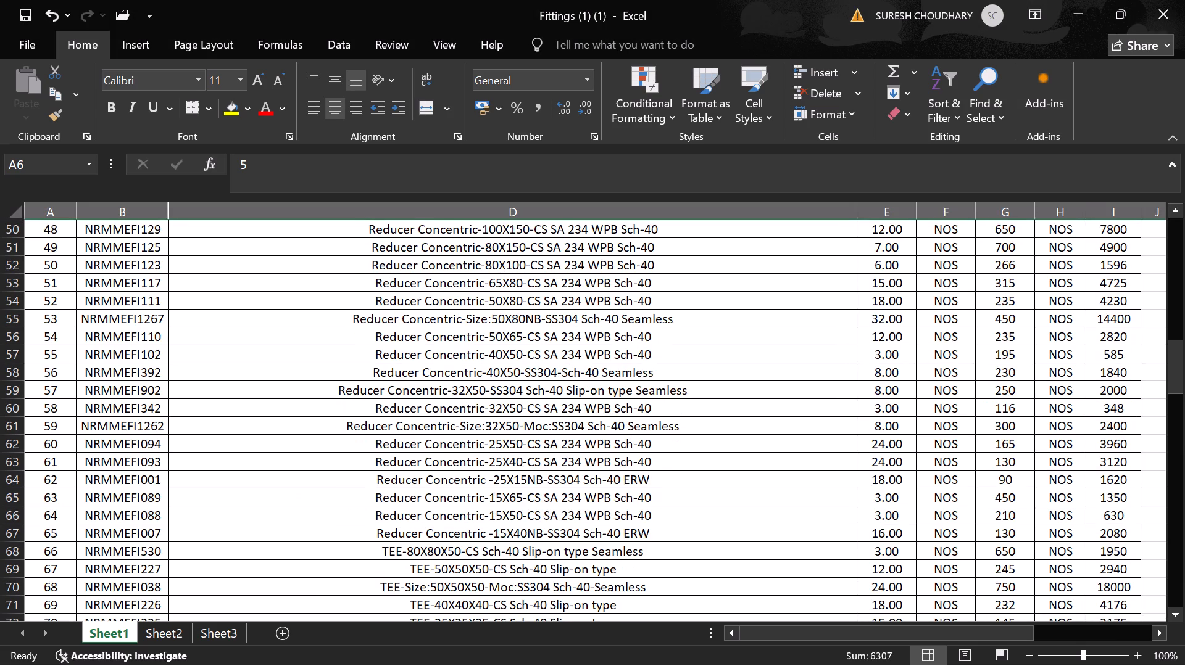
left_click(17, 501)
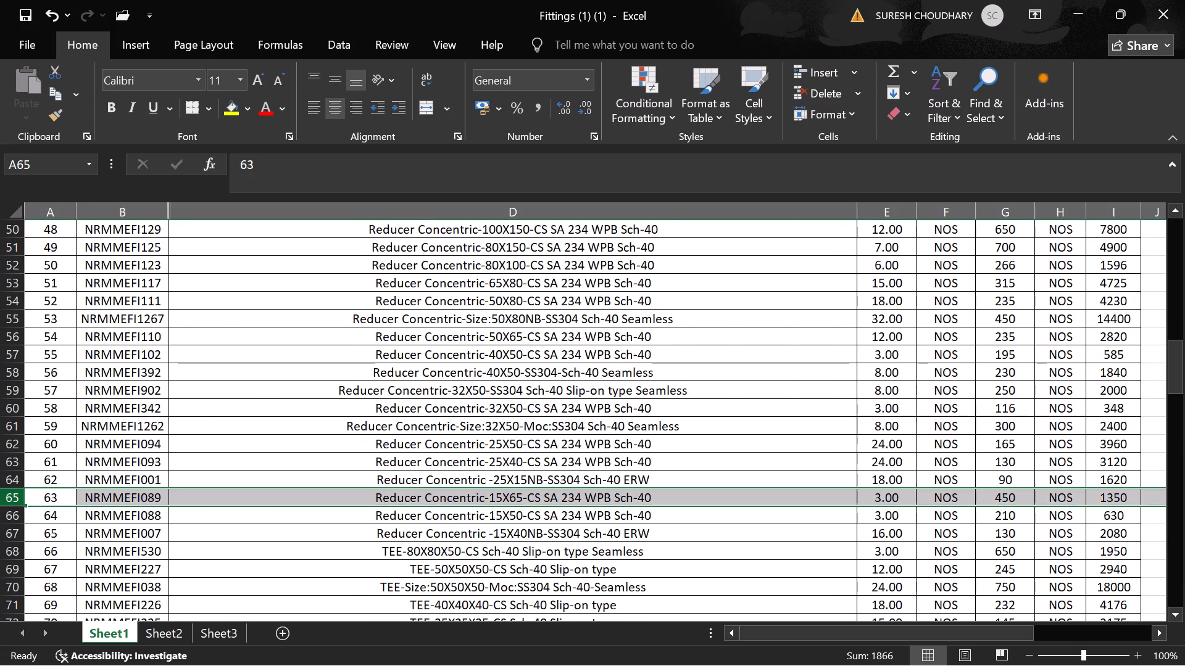
key("alt+Tab")
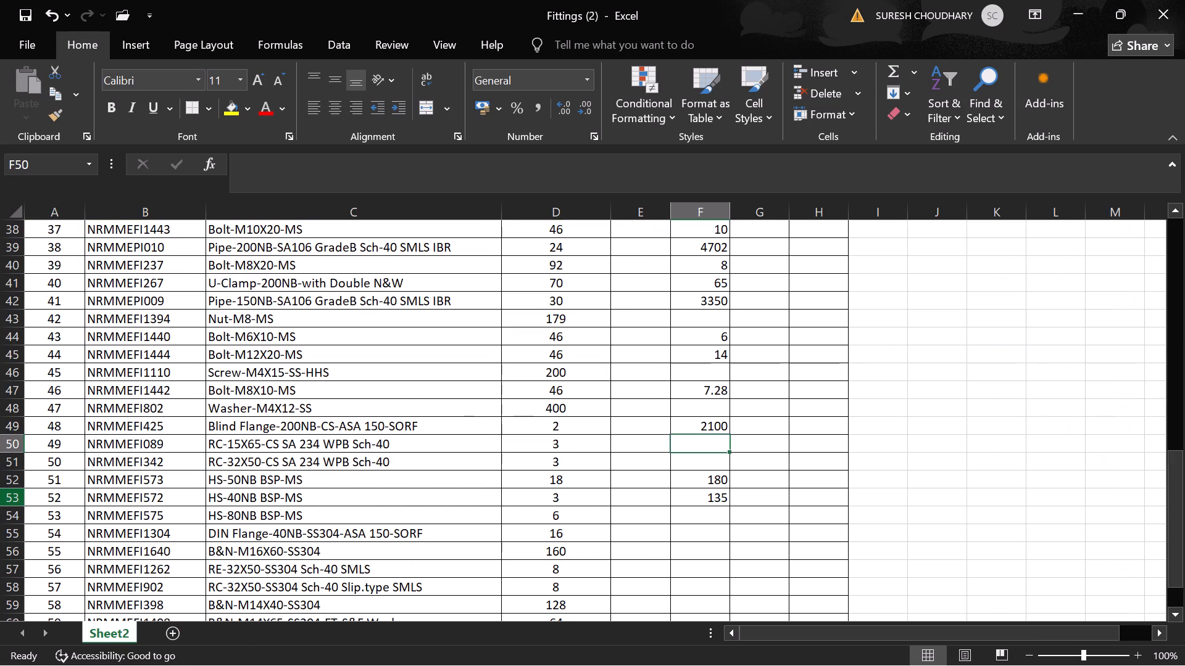
key("alt+Tab")
key("alt+Tab")
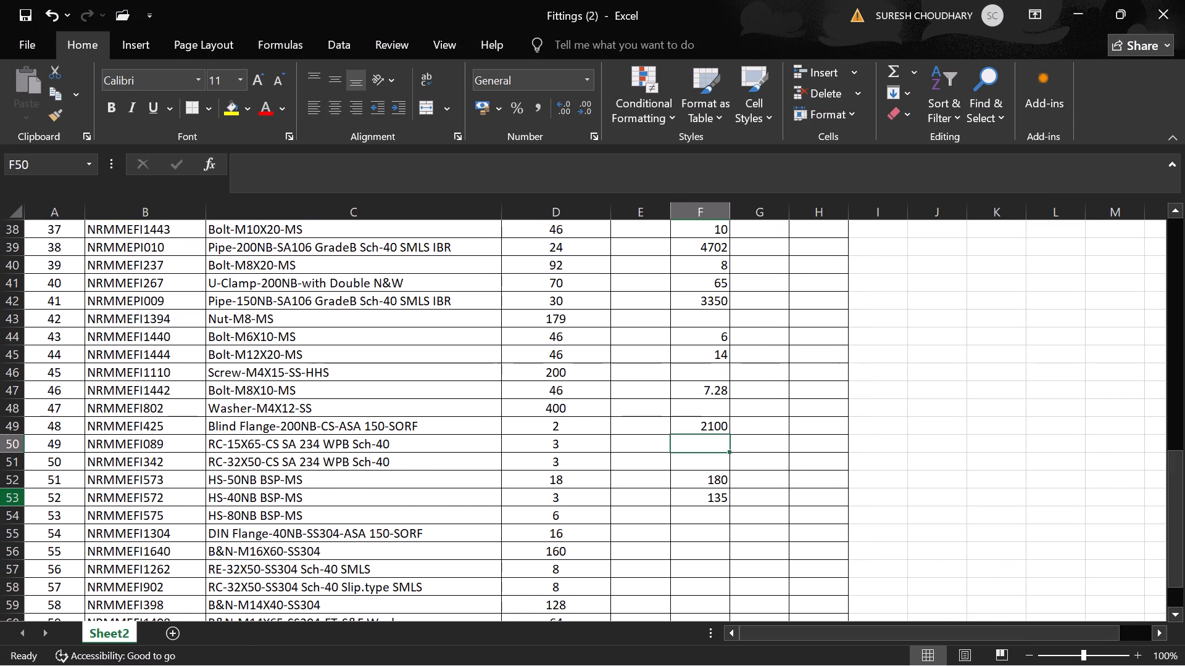
type("450")
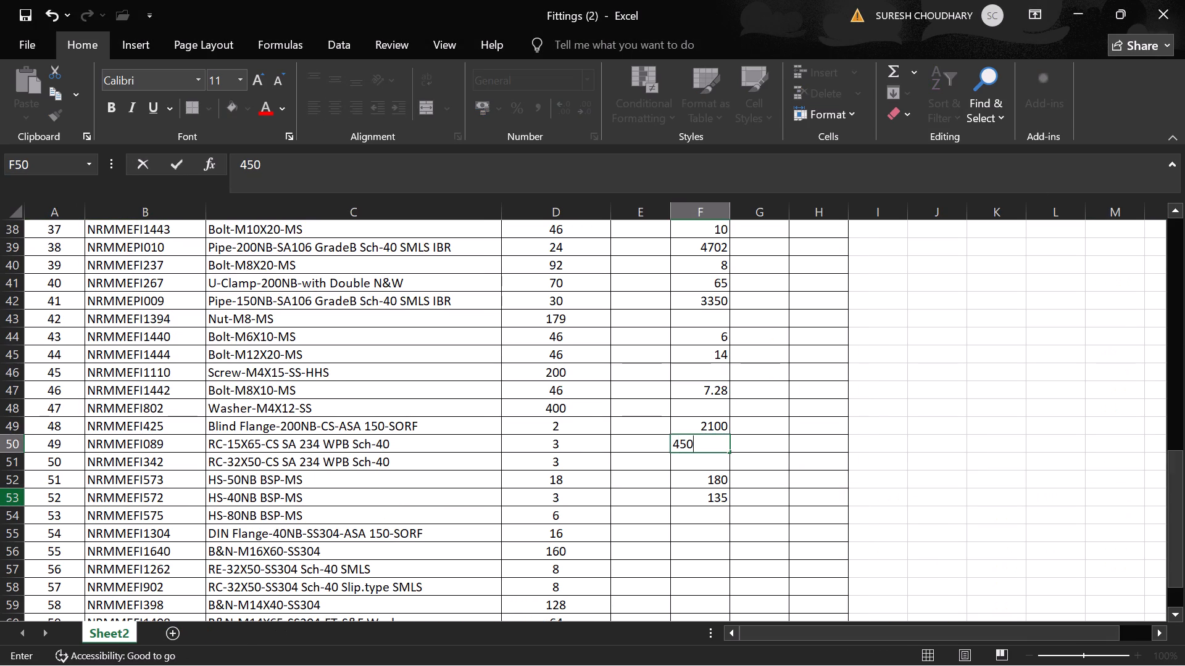
key("Return")
Look up RC-32X50-CS SA 234 WPB Sch-40 (NRMMEFI342) in Sheet1 of Fittings (1) (1), comparing it with its row in Fittings (2).
key("alt+Tab")
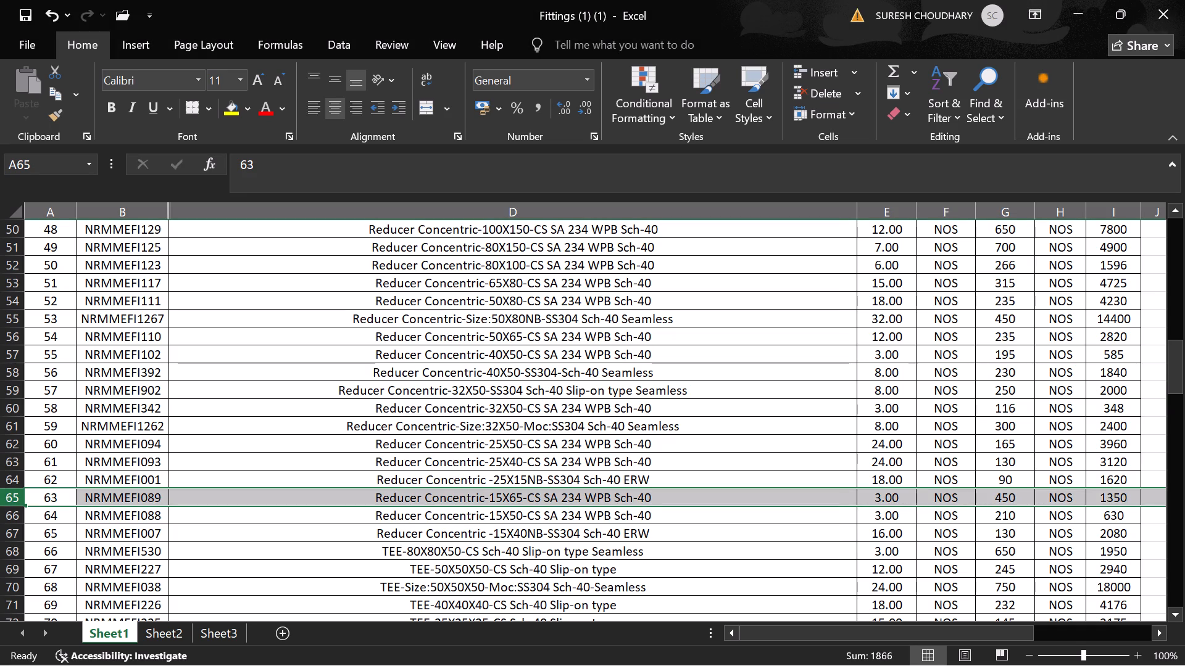
left_click(13, 427)
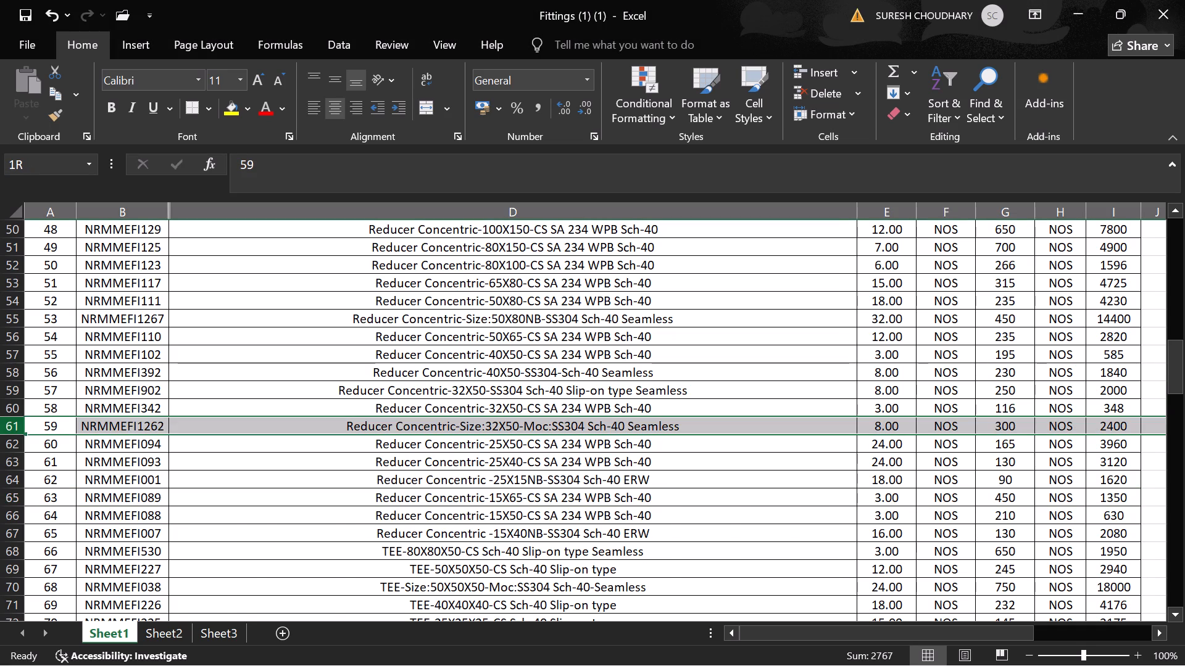
key("alt+Tab")
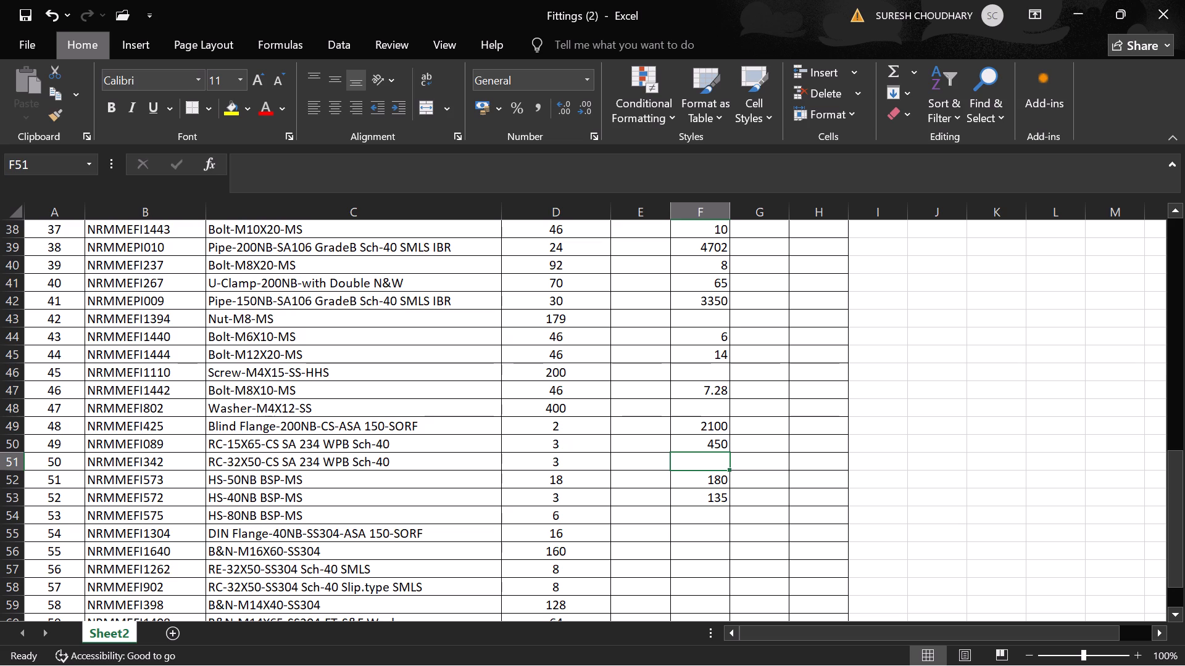
key("alt+Tab")
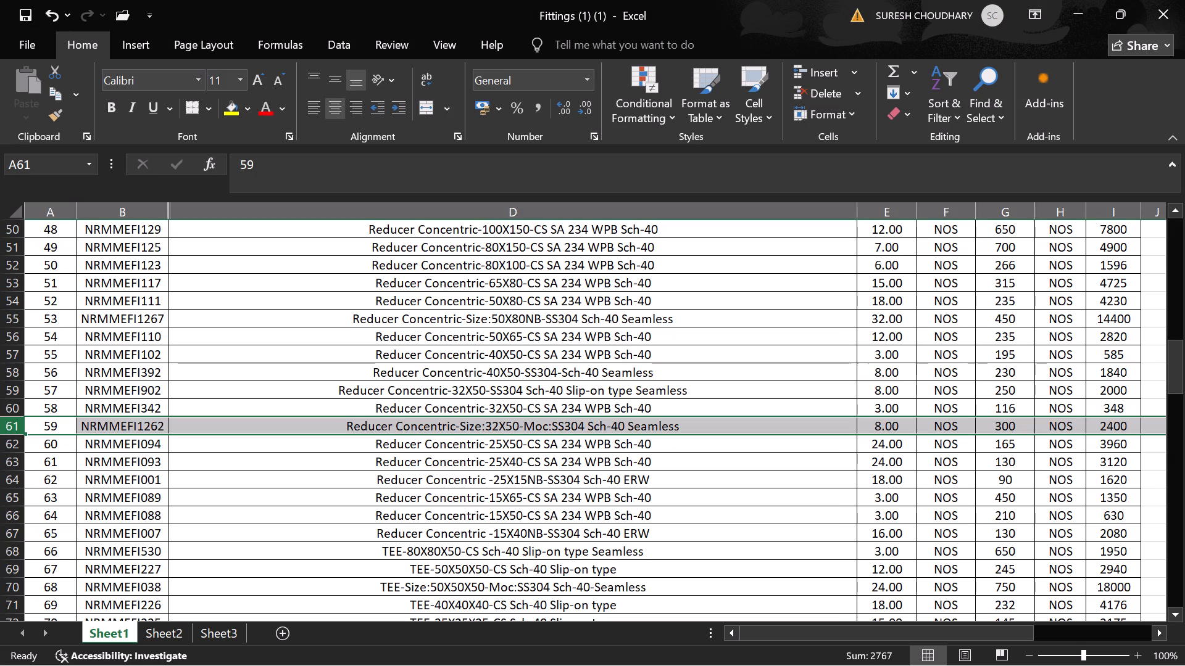
key("alt+Tab")
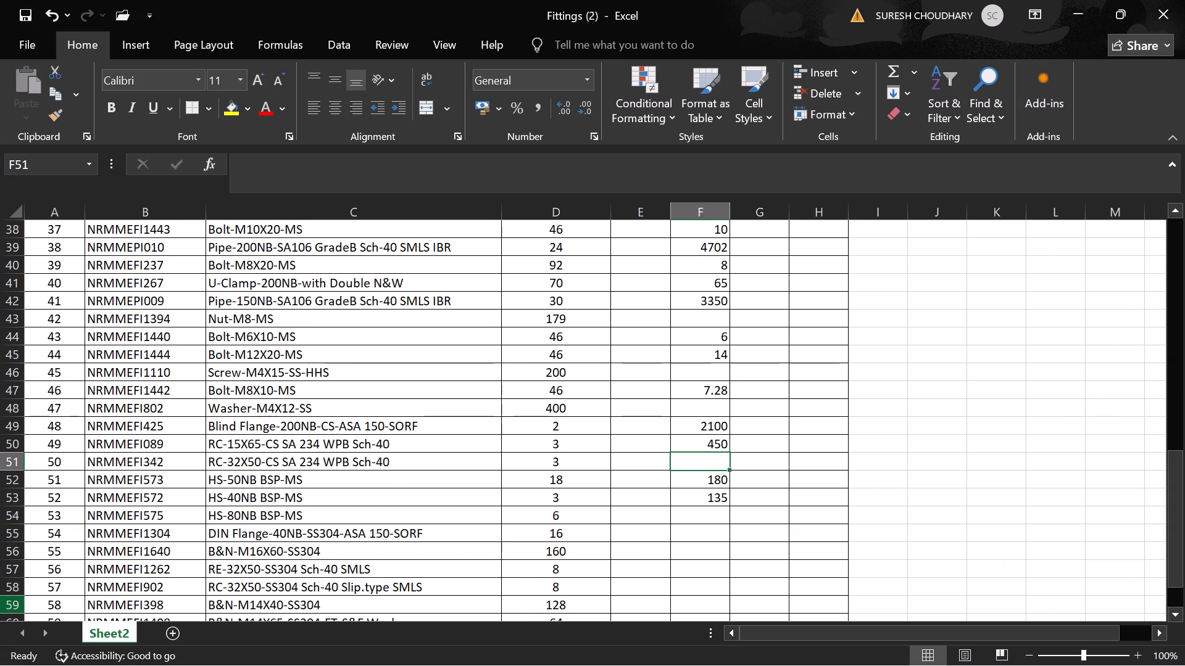
key("alt+Tab")
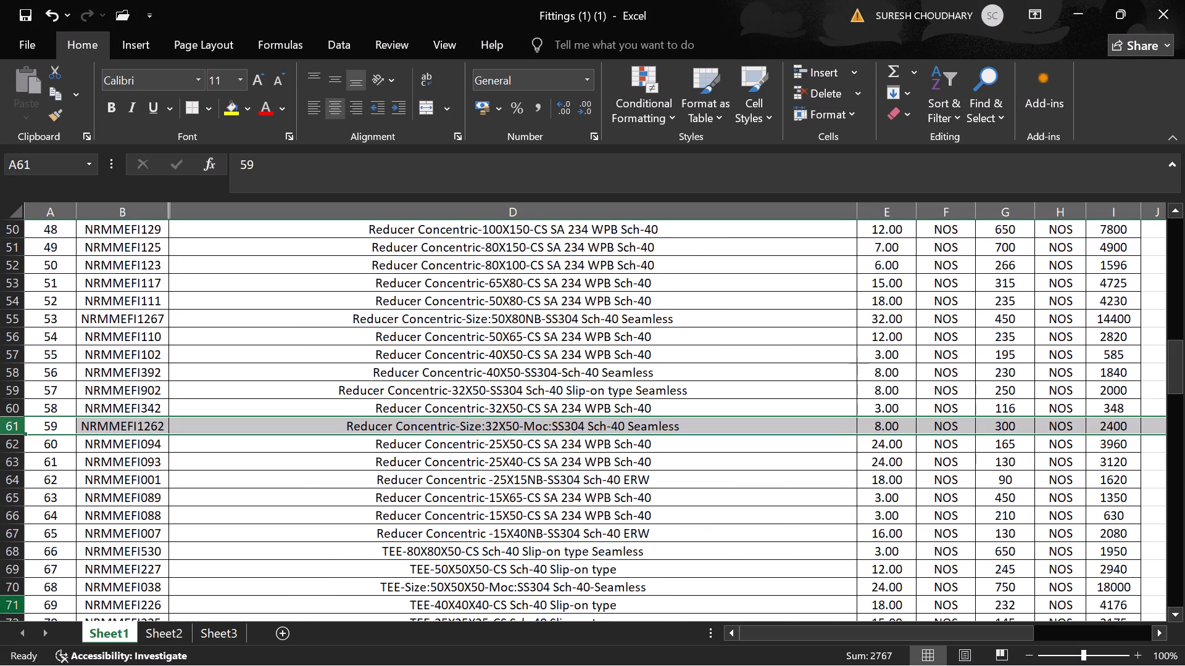
key("alt+Tab")
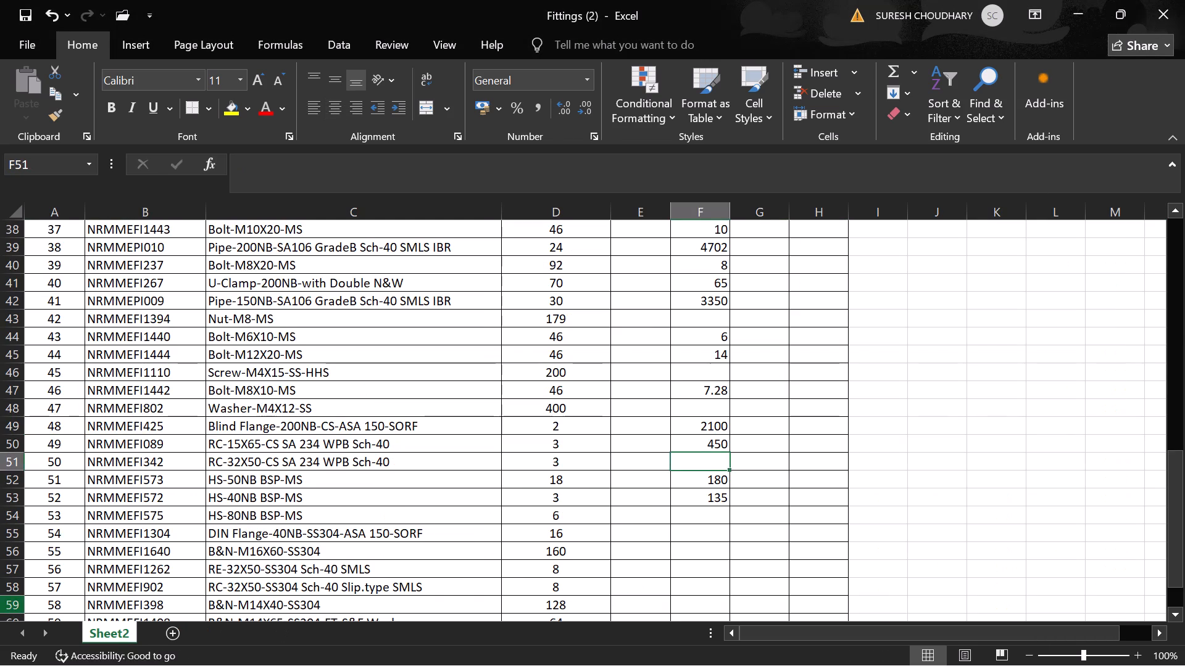
key("alt+Tab")
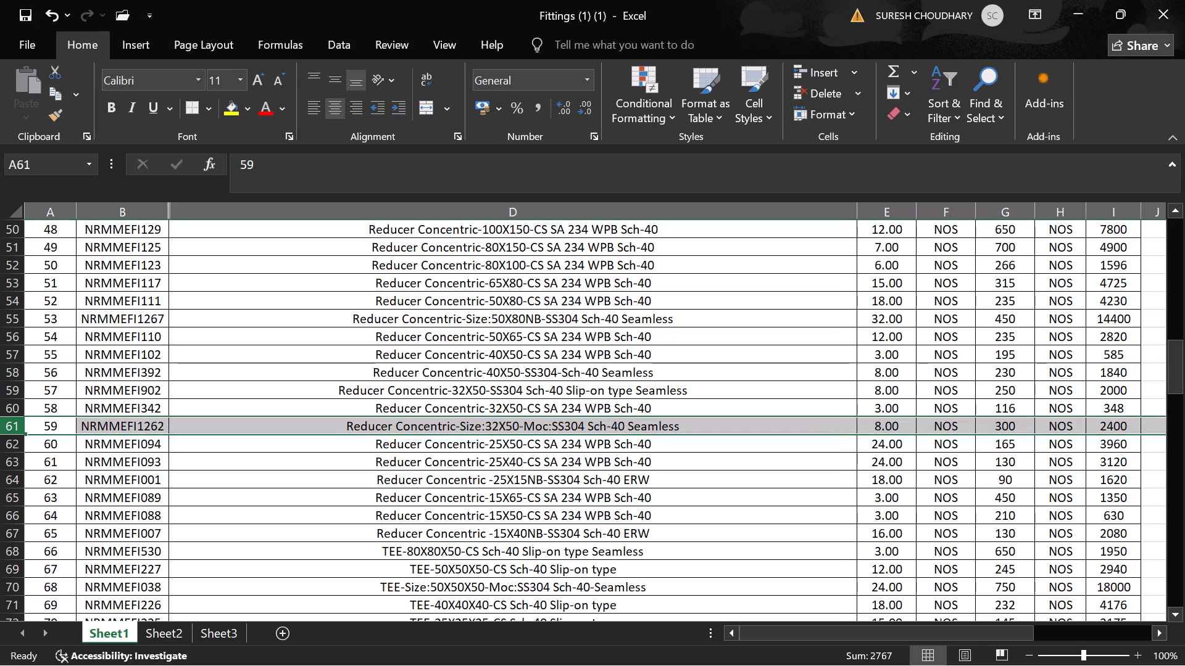
key("alt+Tab")
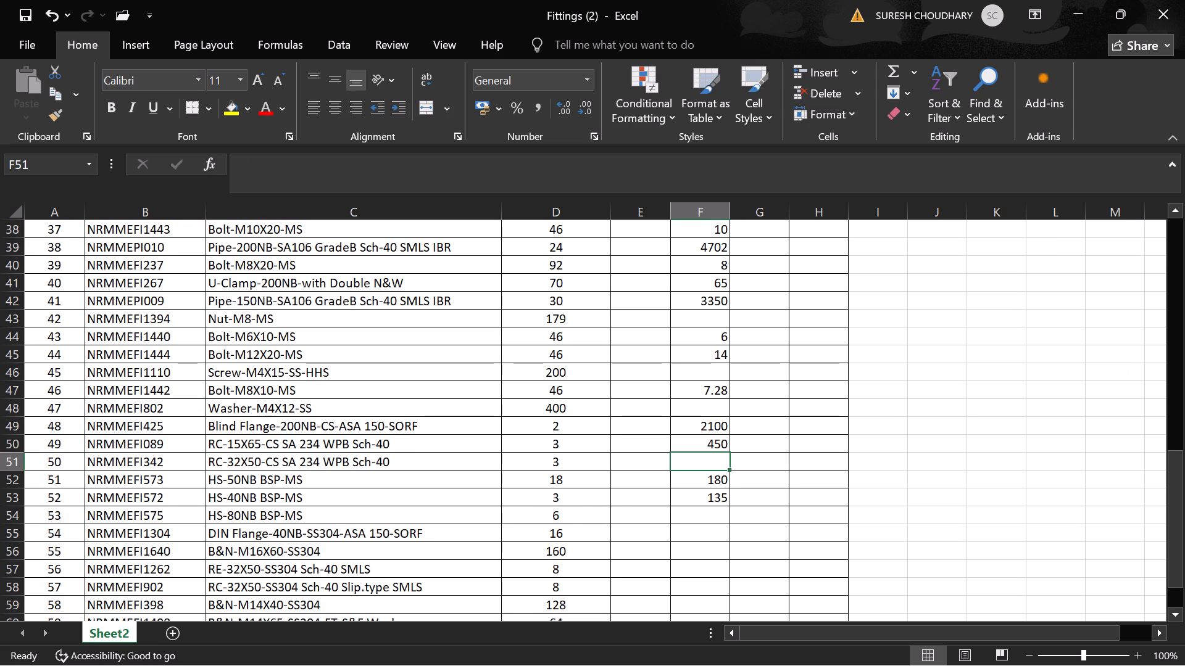
key("alt+Tab")
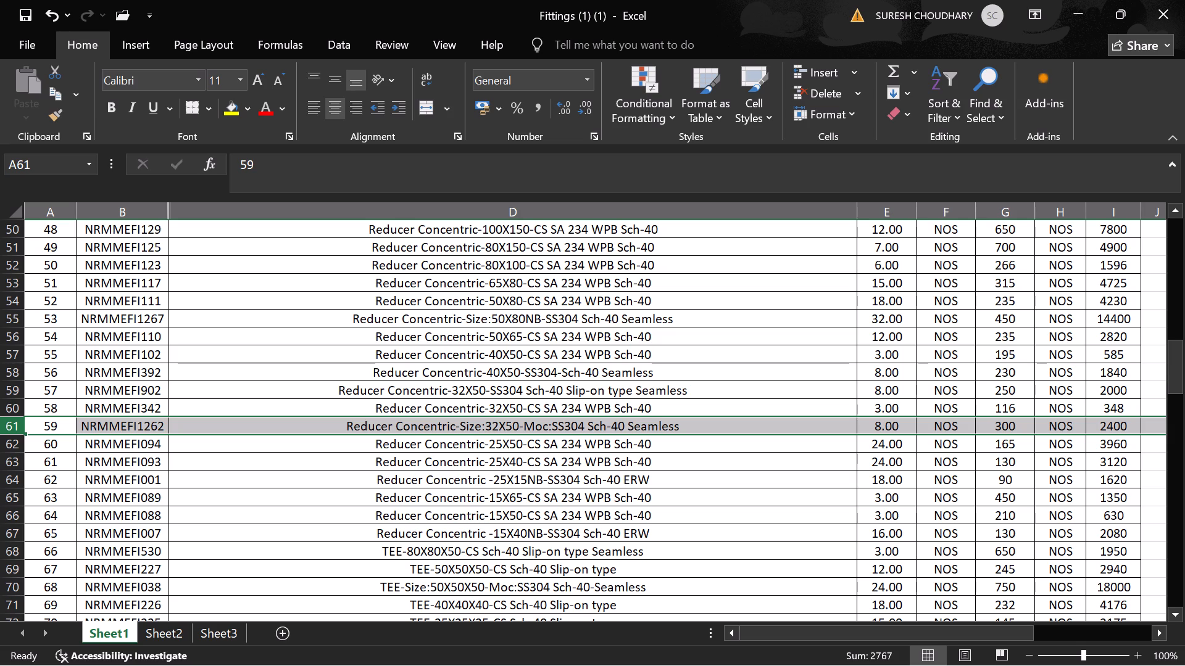
key("alt+Tab")
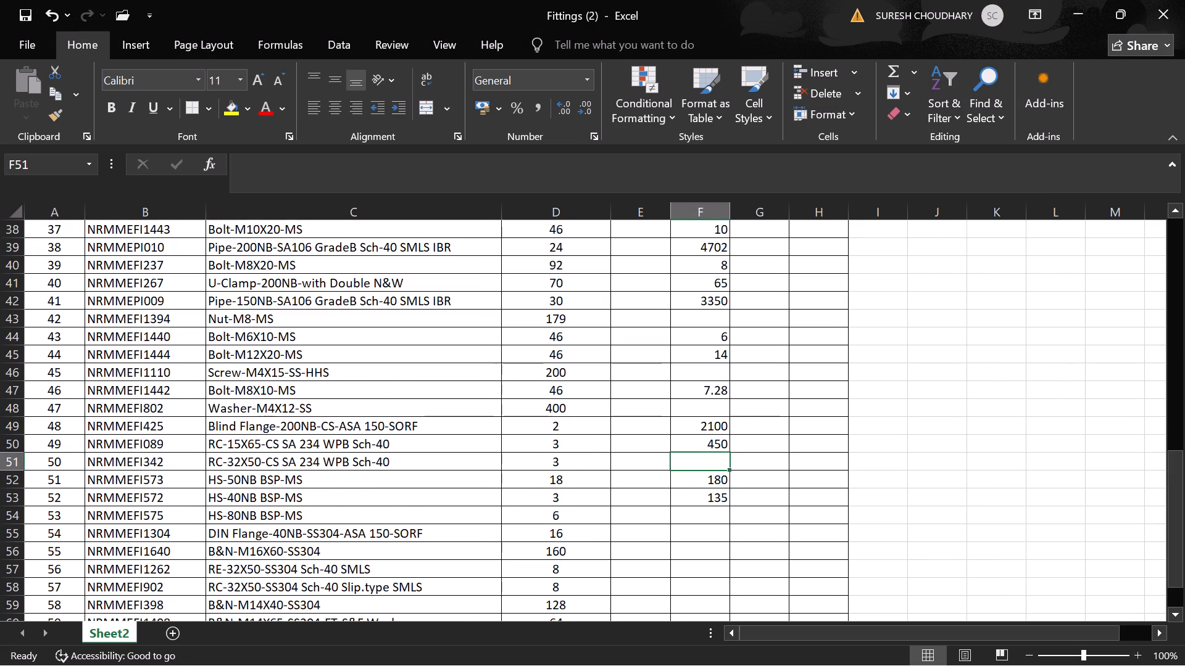
Look for HS-80NB BSP-MS (NRMMEFI575) throughout Sheet1 of Fittings (1) (1) and return to Fittings (2).
left_click(717, 510)
scroll(692, 437, "down", 1)
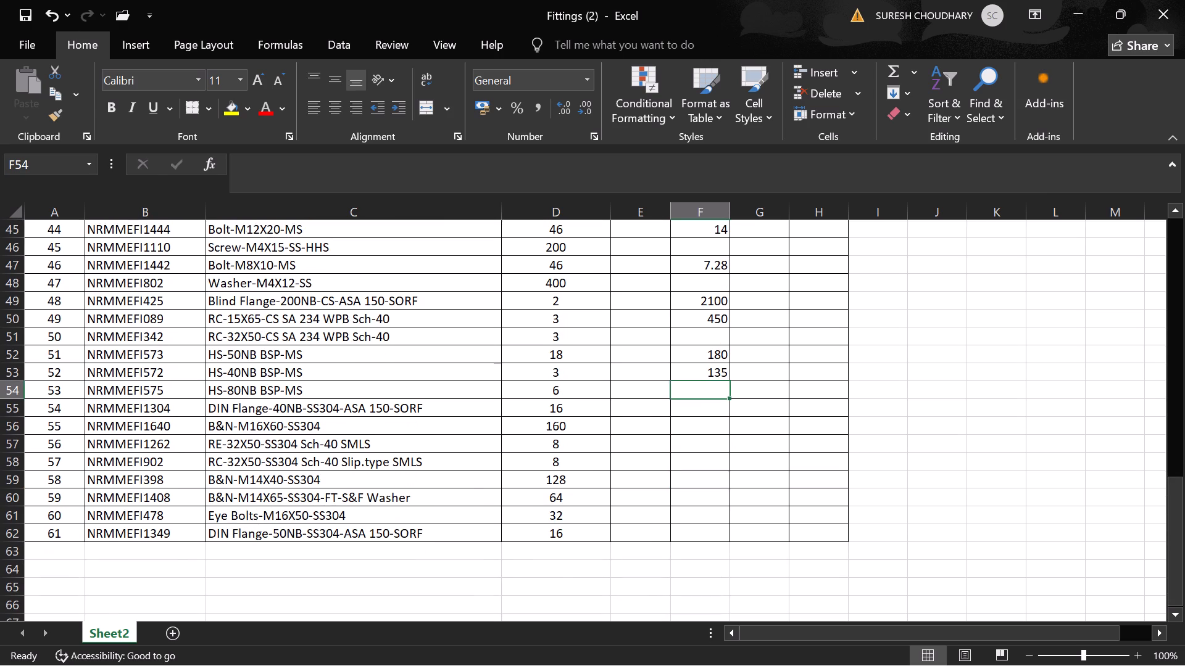
key("alt+Tab")
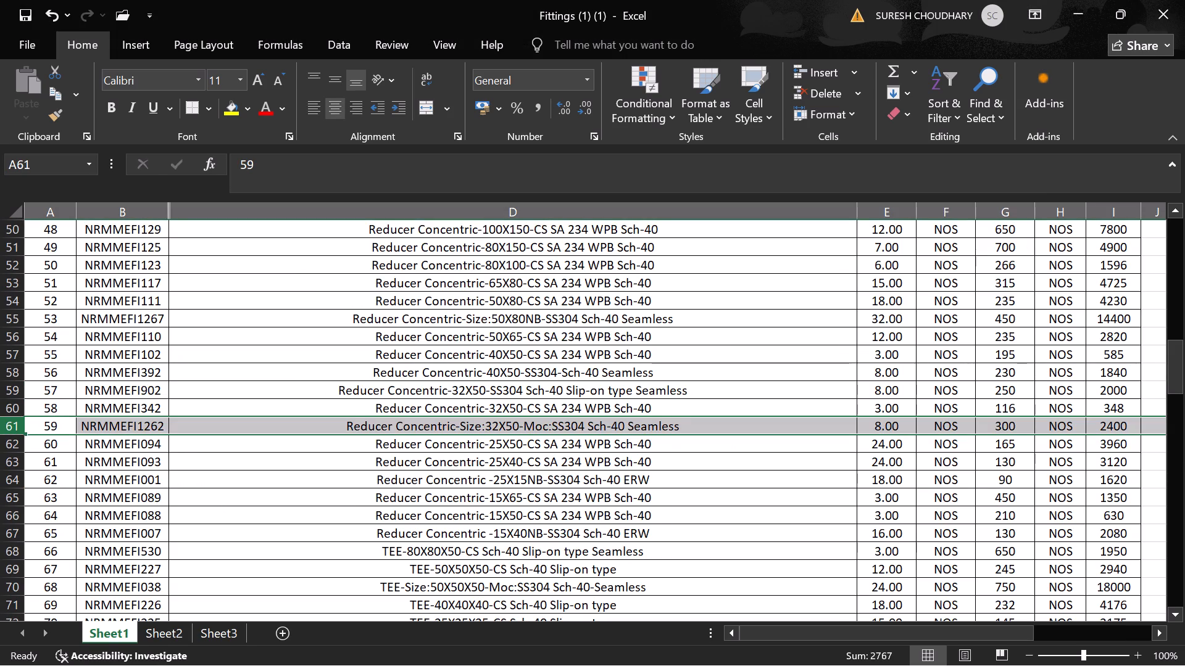
scroll(622, 396, "down", 5)
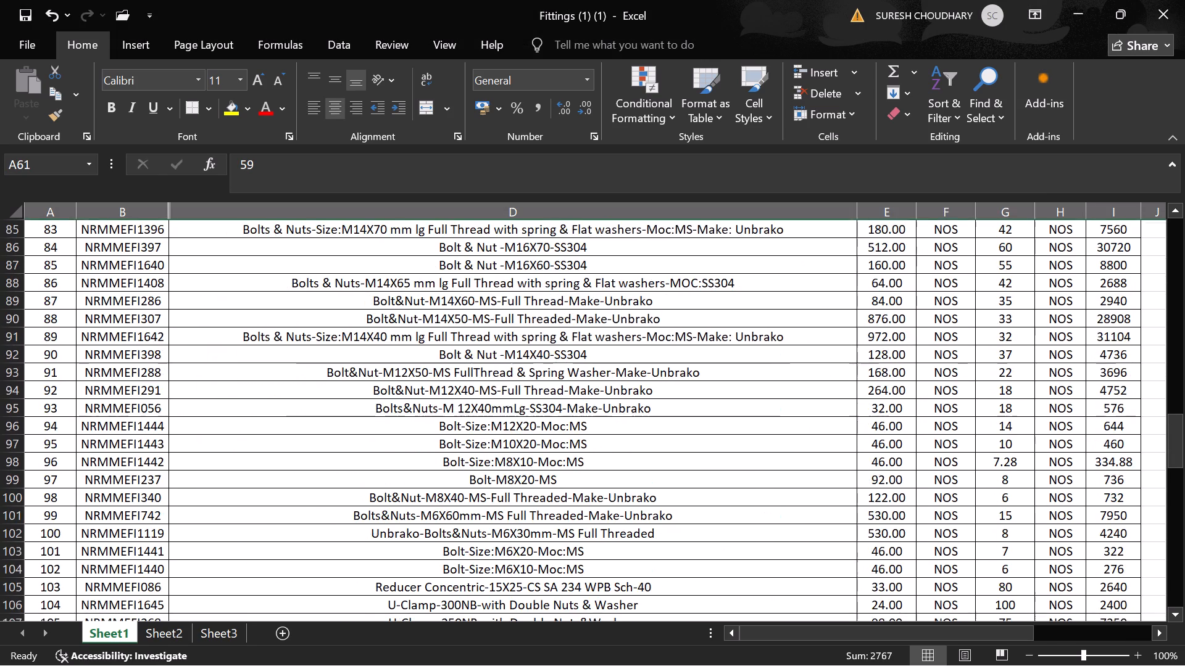
scroll(622, 396, "down", 3)
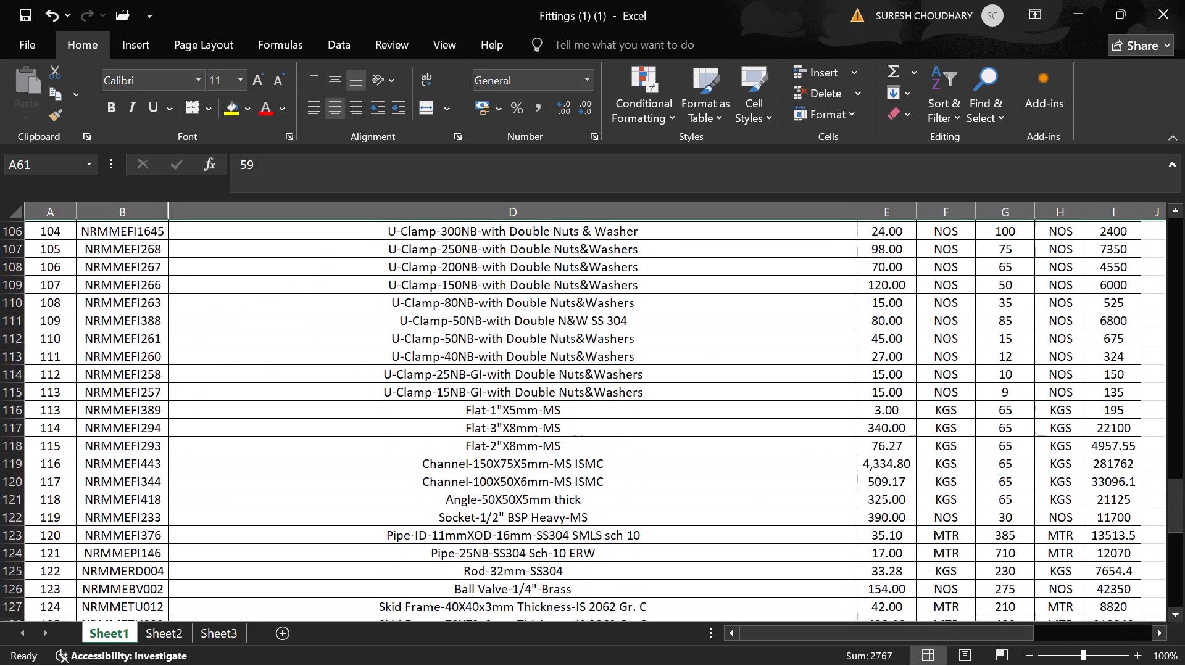
scroll(622, 396, "down", 4)
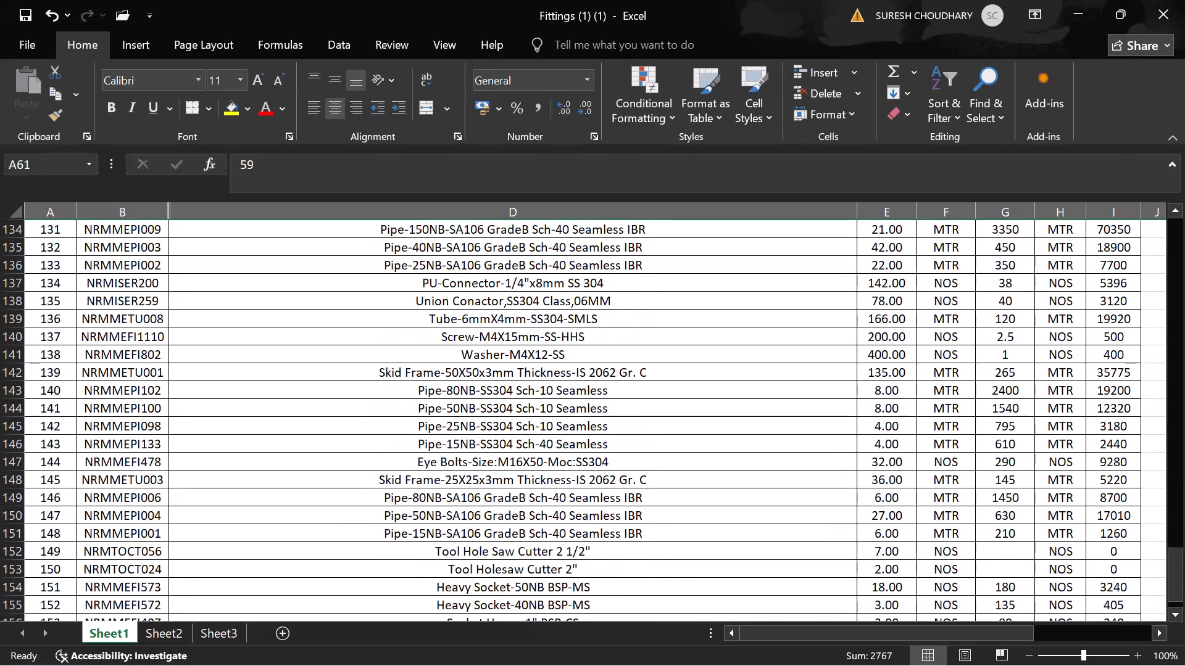
scroll(622, 396, "down", 1)
scroll(620, 394, "up", 11)
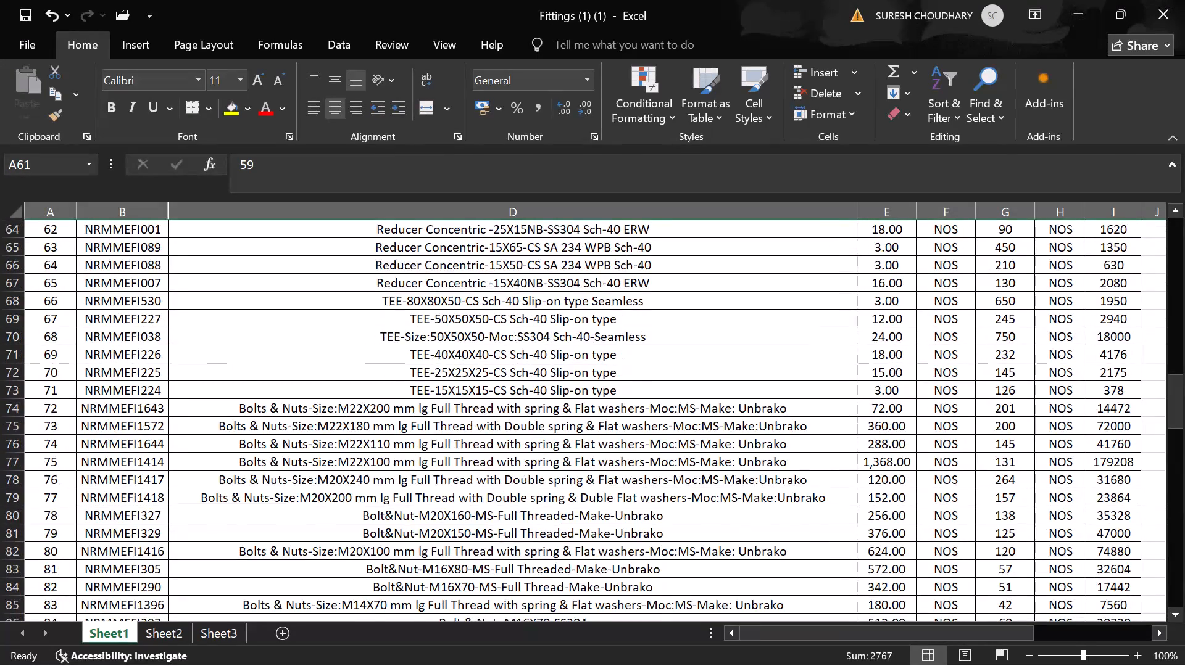
scroll(619, 393, "up", 14)
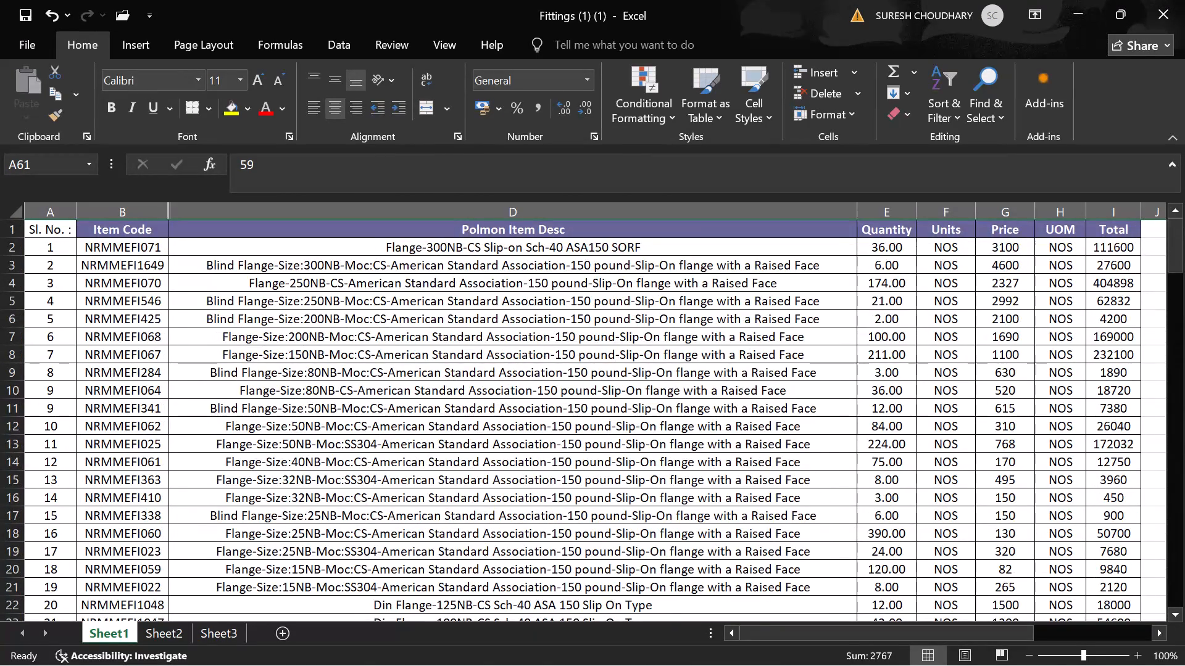
scroll(605, 438, "down", 4)
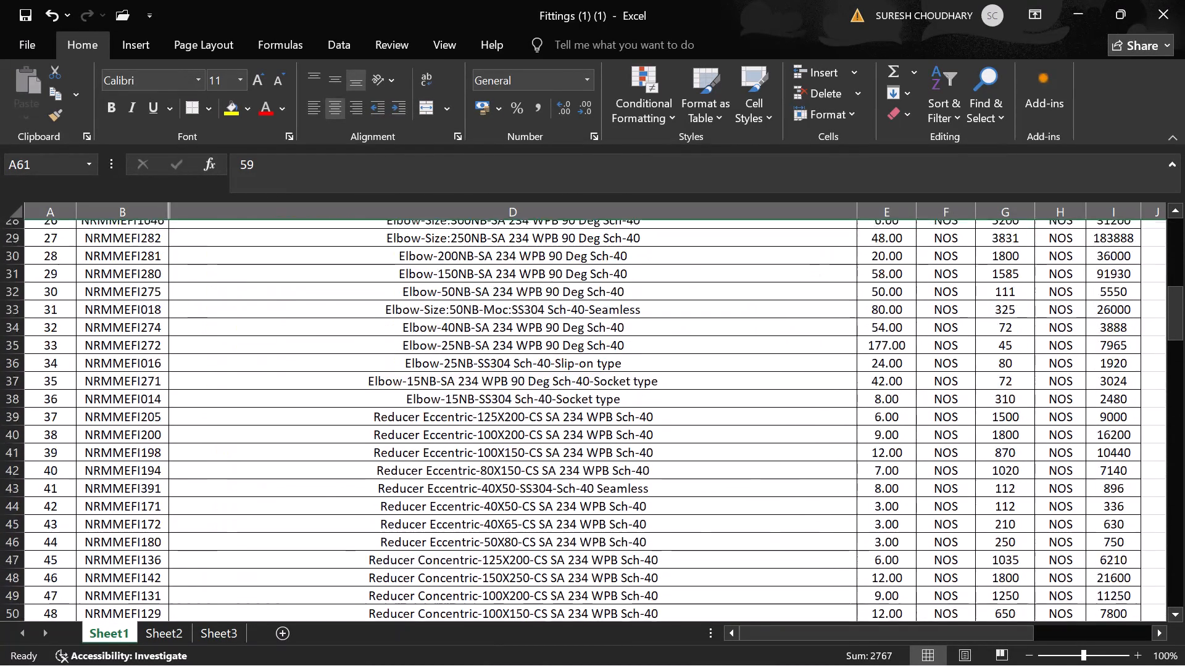
scroll(605, 438, "down", 3)
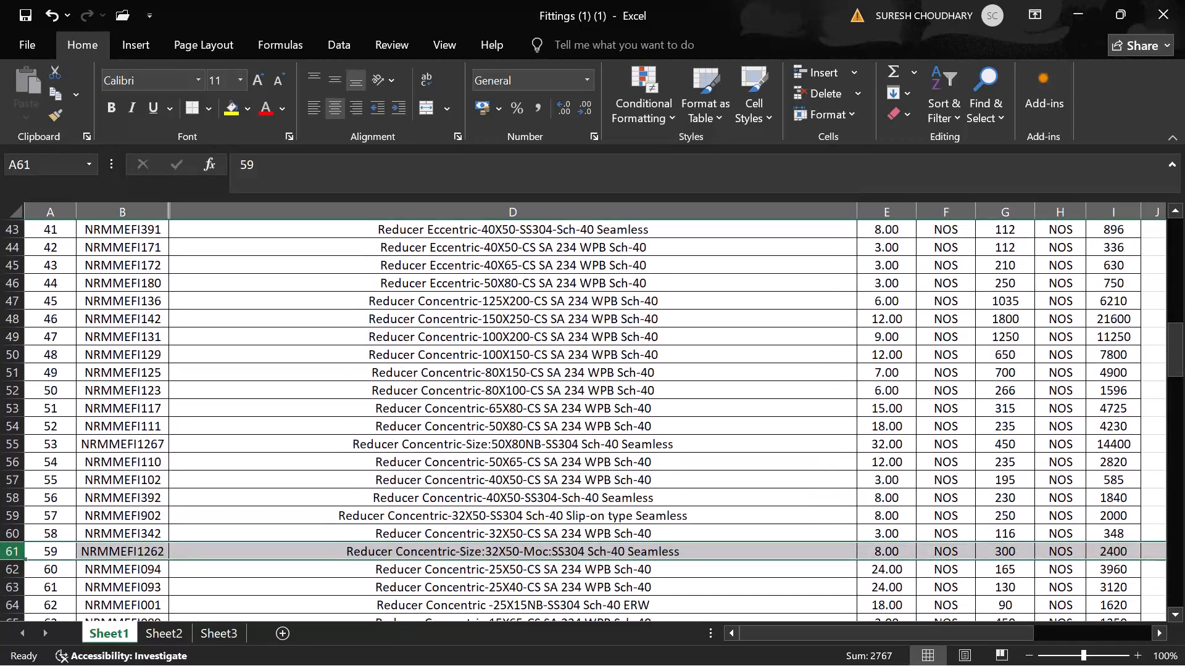
scroll(605, 438, "down", 1)
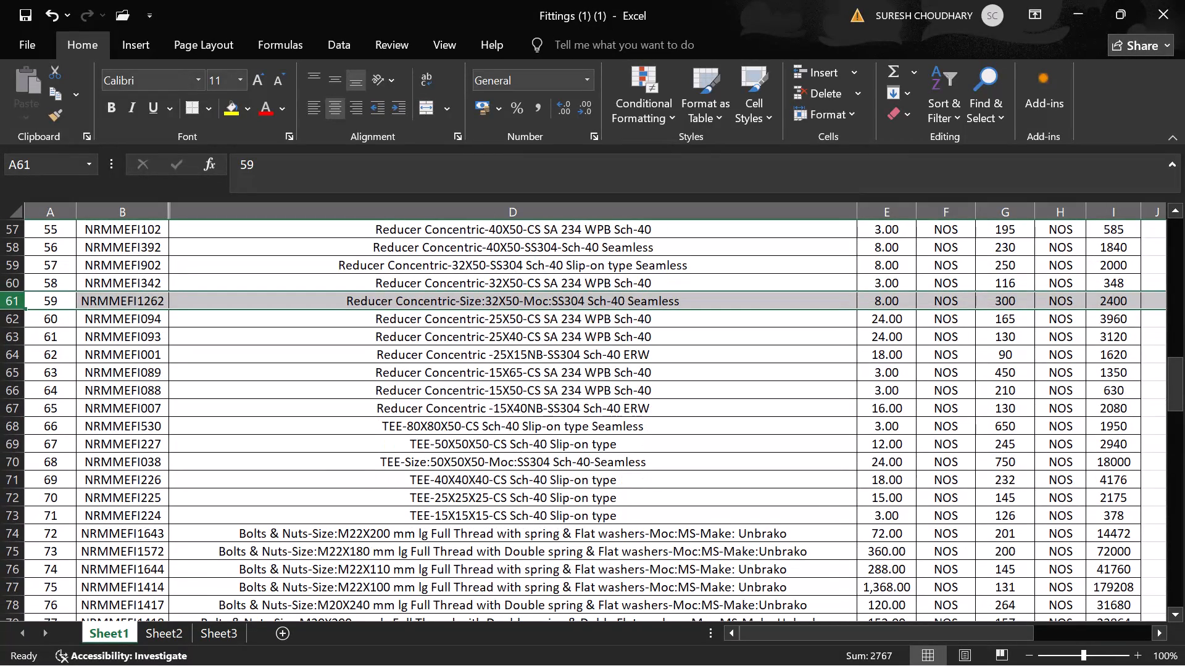
scroll(568, 444, "down", 2)
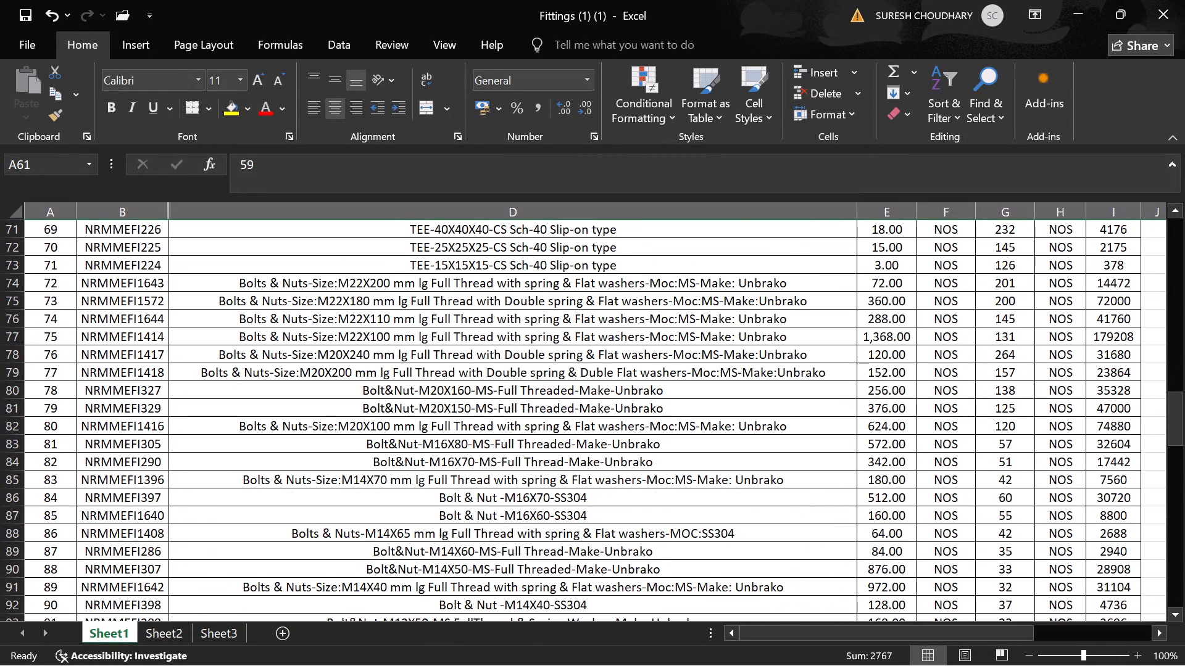
scroll(568, 444, "down", 3)
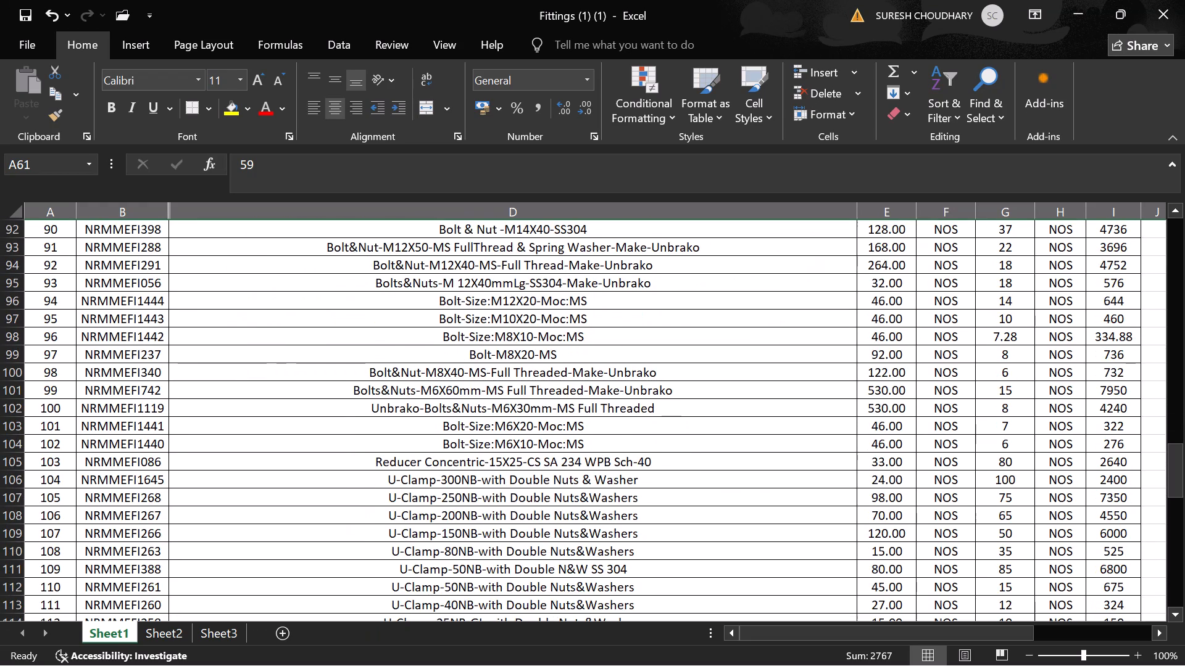
scroll(568, 444, "down", 2)
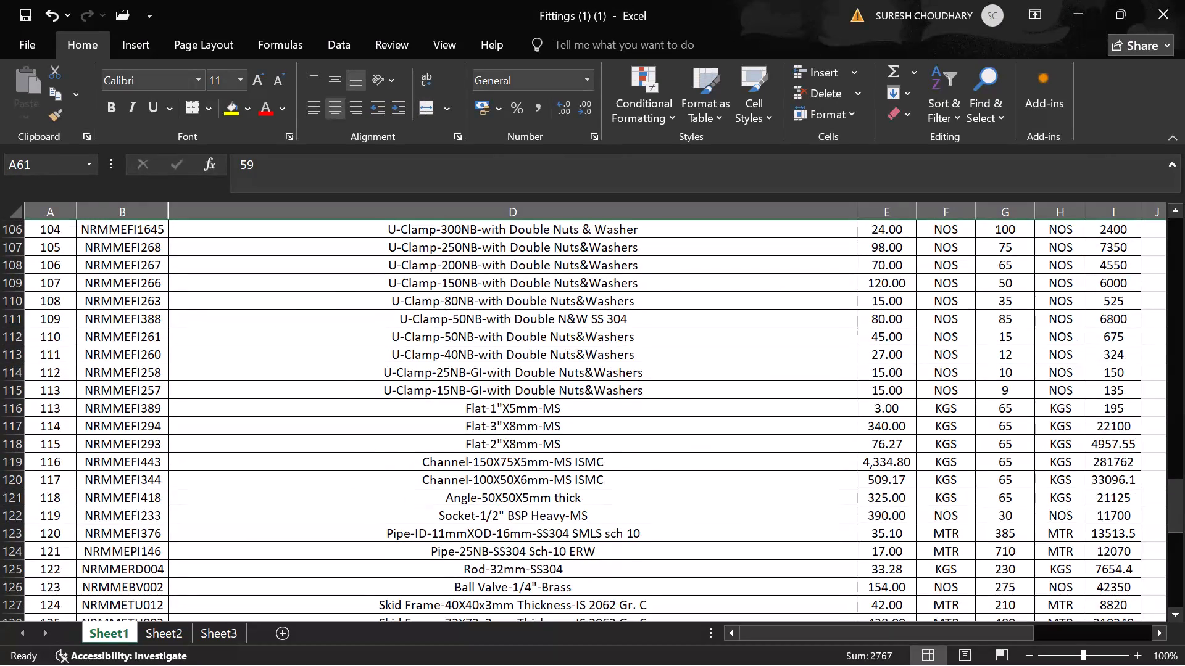
scroll(568, 444, "down", 3)
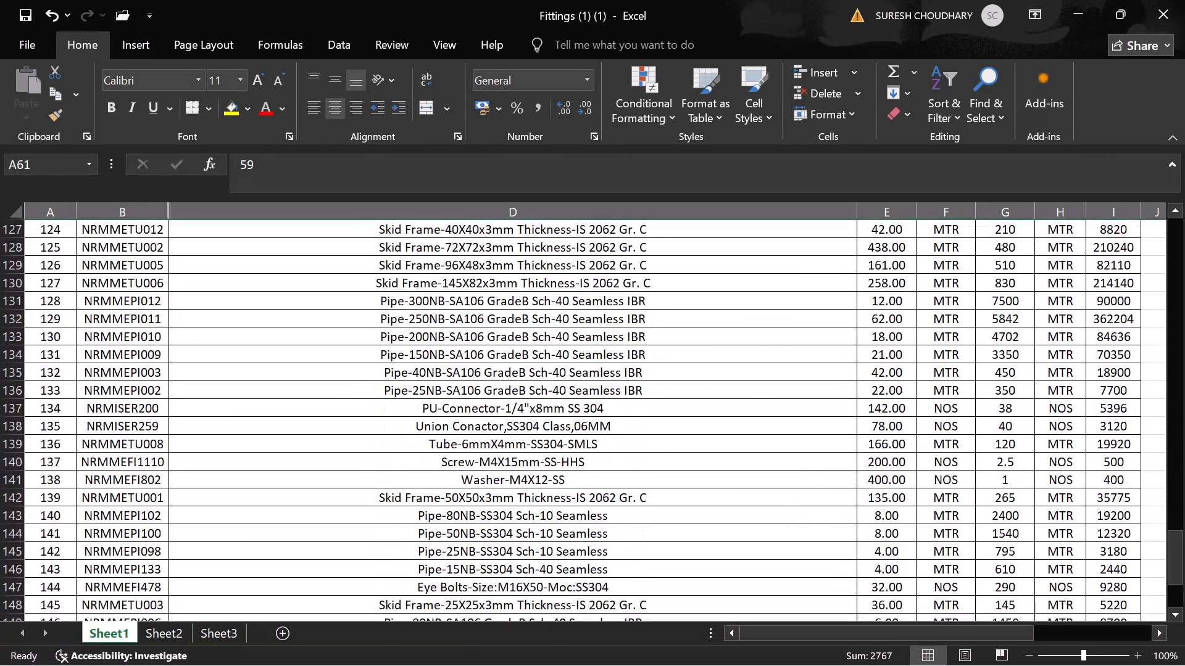
scroll(568, 444, "down", 2)
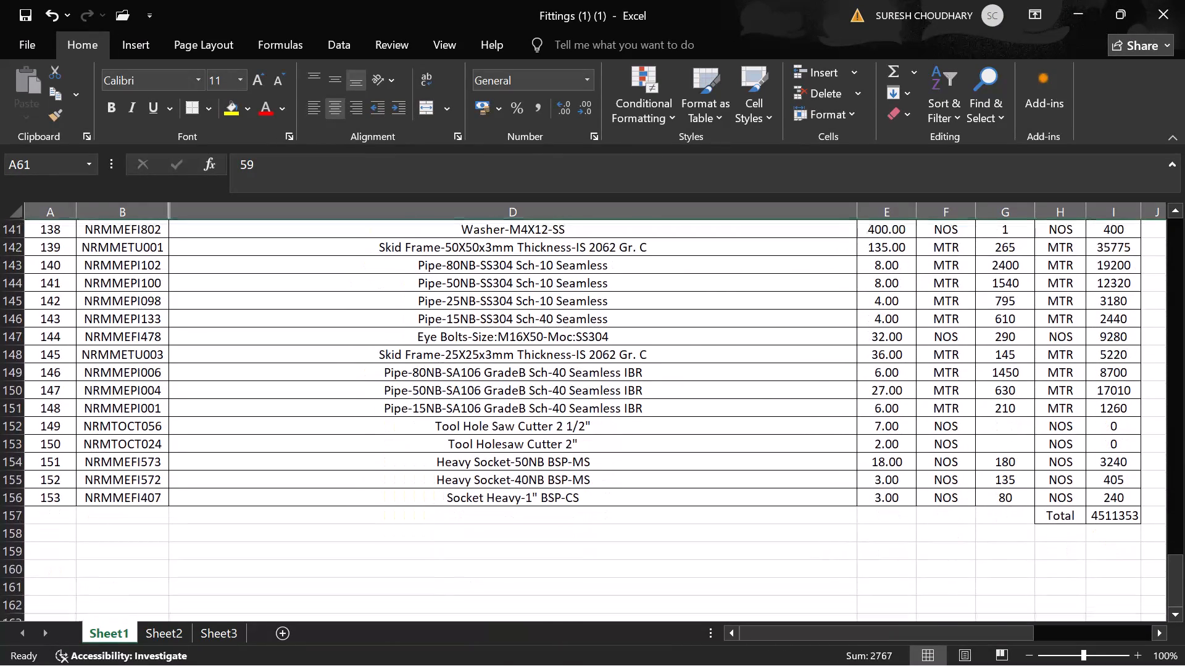
key("alt+Tab")
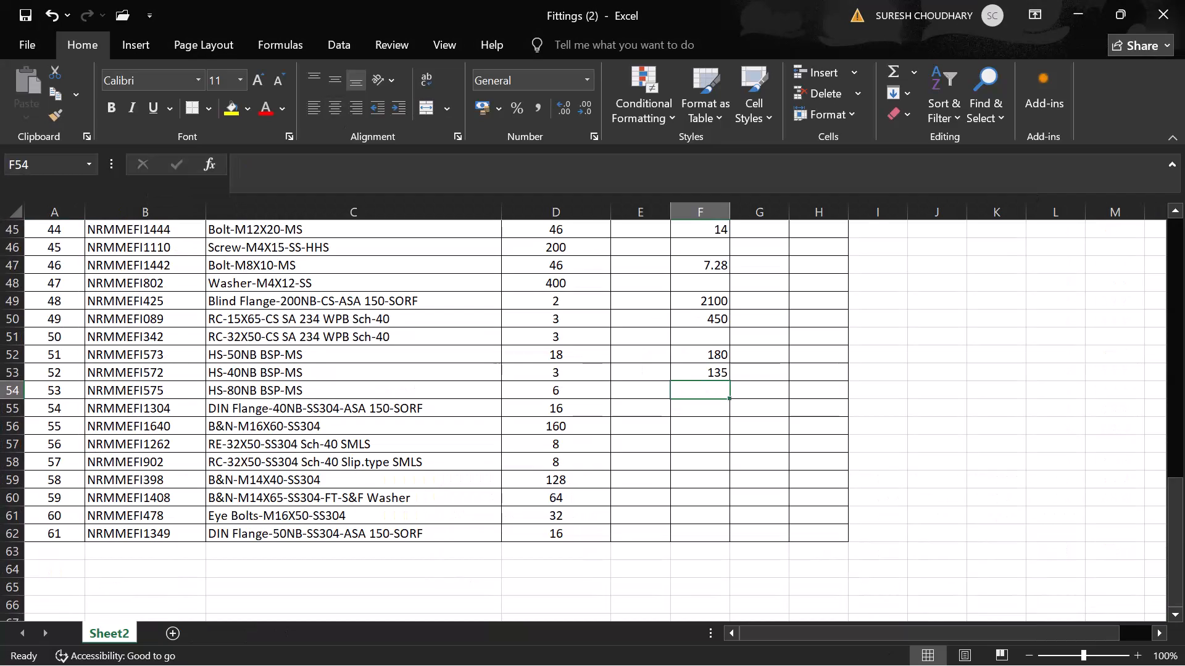
Find DIN Flange-40NB-SS304-ASA 150-SORF (NRMMEFI1304) in Sheet1 of Fittings (1) (1) and enter its price 750 in the Fittings (2) workbook.
key("alt+Tab")
scroll(559, 424, "up", 6)
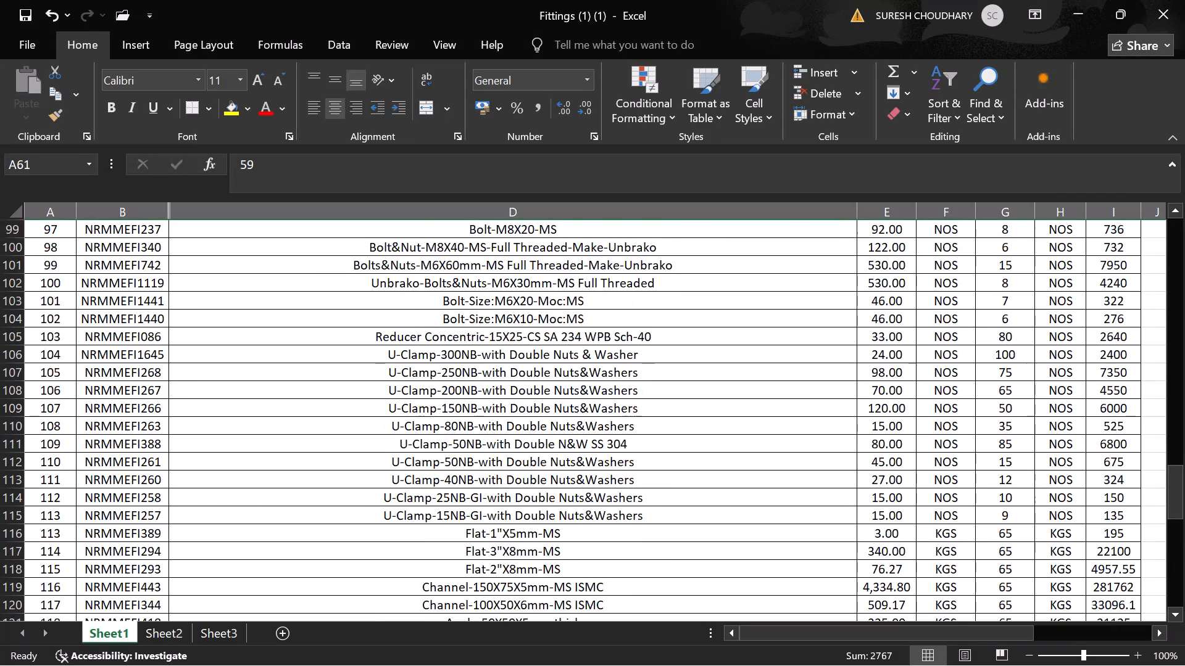
scroll(559, 424, "up", 19)
scroll(559, 424, "up", 5)
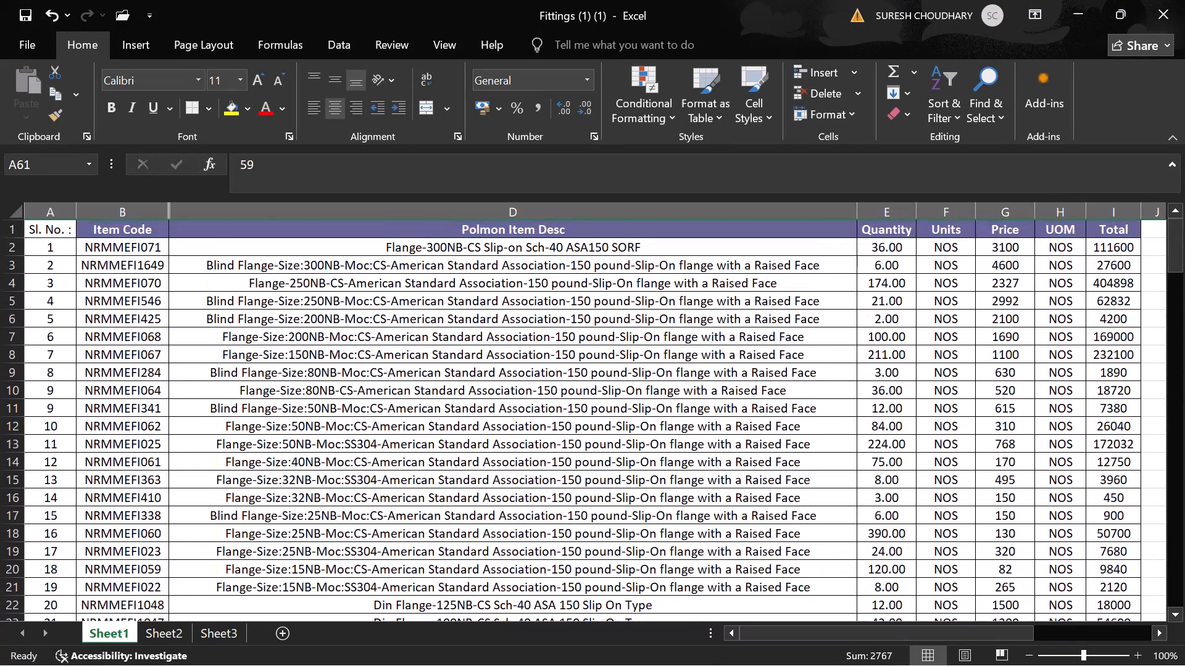
scroll(497, 427, "down", 2)
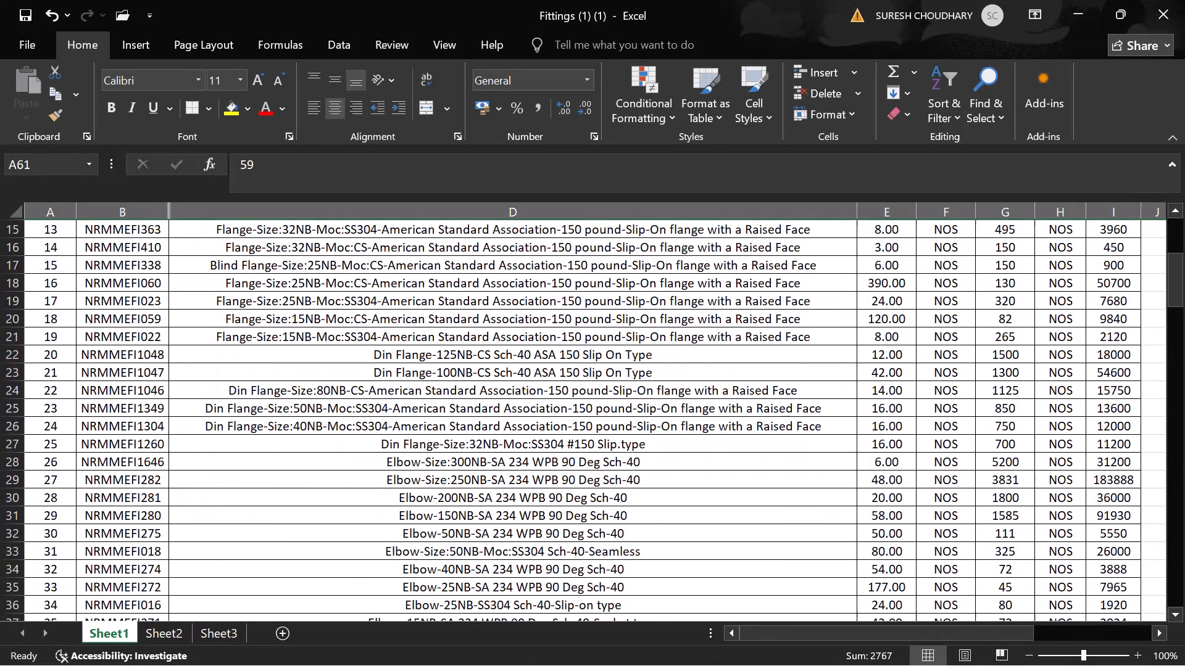
key("alt+Tab")
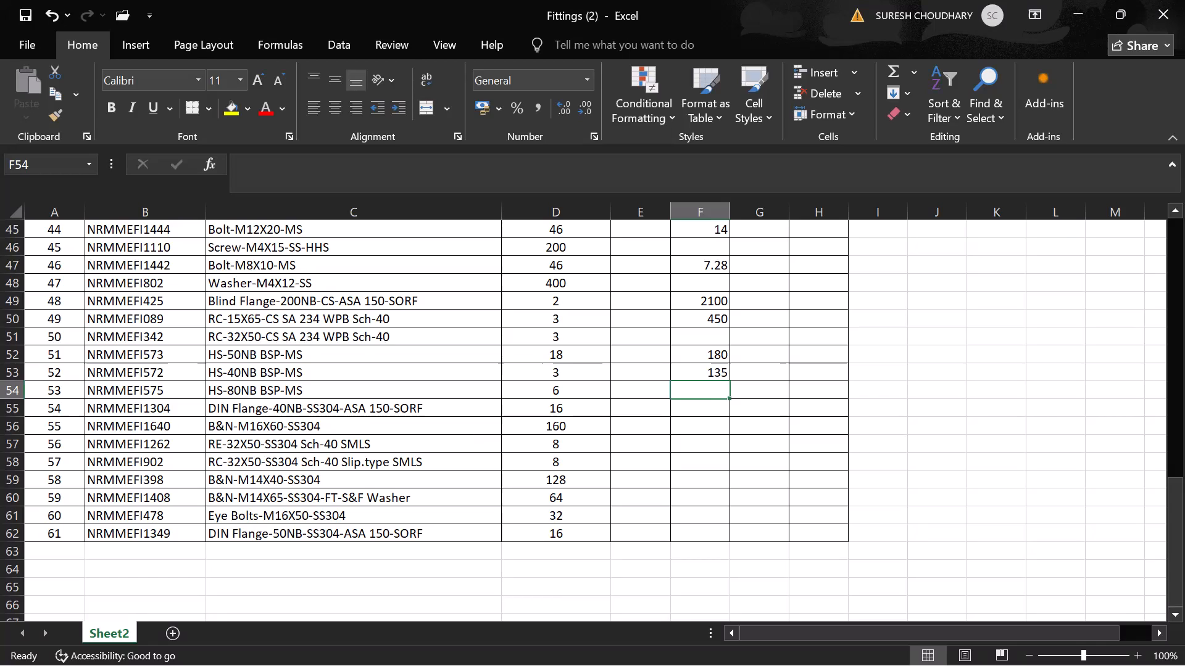
key("alt+Tab")
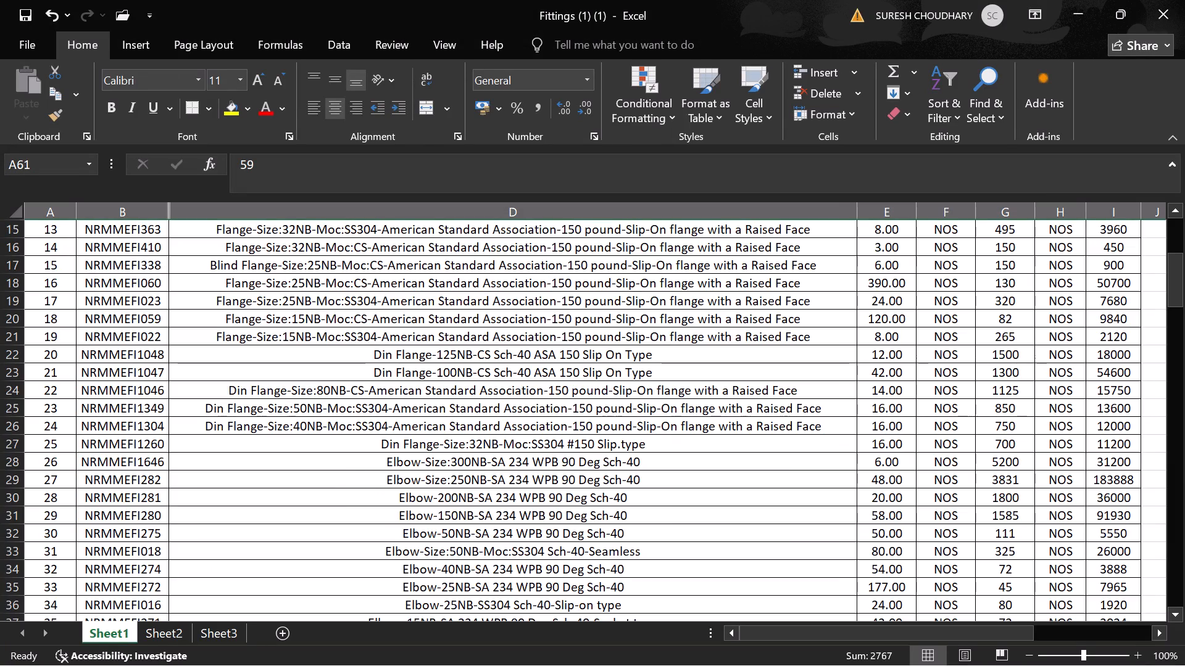
left_click(9, 422)
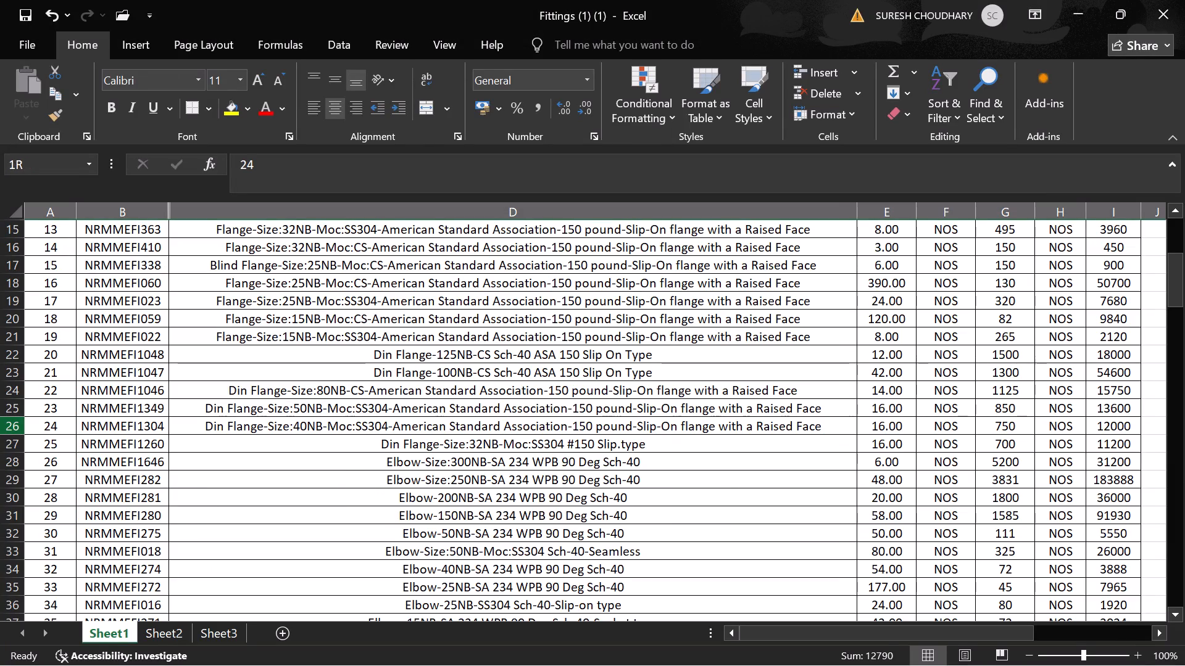
key("alt+Tab")
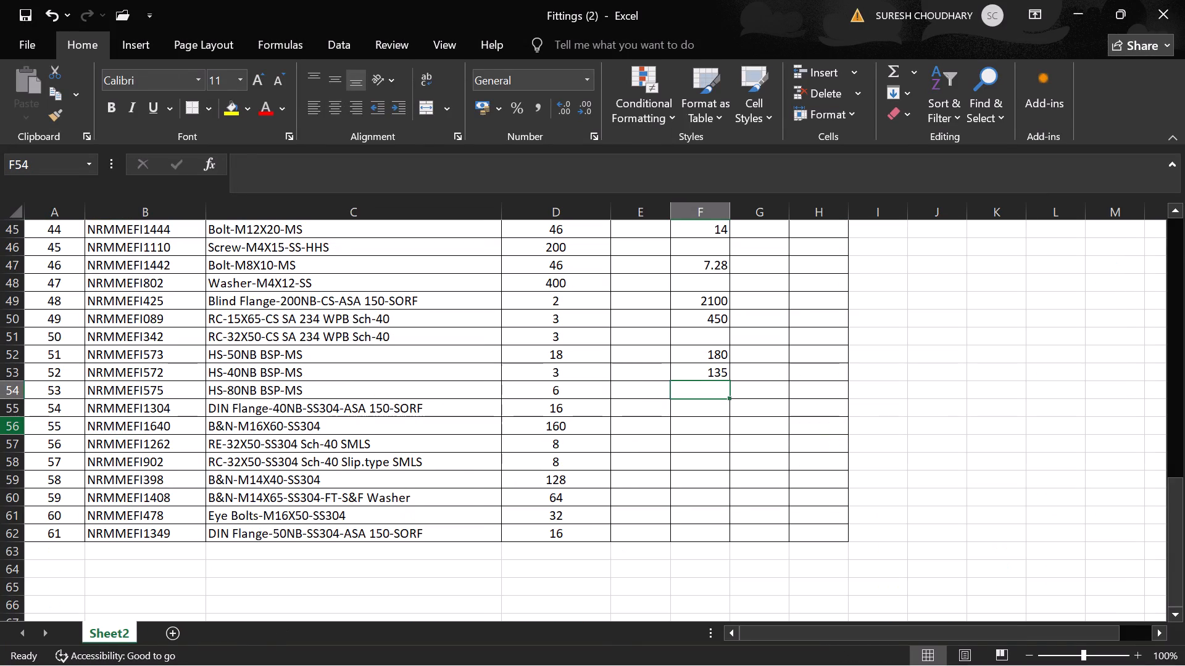
key("alt+Tab")
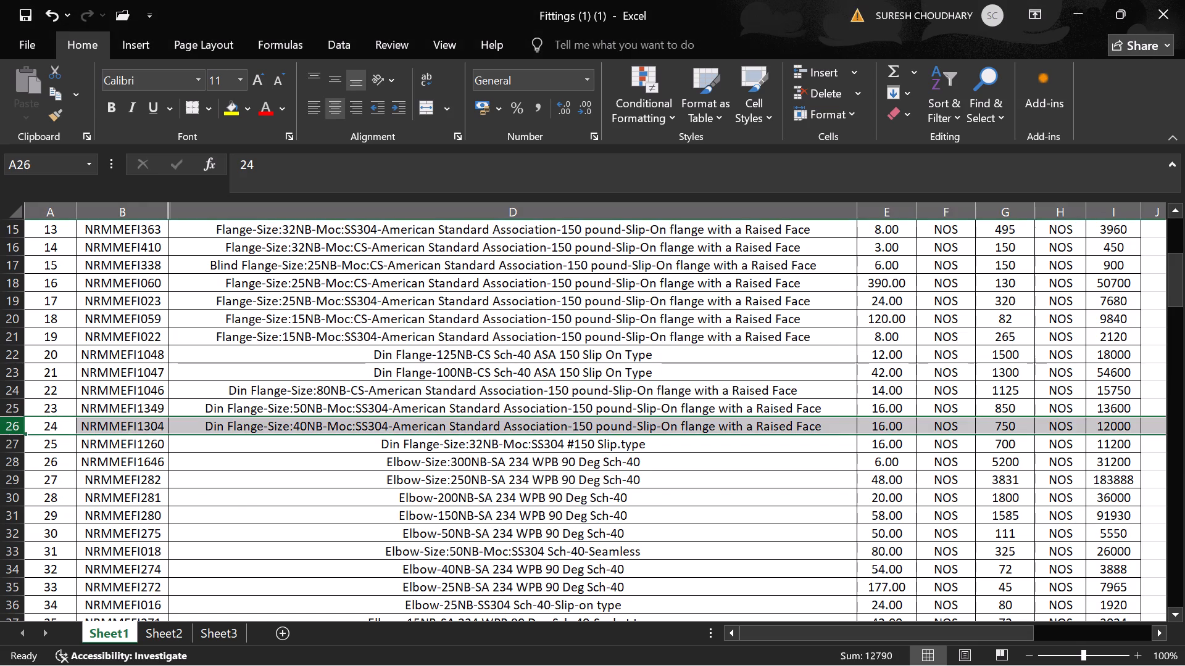
key("alt+Tab")
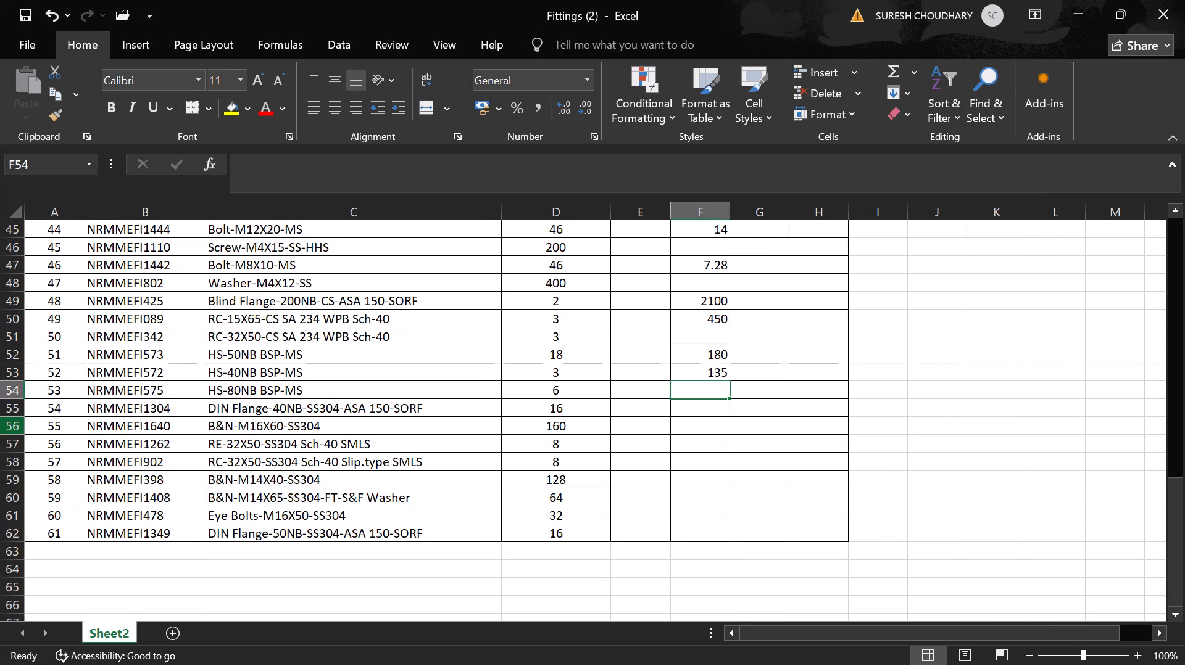
key("alt+Tab")
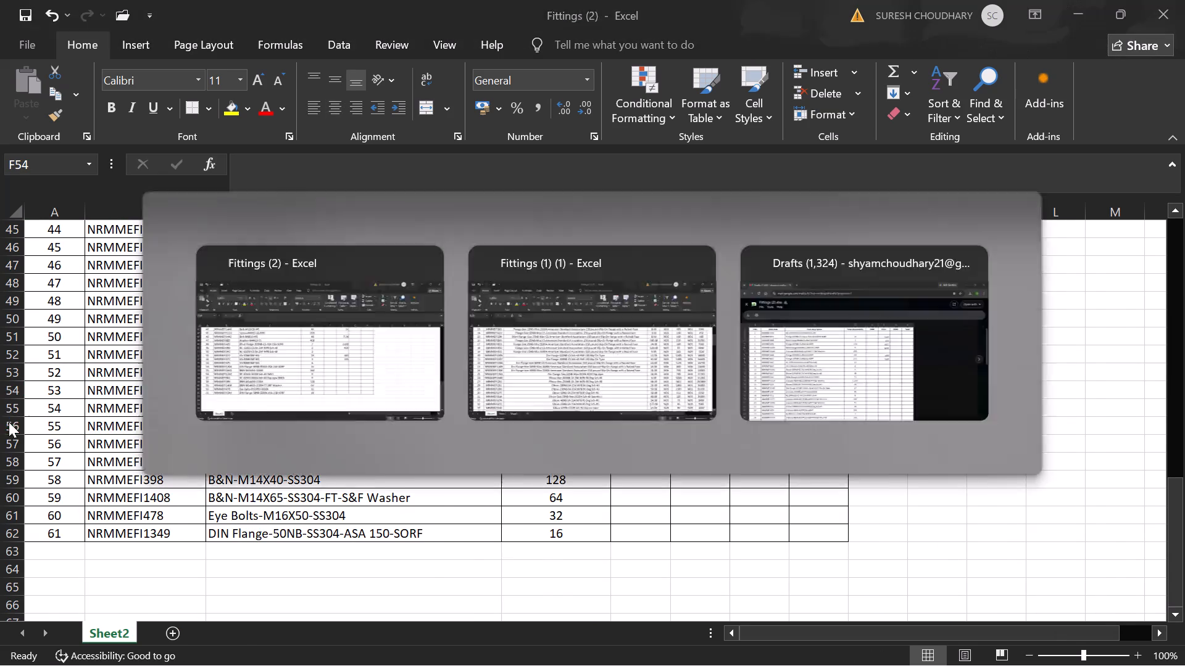
key("alt+Tab")
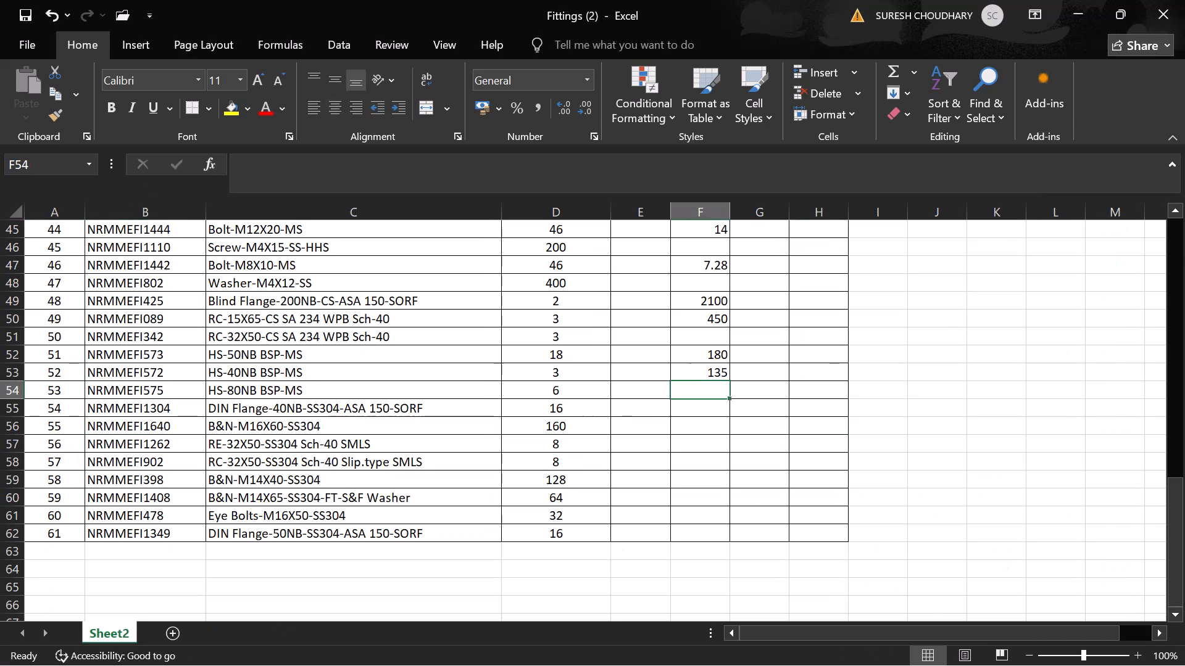
left_click(704, 405)
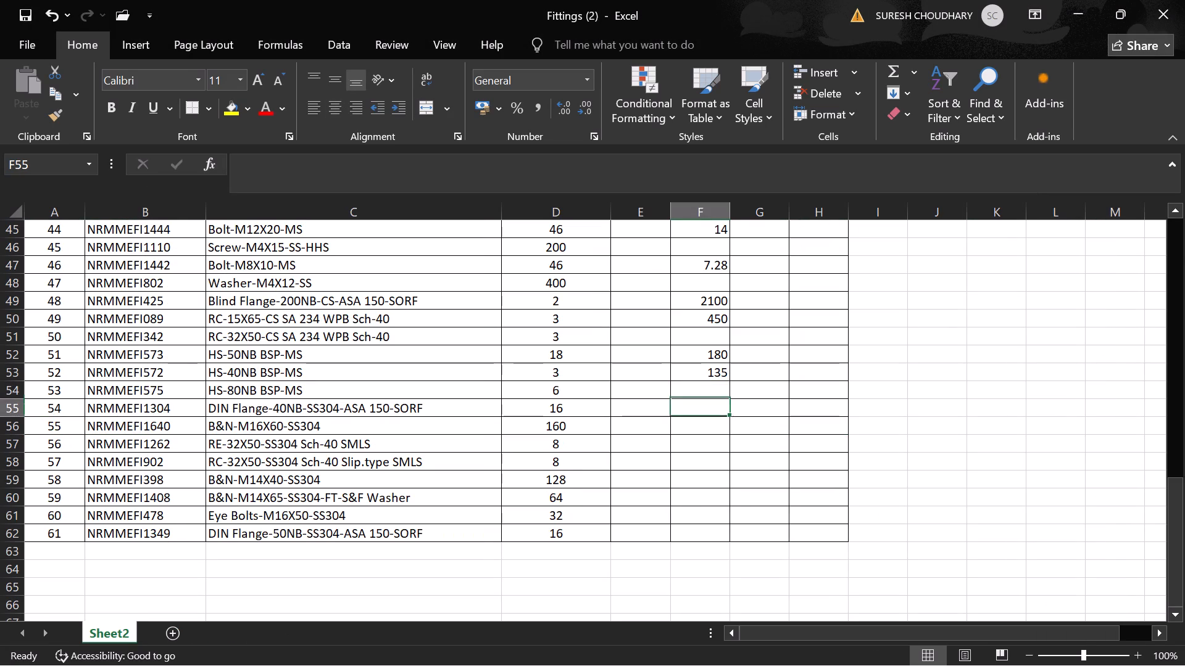
key("alt+Tab")
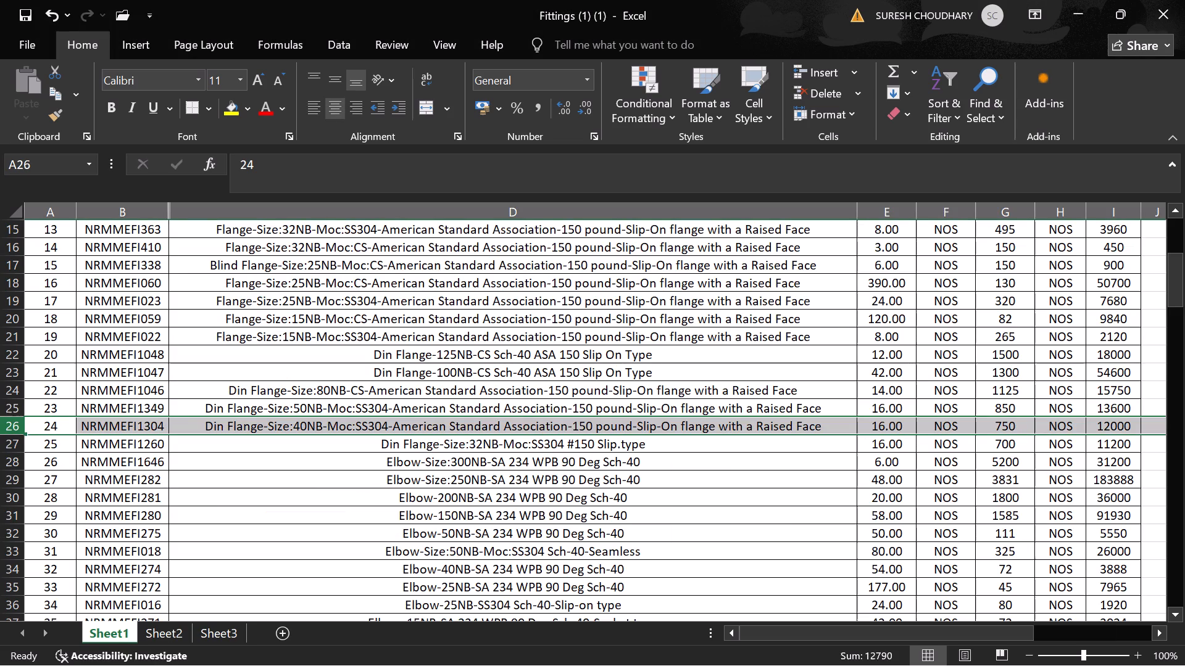
key("alt+Tab")
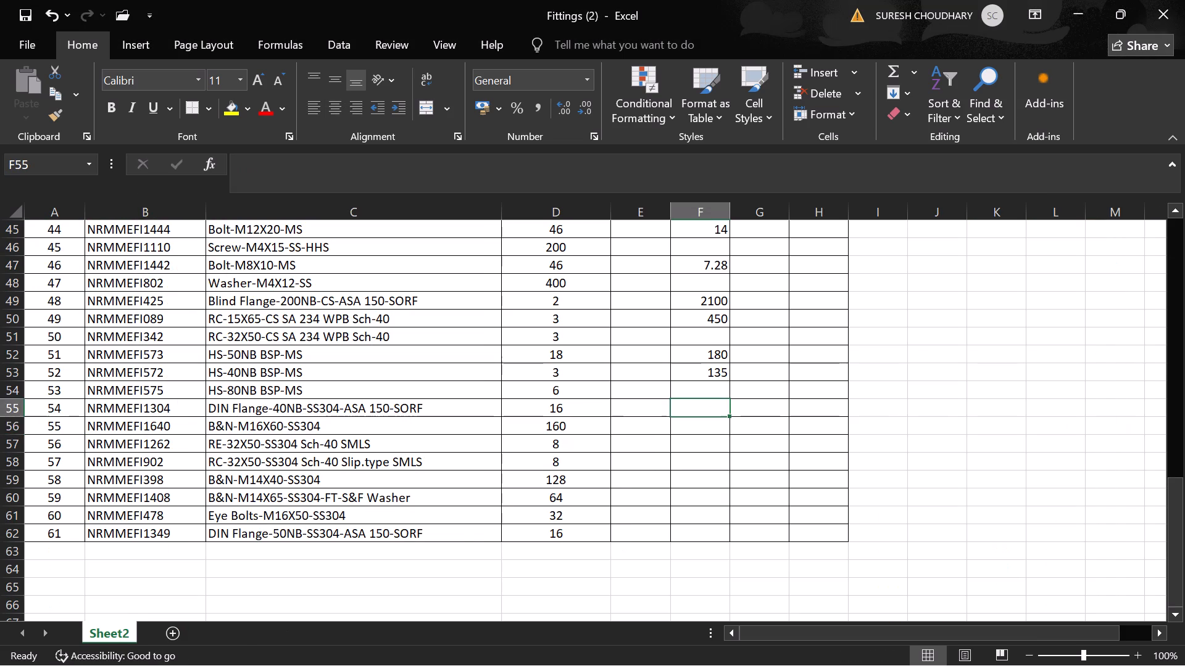
type("750")
key("Return")
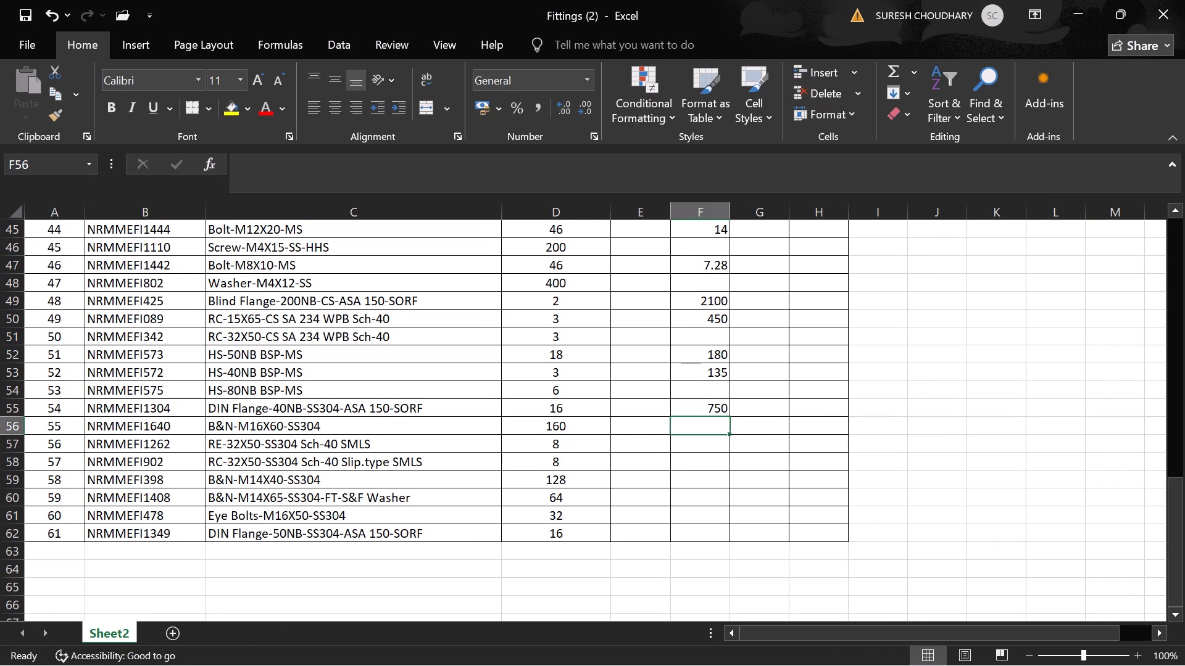
Find B&N-M16X60-SS304 (NRMMEFI1640) in Sheet1 of Fittings (1) (1) and enter its price 55 in the Fittings (2) workbook.
key("alt+Tab")
scroll(472, 394, "down", 2)
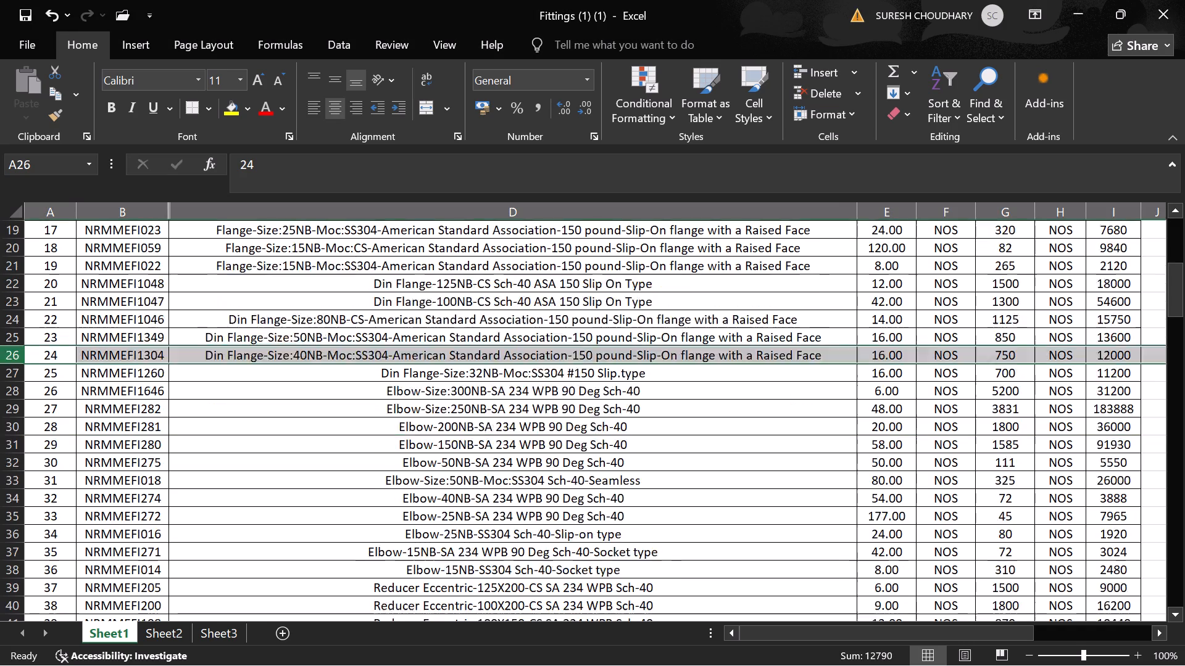
scroll(472, 395, "down", 6)
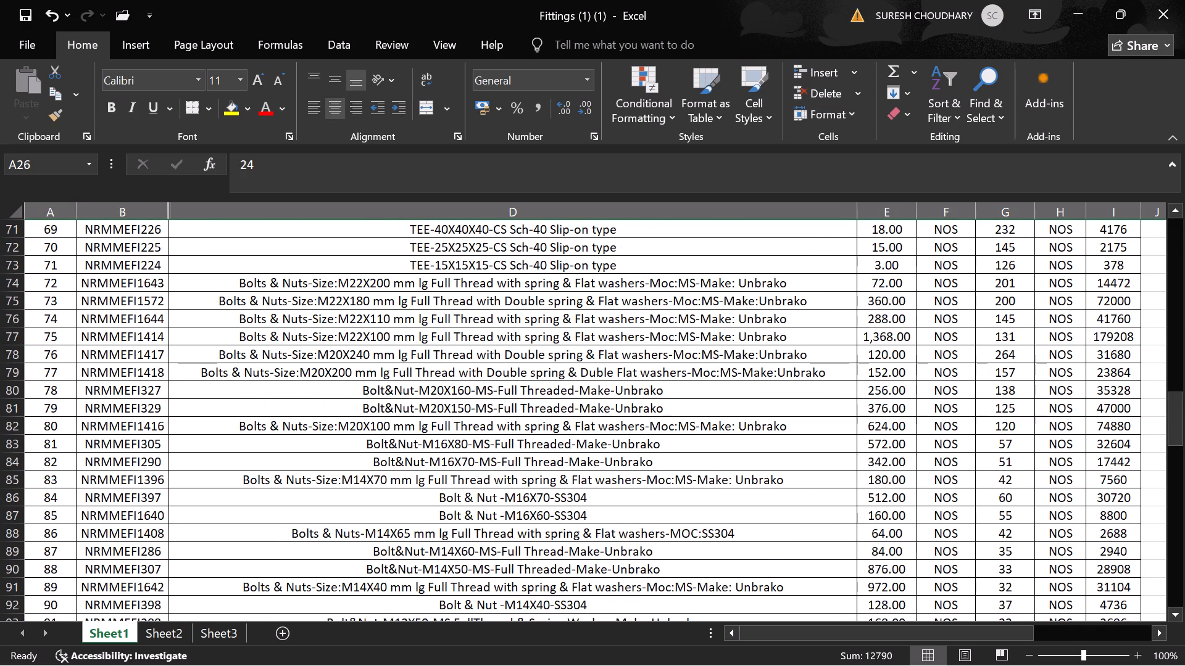
scroll(470, 399, "down", 1)
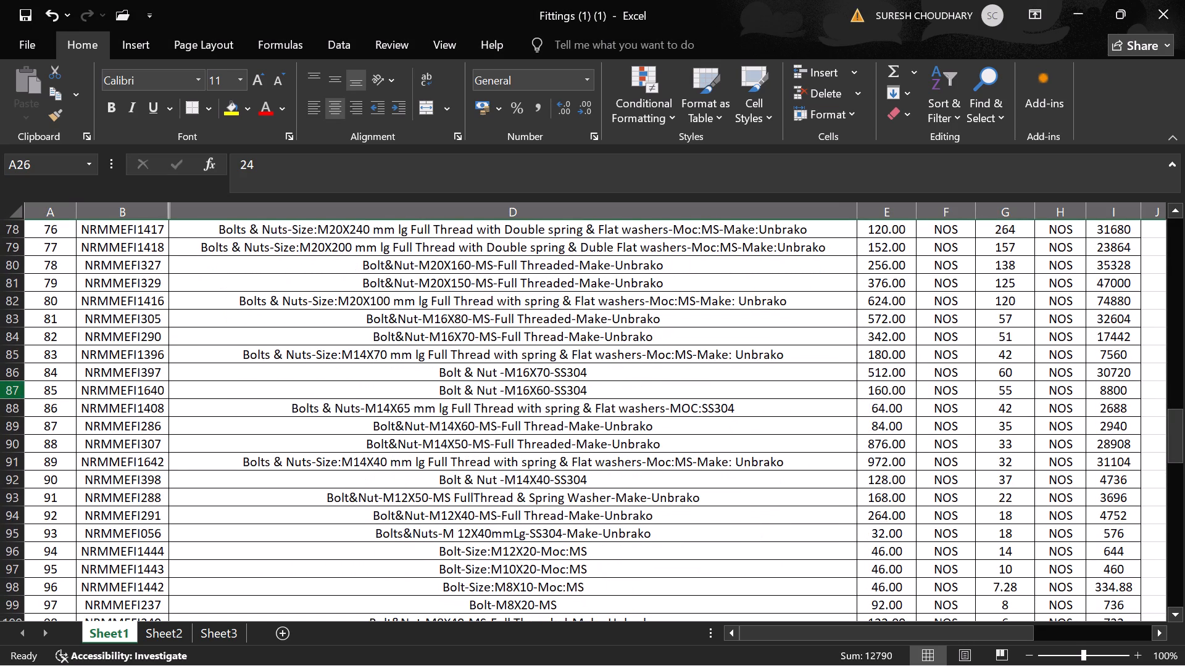
left_click(0, 392)
key("alt+Tab")
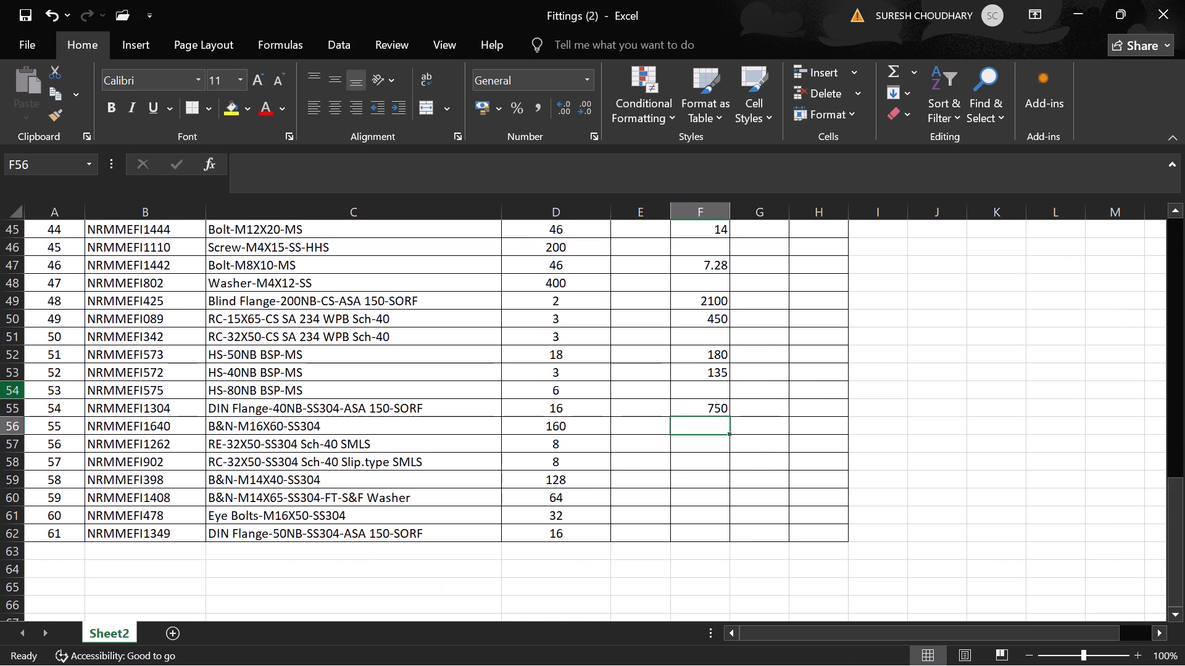
key("alt+Tab")
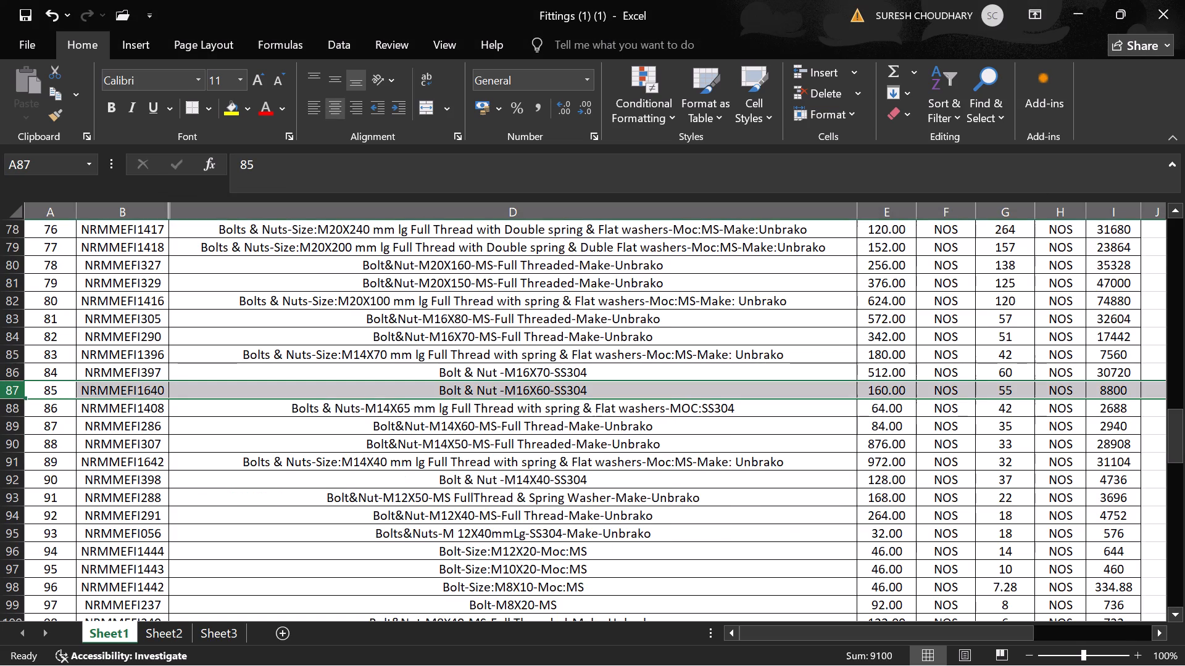
key("alt+Tab")
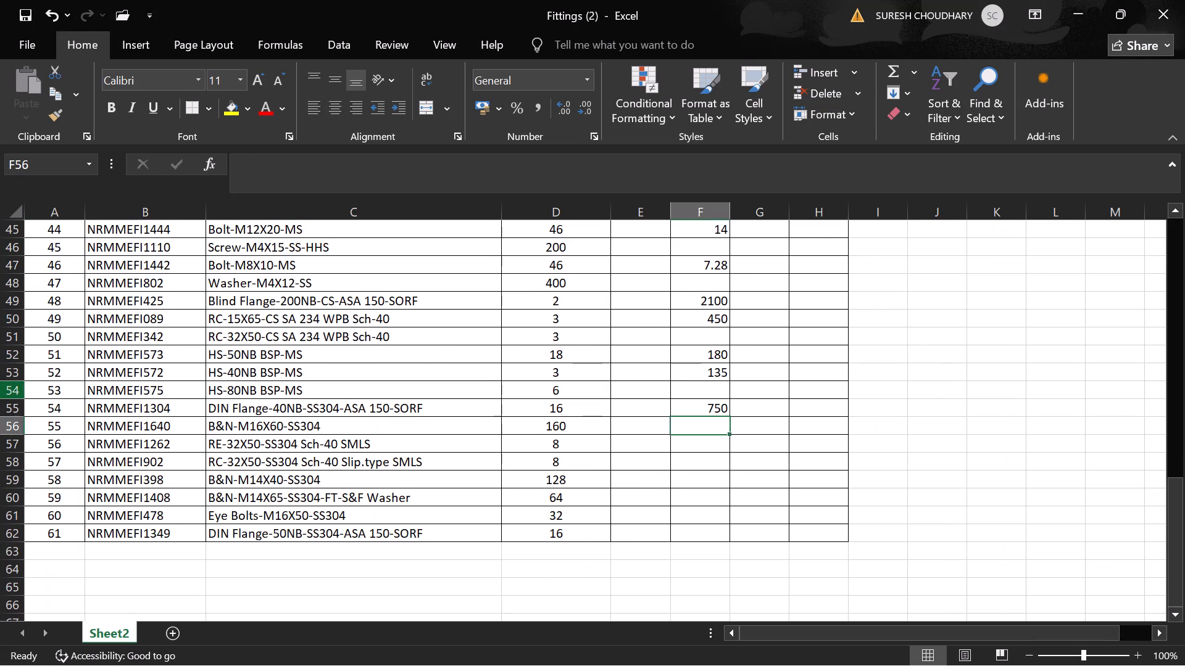
type("55")
key("Return")
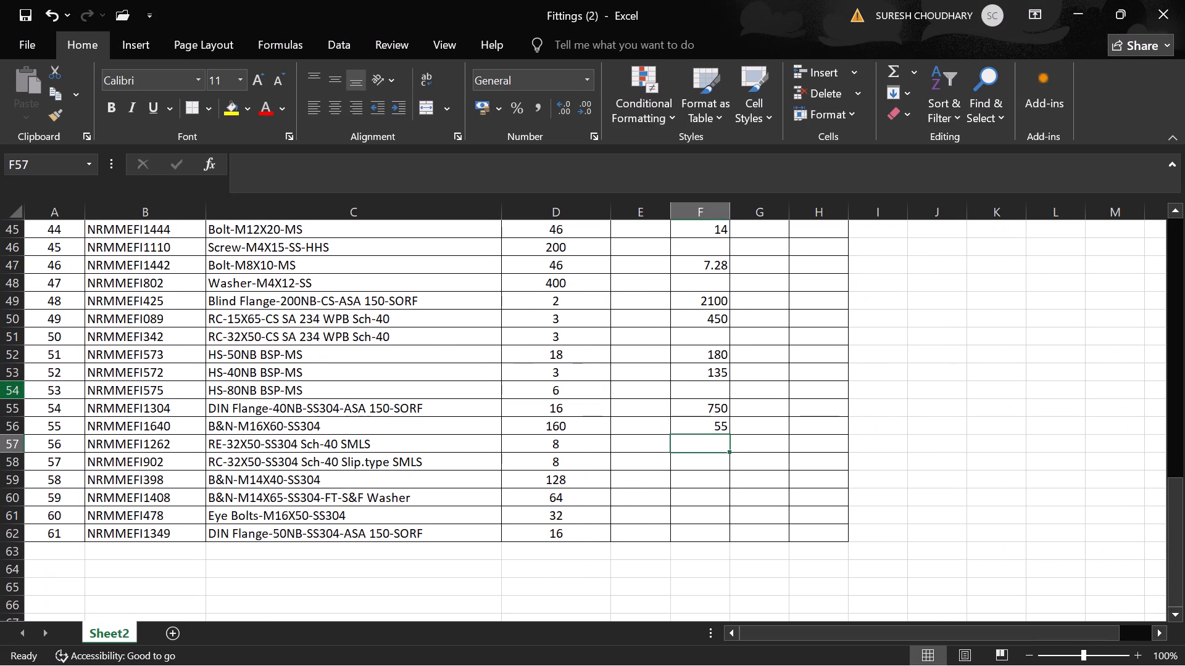
Look for RE-32X50-SS304 Sch-40 SMLS (NRMMEFI1262) in Sheet1 of Fittings (1) (1), comparing the 32X50-SS304 Reducer Concentric entries with Fittings (2).
key("alt+Tab")
scroll(0, 387, "up", 6)
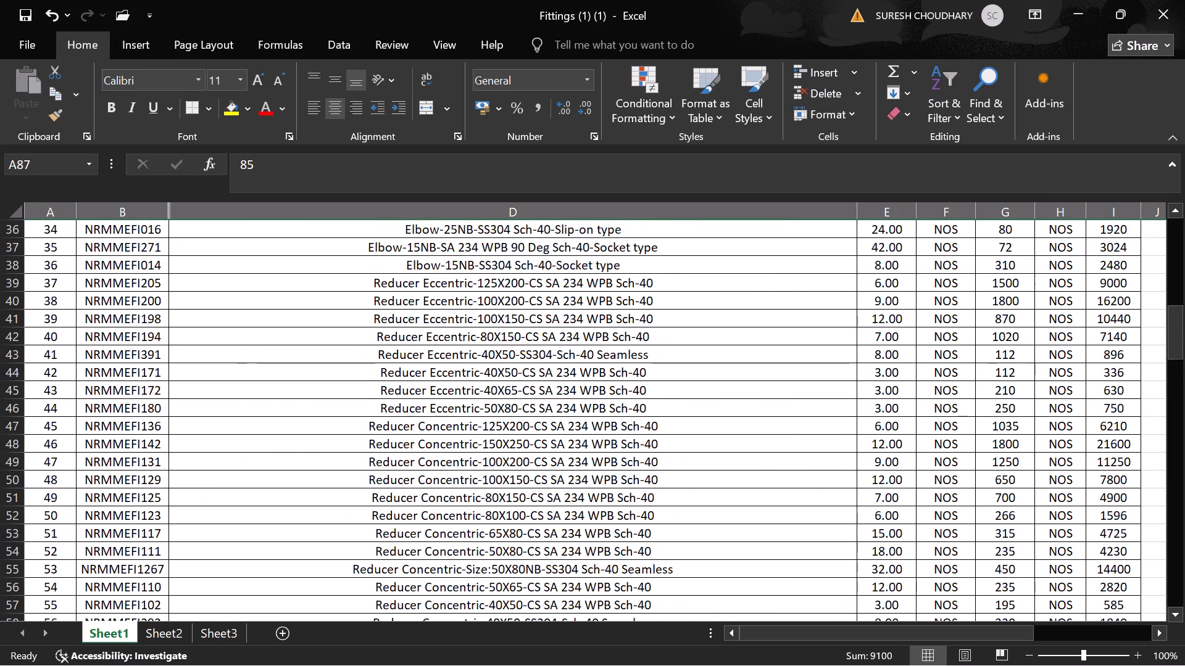
scroll(0, 387, "down", 1)
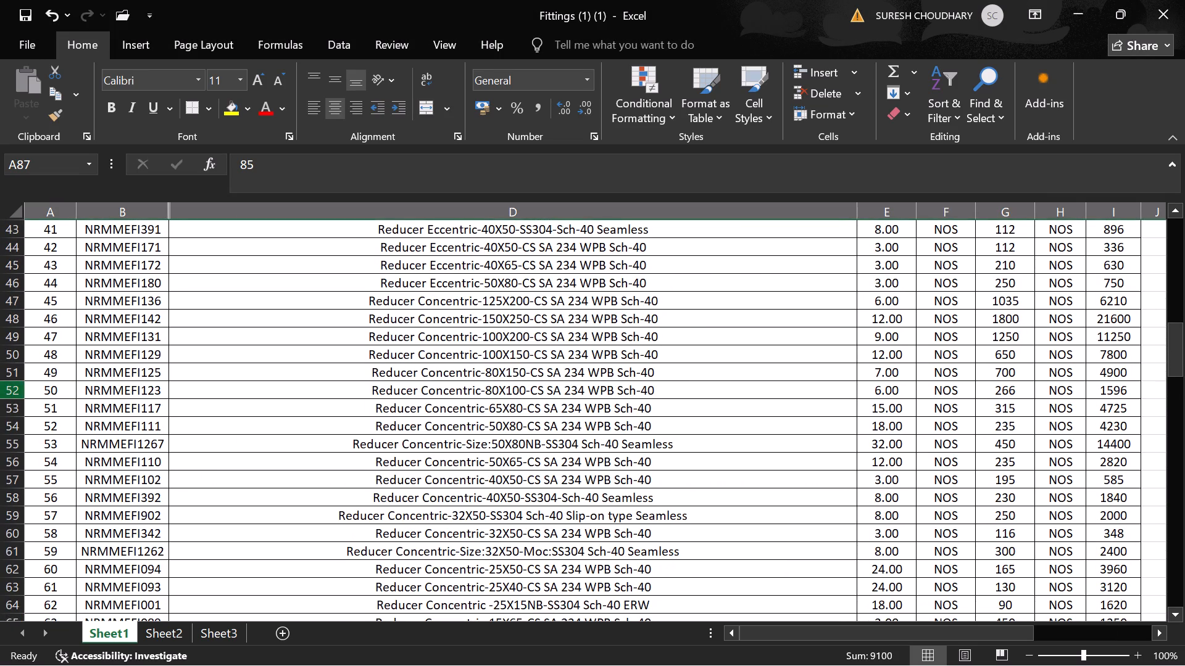
key("alt+Tab")
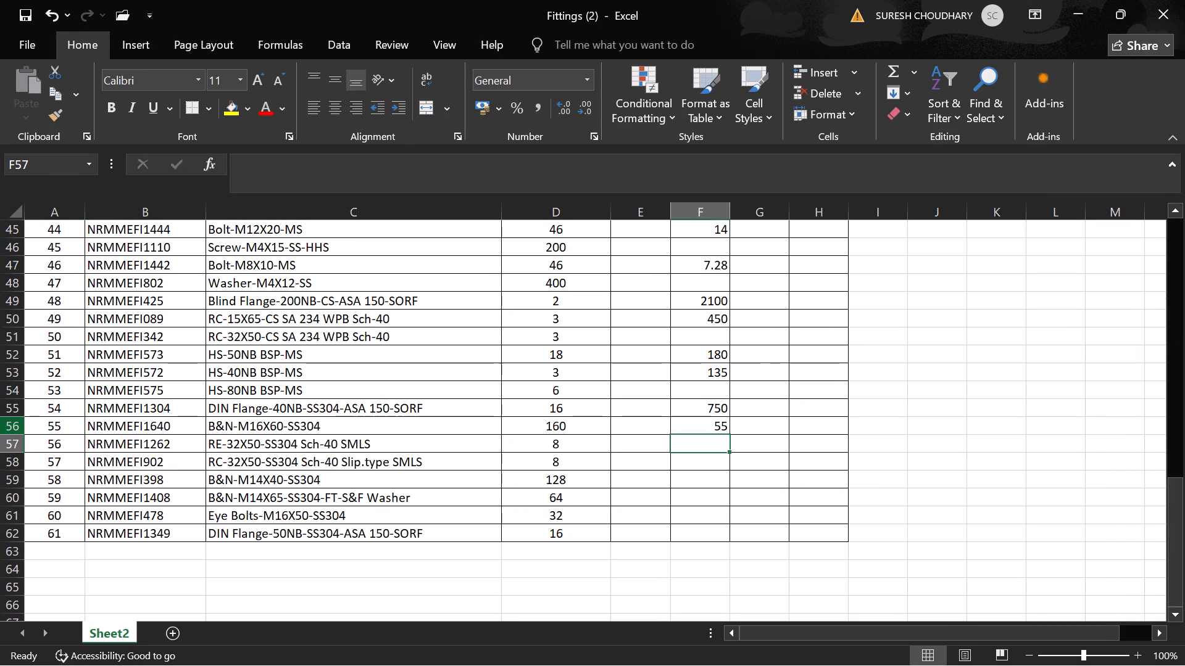
key("alt+Tab")
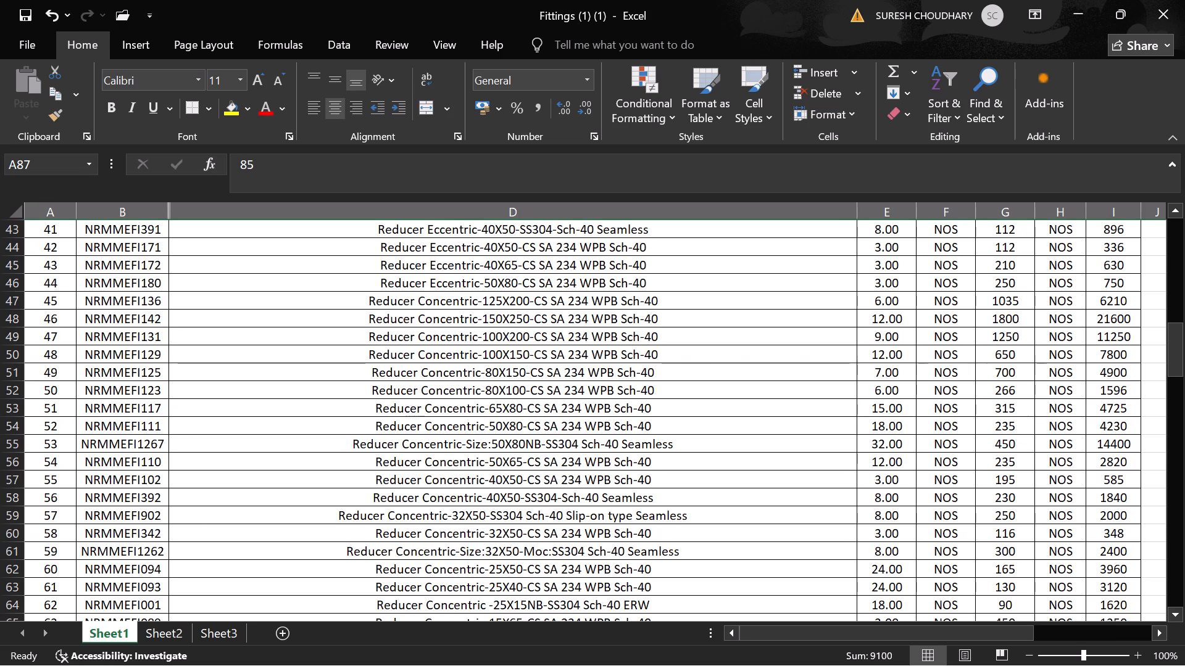
left_click(514, 516)
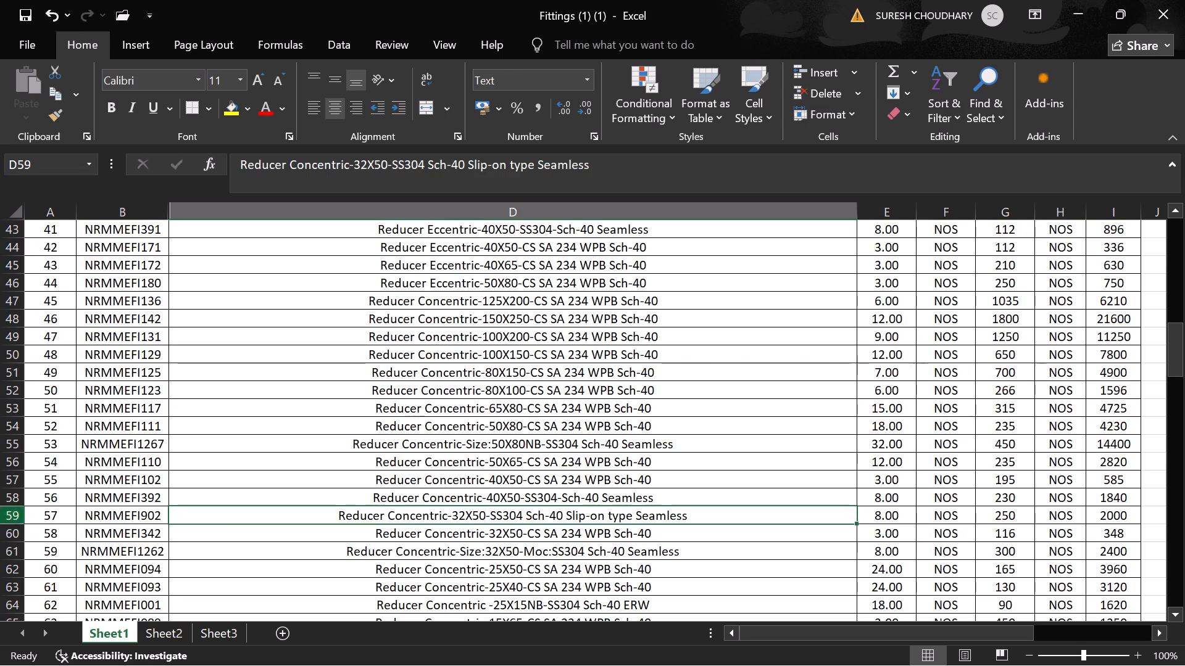
left_click(10, 510)
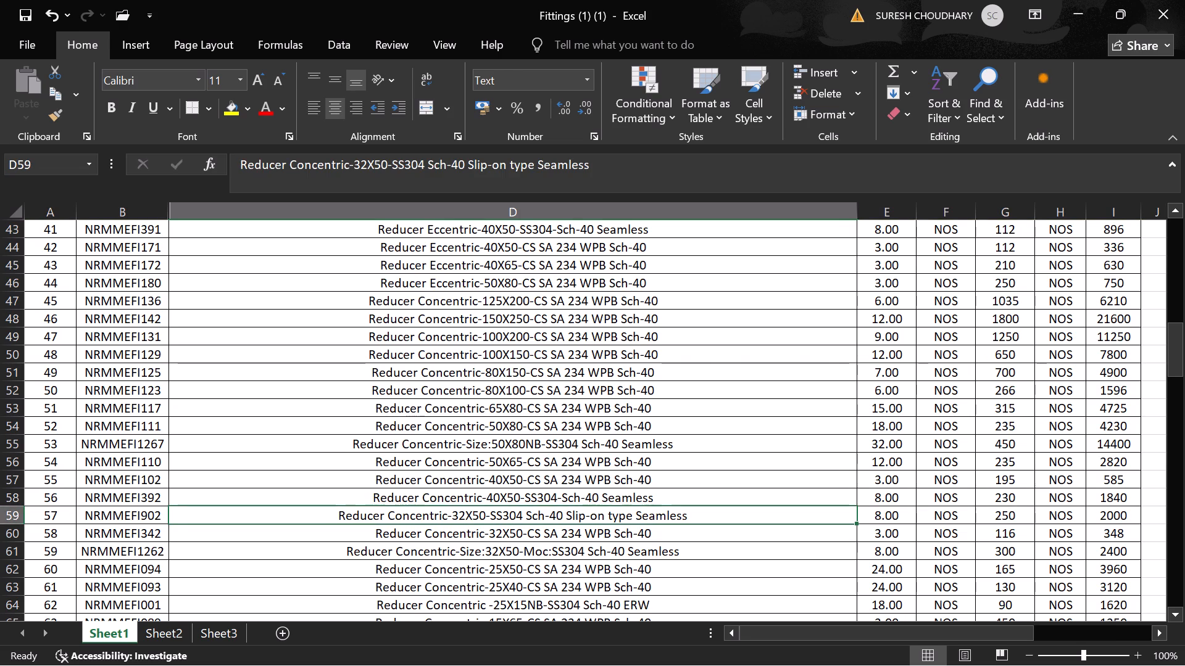
left_click(6, 516)
scroll(398, 400, "down", 1)
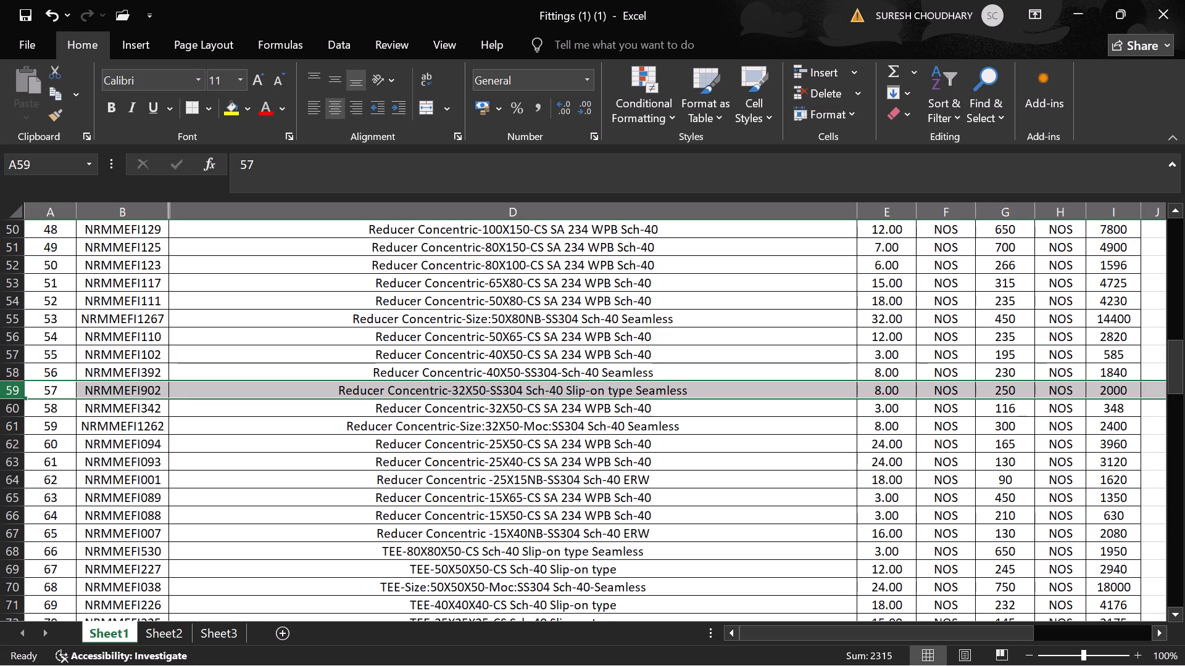
key("alt+Tab")
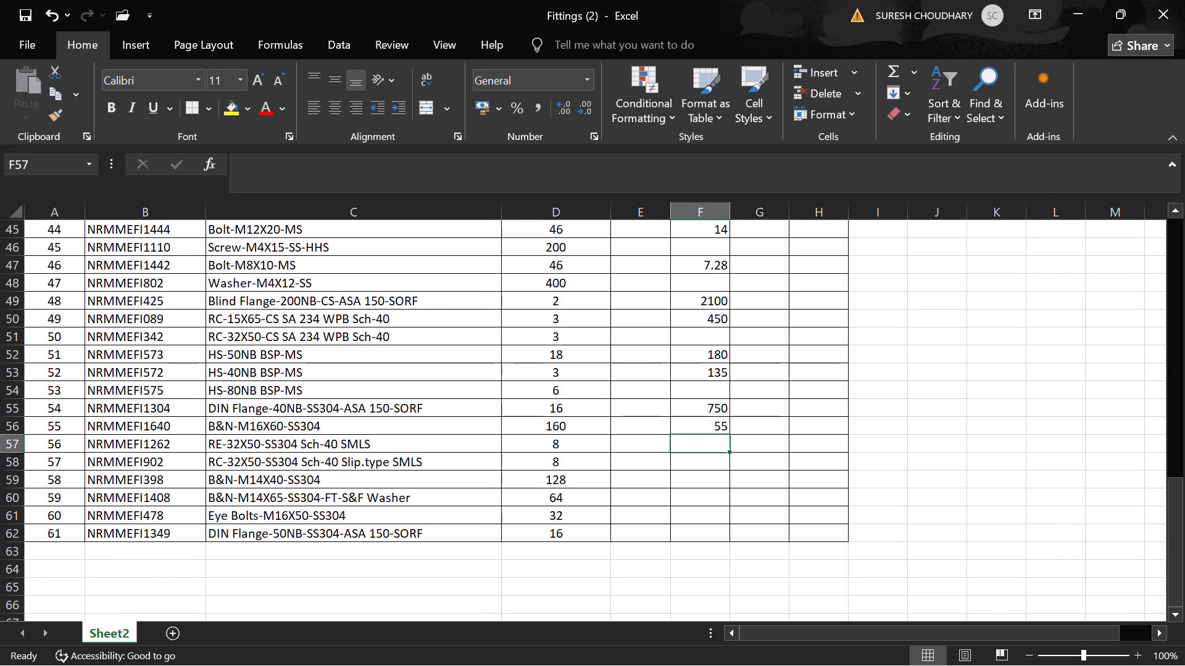
key("alt+Tab")
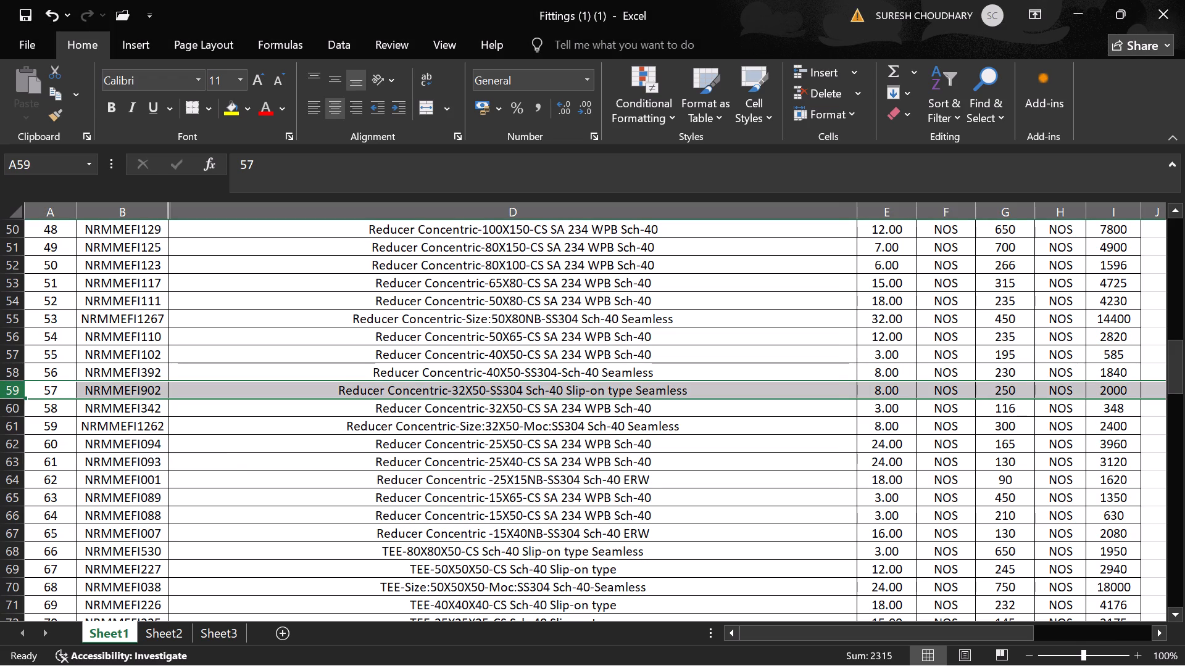
Check the Reducer Eccentric entries in Sheet1 of Fittings (1) (1) for RE-32X50-SS304 Sch-40 SMLS and compare with its row in Fittings (2).
scroll(509, 355, "up", 3)
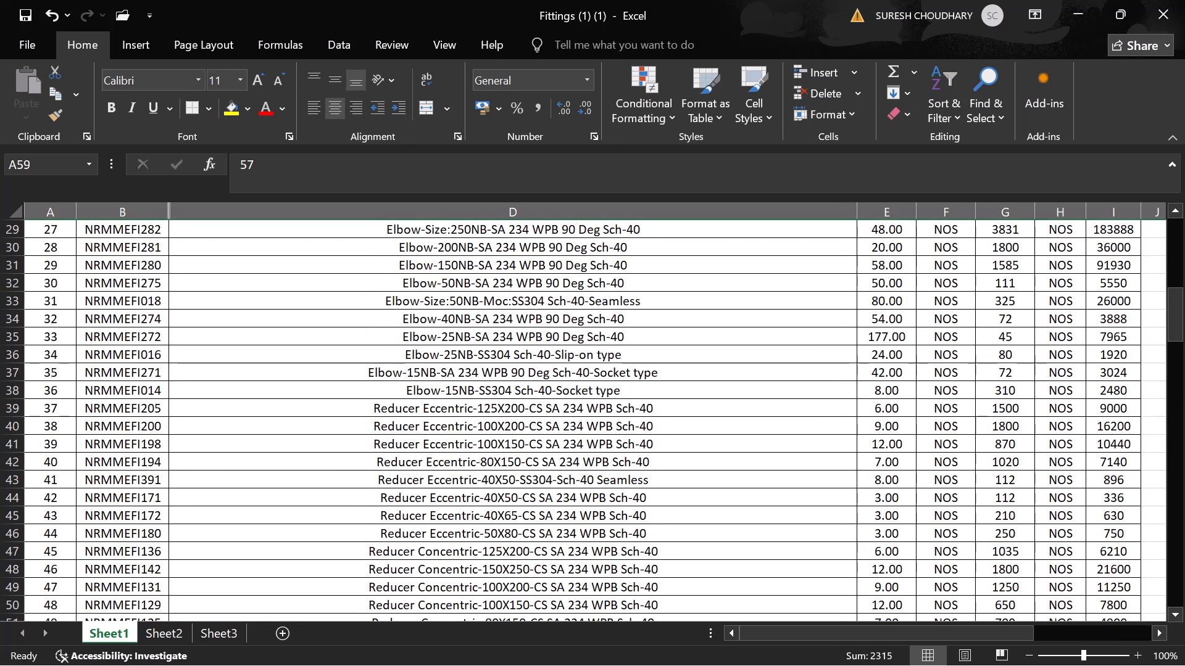
scroll(507, 356, "up", 1)
scroll(499, 369, "down", 2)
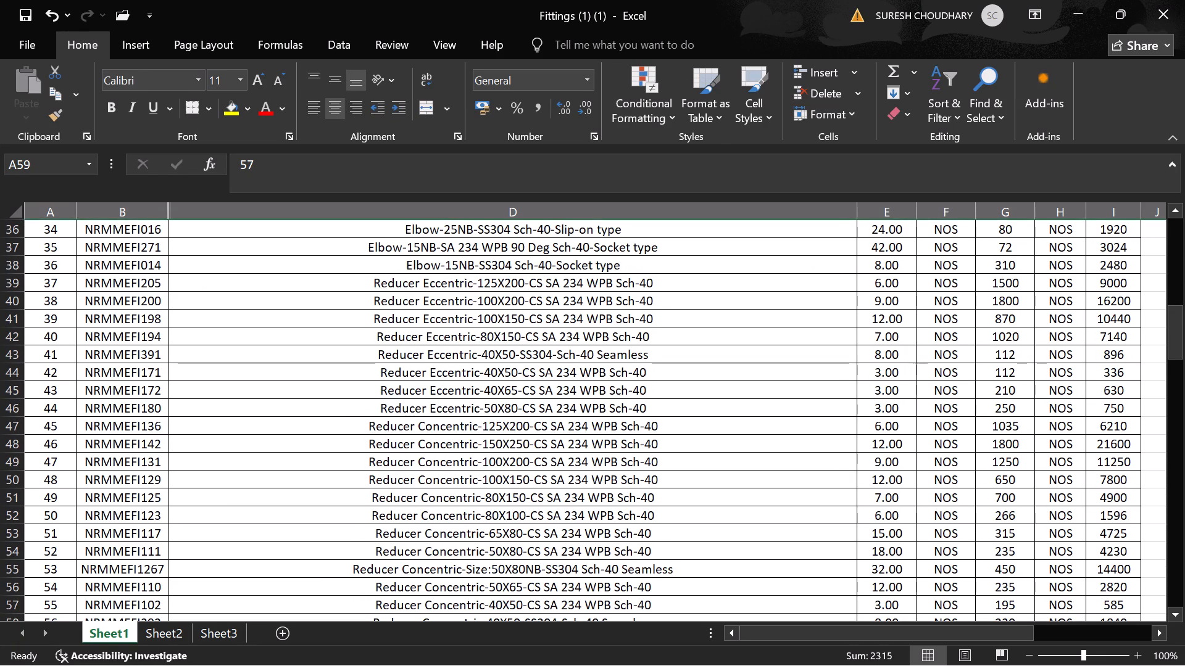
left_click(712, 355)
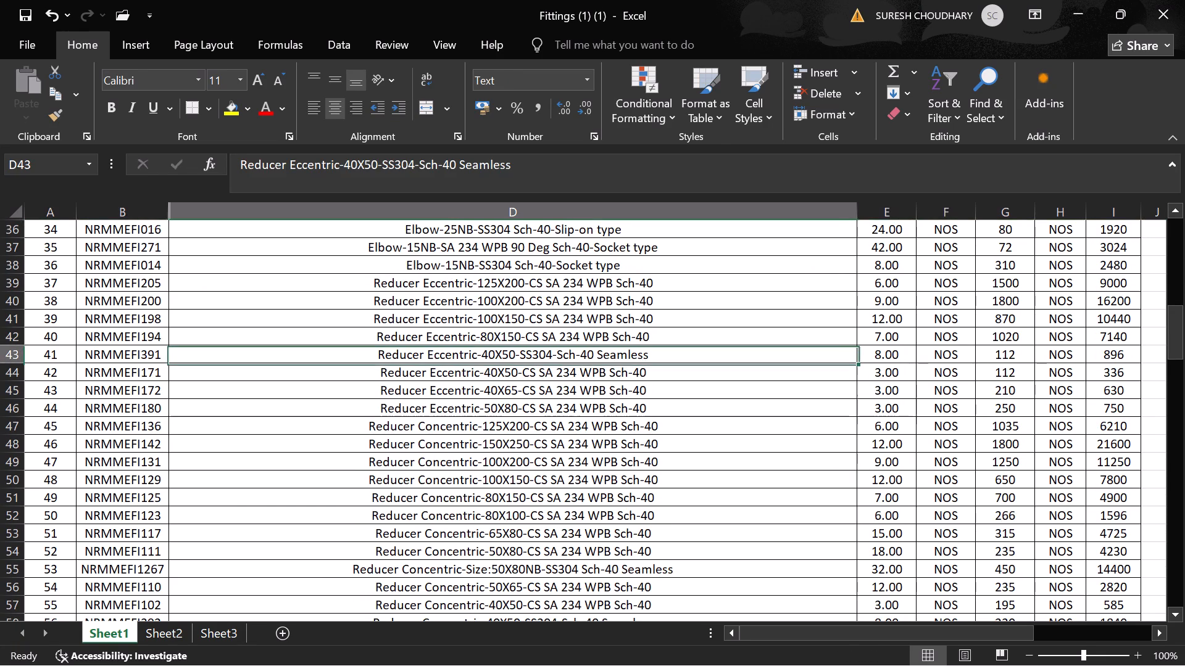
key("alt+Tab")
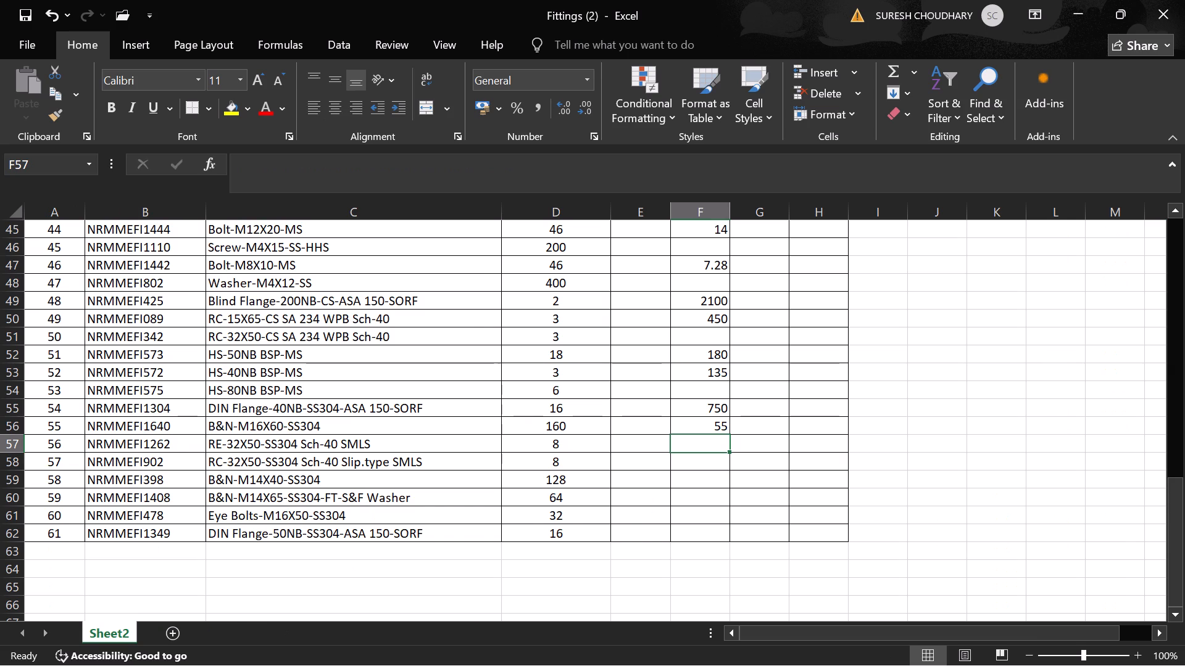
key("alt+Tab")
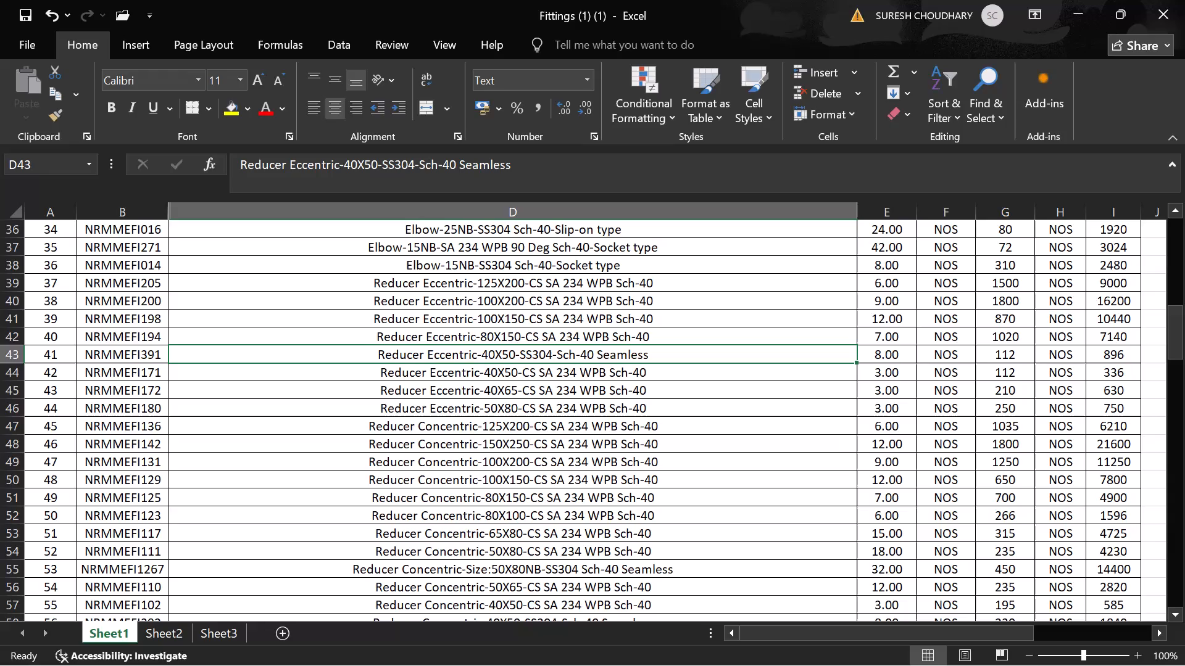
key("alt+Tab")
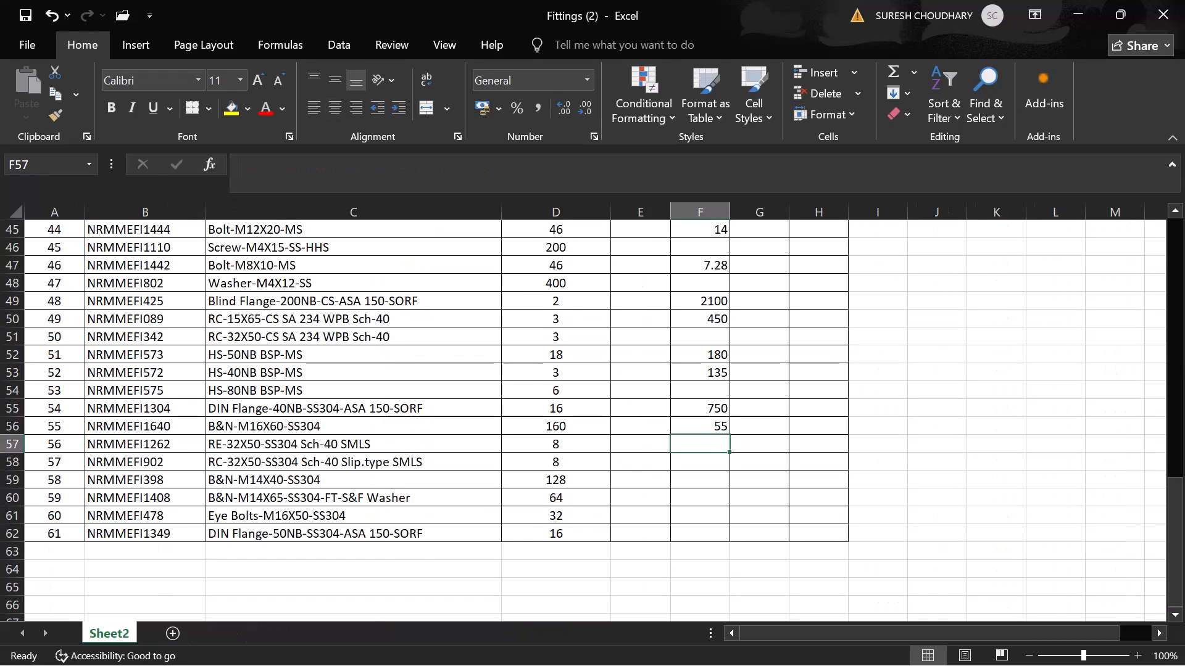
Locate Reducer Concentric-32X50-SS304 Sch-40 Slip-on type Seamless (NRMMEFI902) in Sheet1 of Fittings (1) (1), mark its row and return to Fittings (2).
key("alt+Tab")
scroll(658, 387, "down", 1)
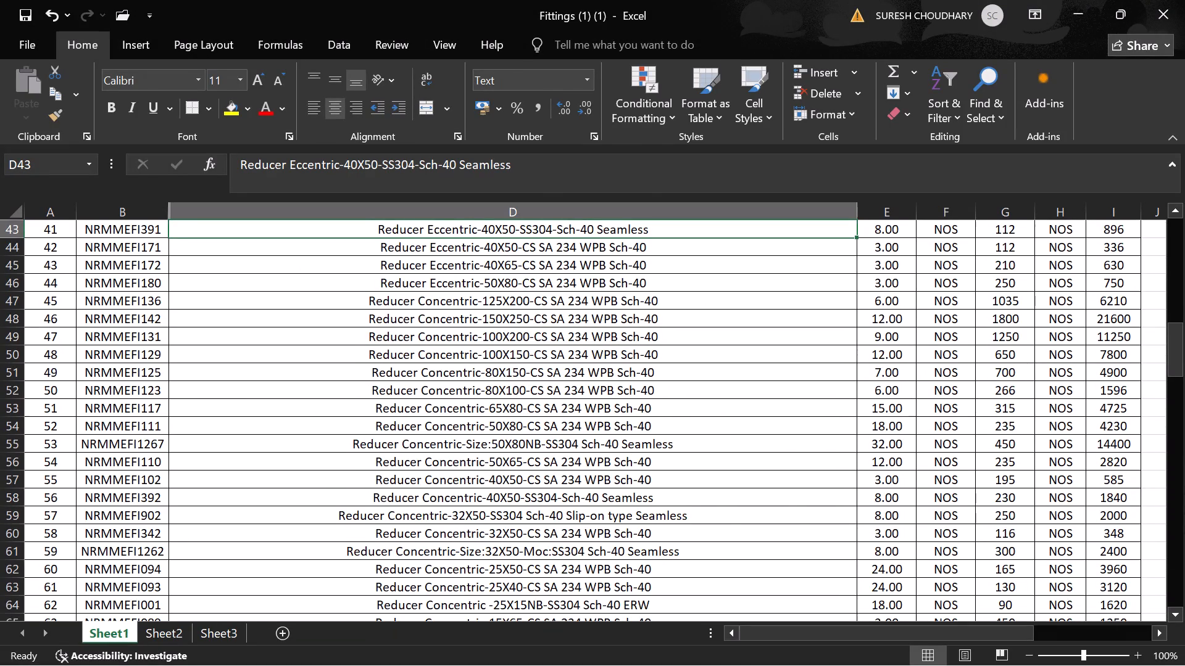
scroll(522, 442, "down", 1)
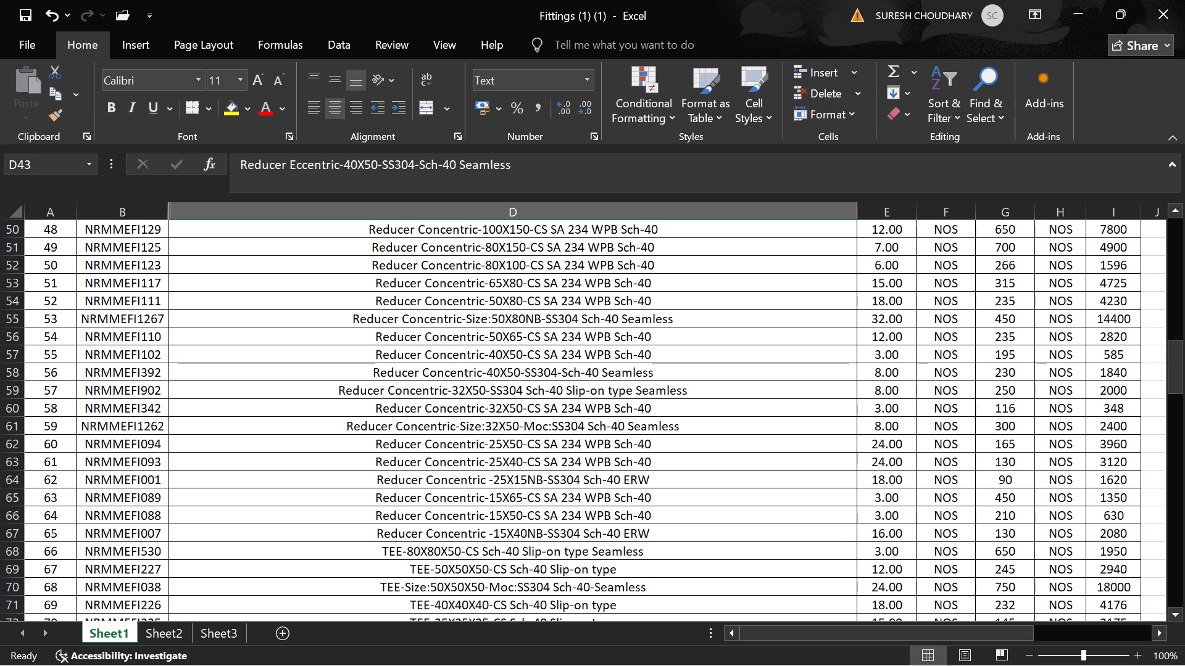
left_click(5, 387)
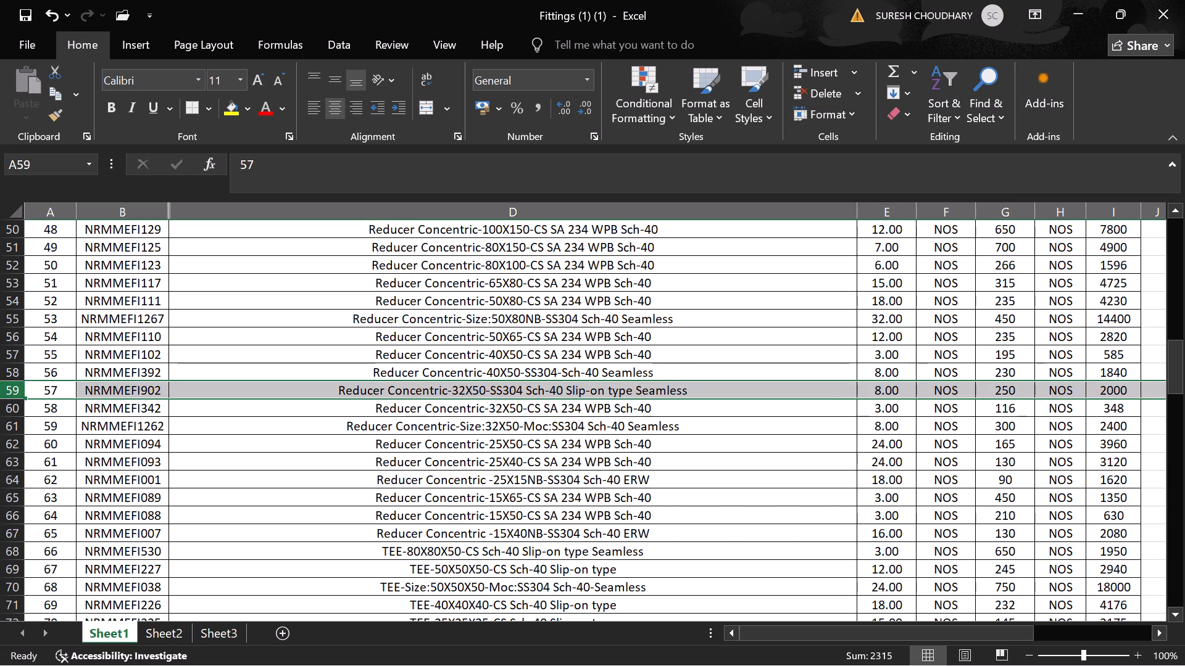
key("alt+Tab")
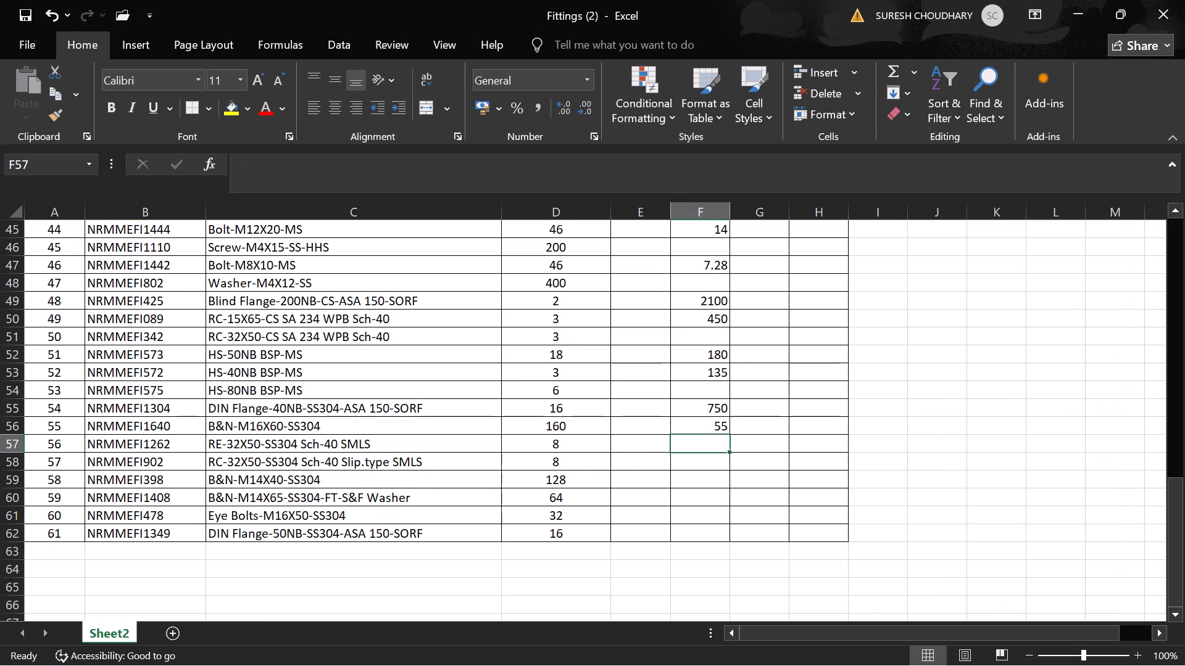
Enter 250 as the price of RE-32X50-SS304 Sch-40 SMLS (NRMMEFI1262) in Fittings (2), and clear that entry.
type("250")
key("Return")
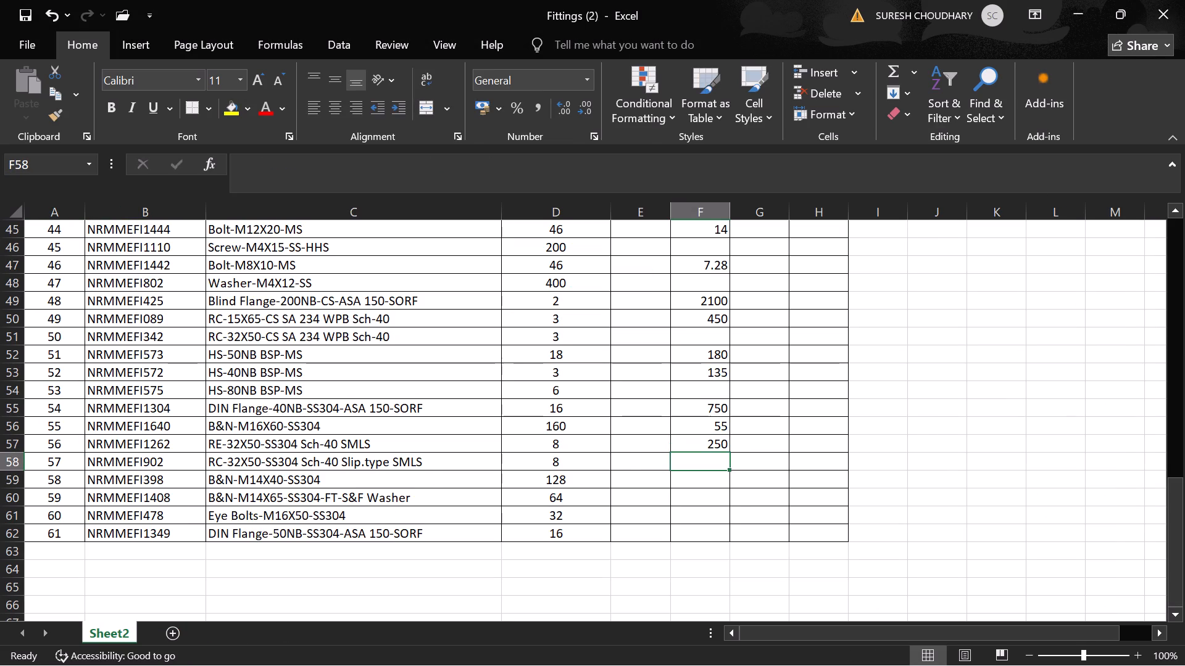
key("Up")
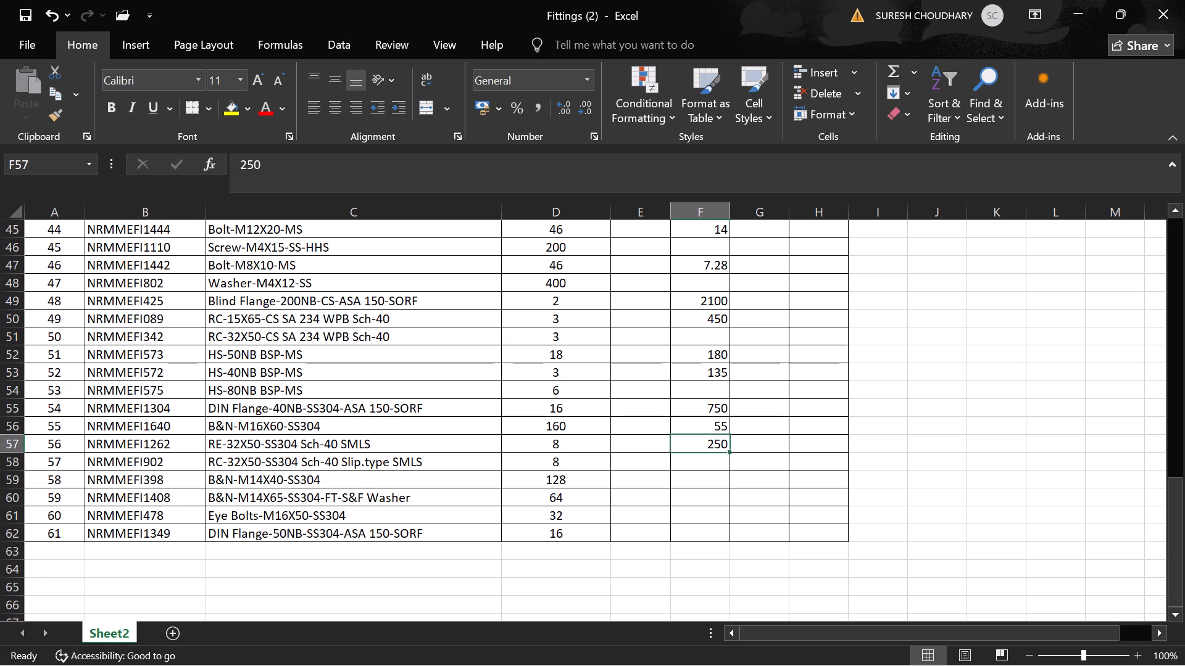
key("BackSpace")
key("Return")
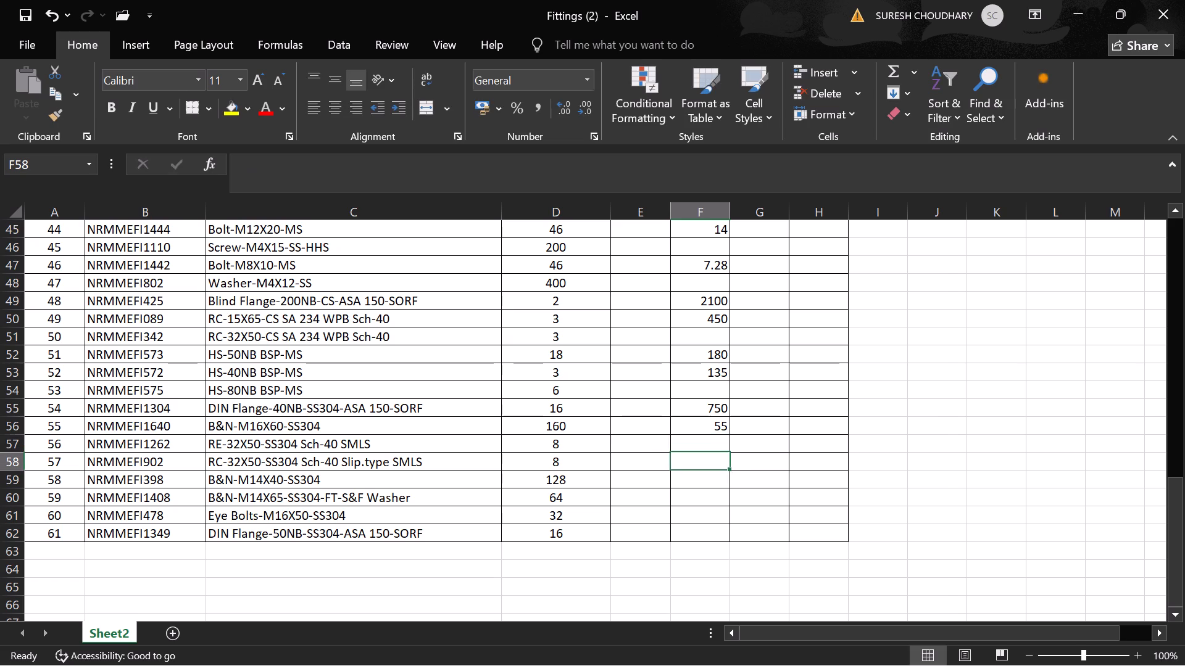
Enter the price 250 for RC-32X50-SS304 Sch-40 Slip.type SMLS (NRMMEFI902) in Fittings (2).
type("250")
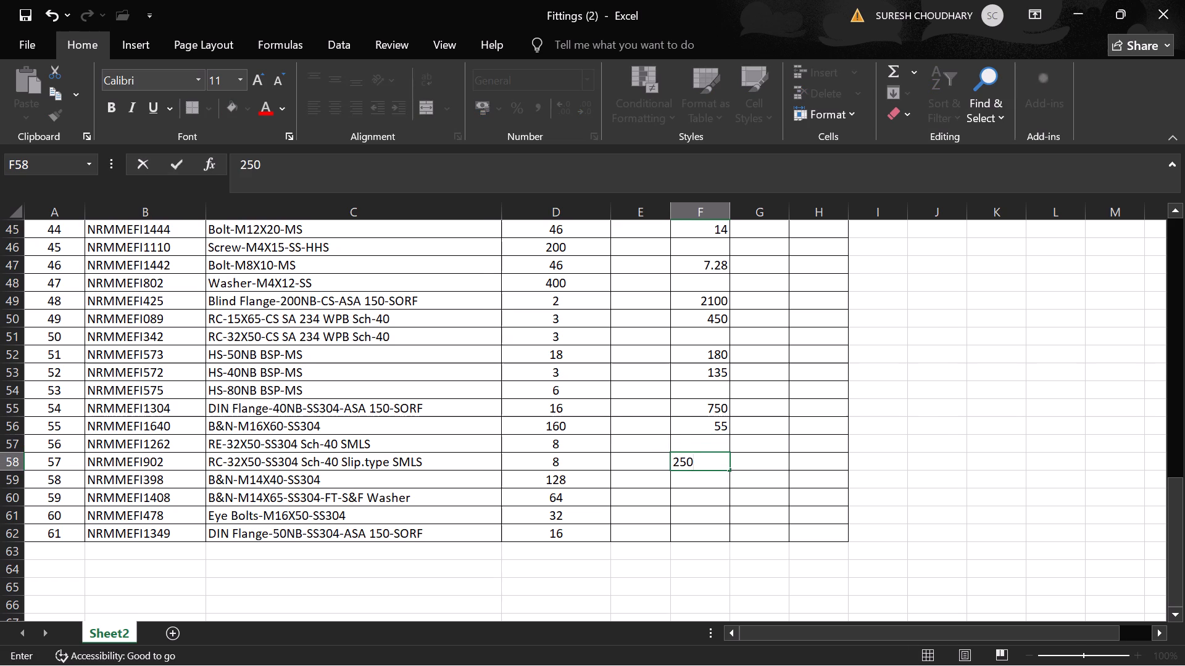
key("Return")
Look for B&N-M14X40-SS304 (NRMMEFI398) in Sheet1 of Fittings (1) (1), marking the M14X40 full-thread bolt row and comparing it with the Fittings (2) row.
key("alt+Tab")
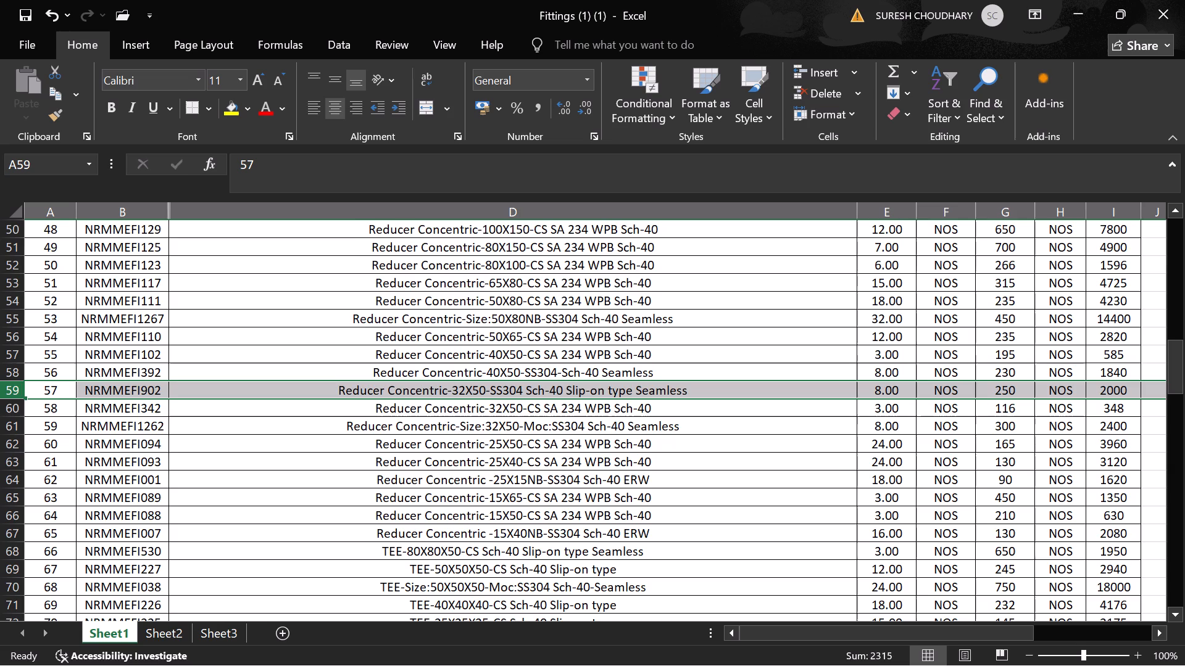
scroll(552, 462, "down", 1)
key("alt+Tab")
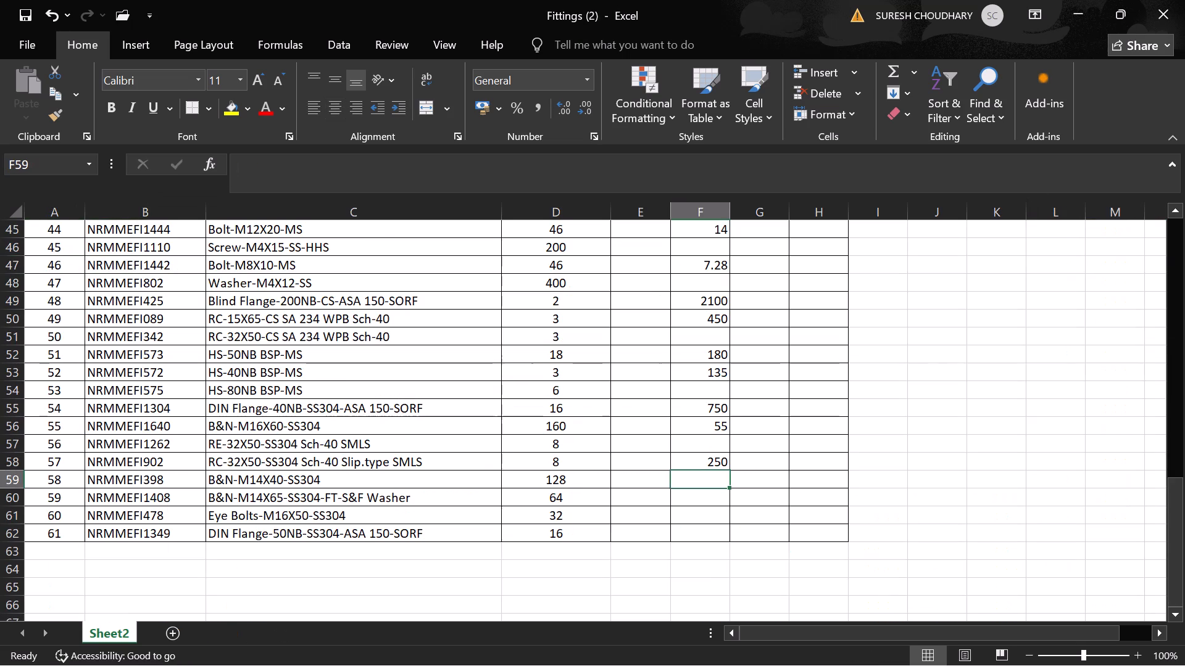
key("alt+Tab")
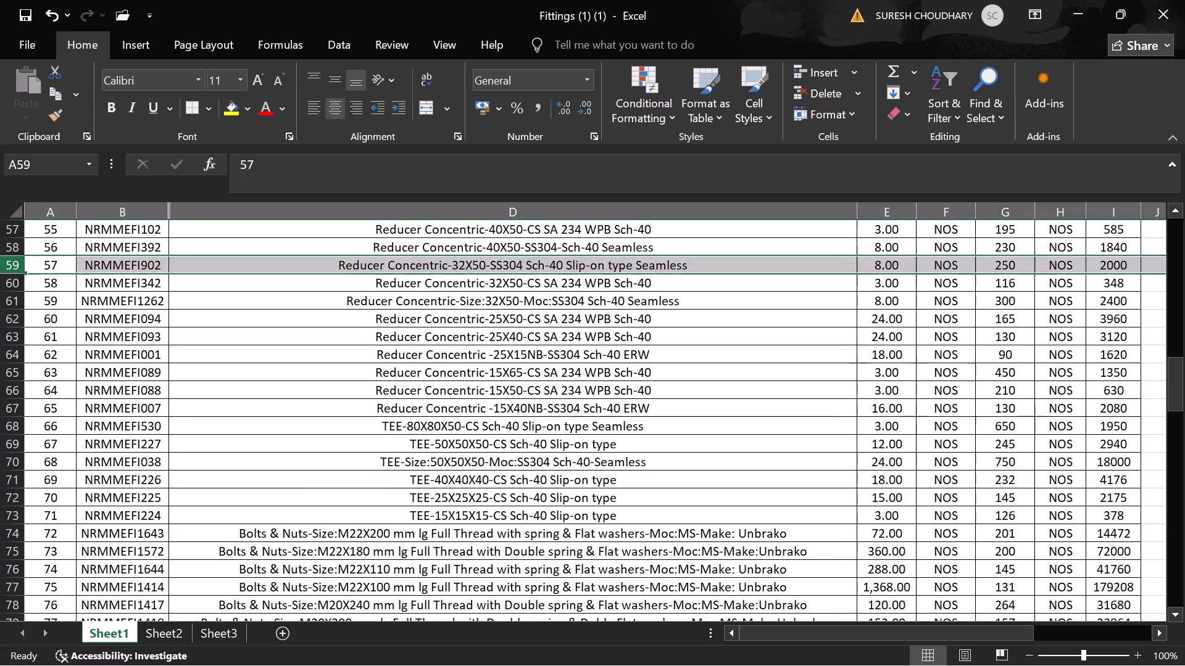
scroll(552, 462, "down", 2)
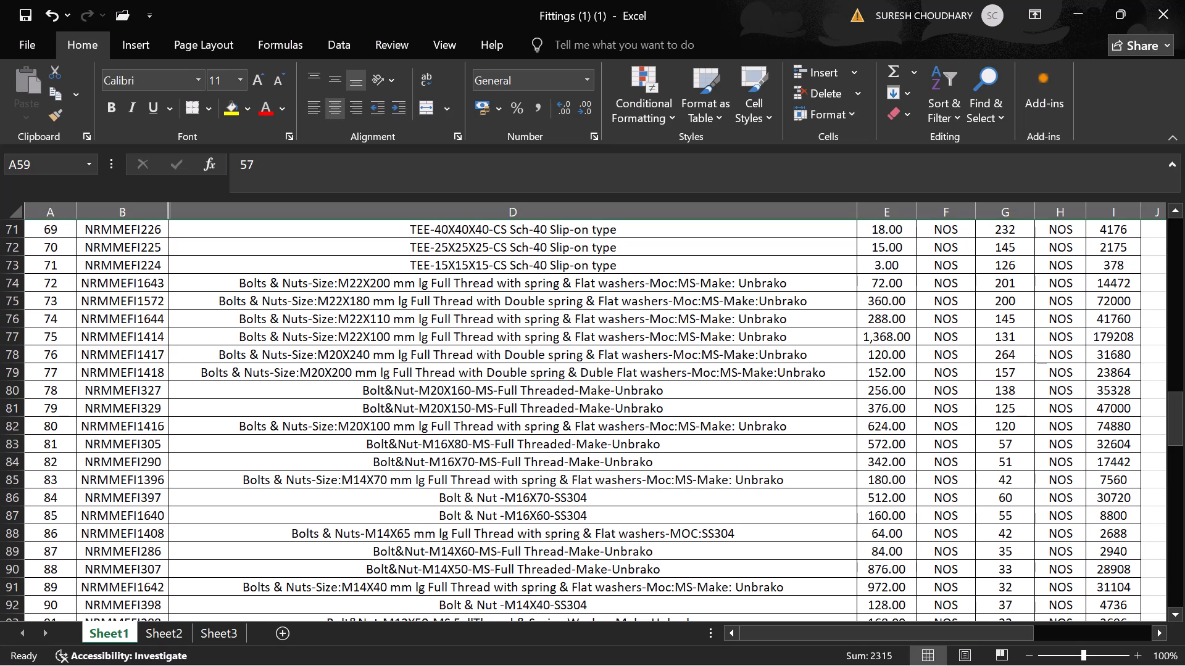
key("alt+Tab")
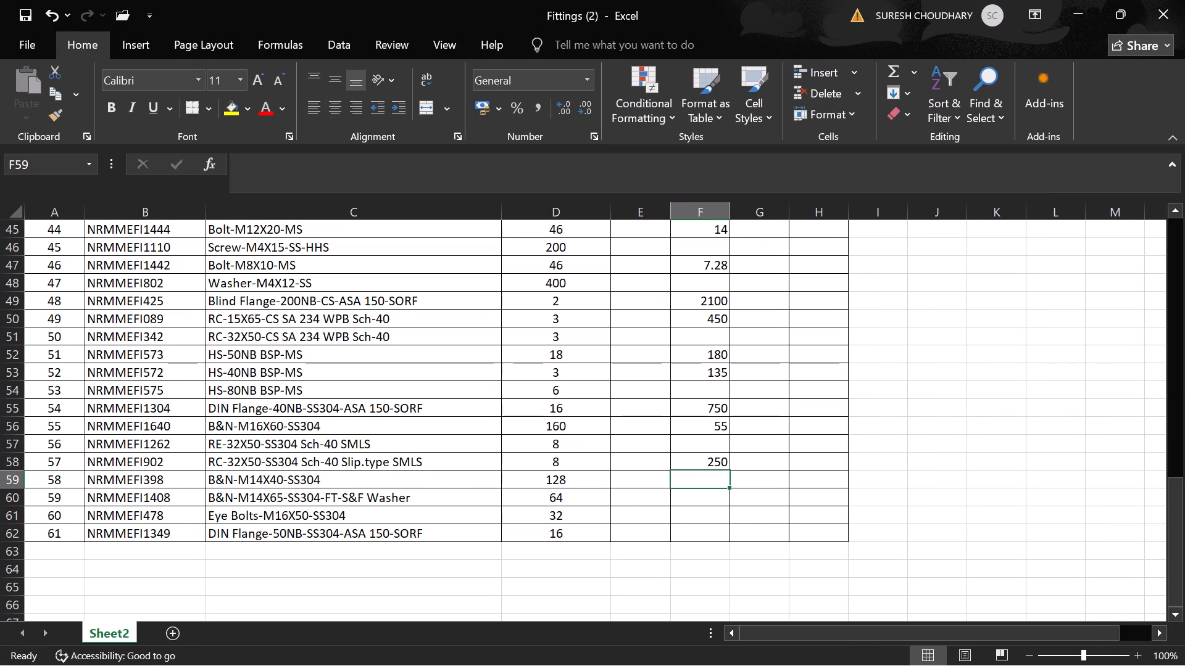
left_click(0, 479)
key("alt+Tab")
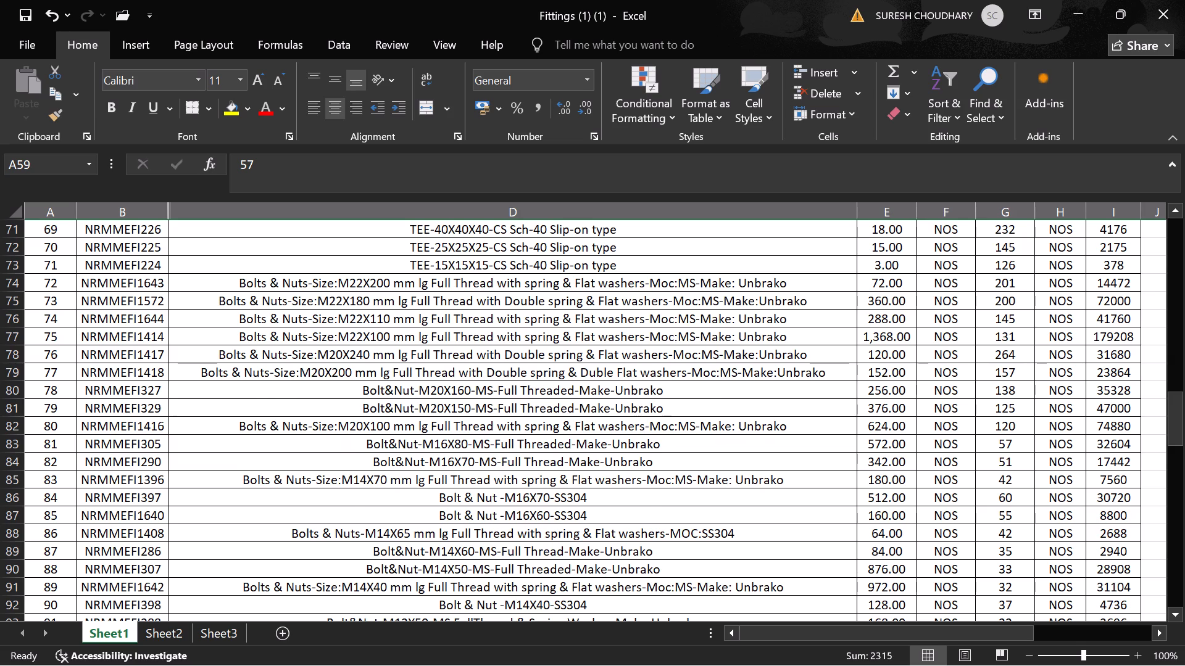
scroll(496, 563, "down", 1)
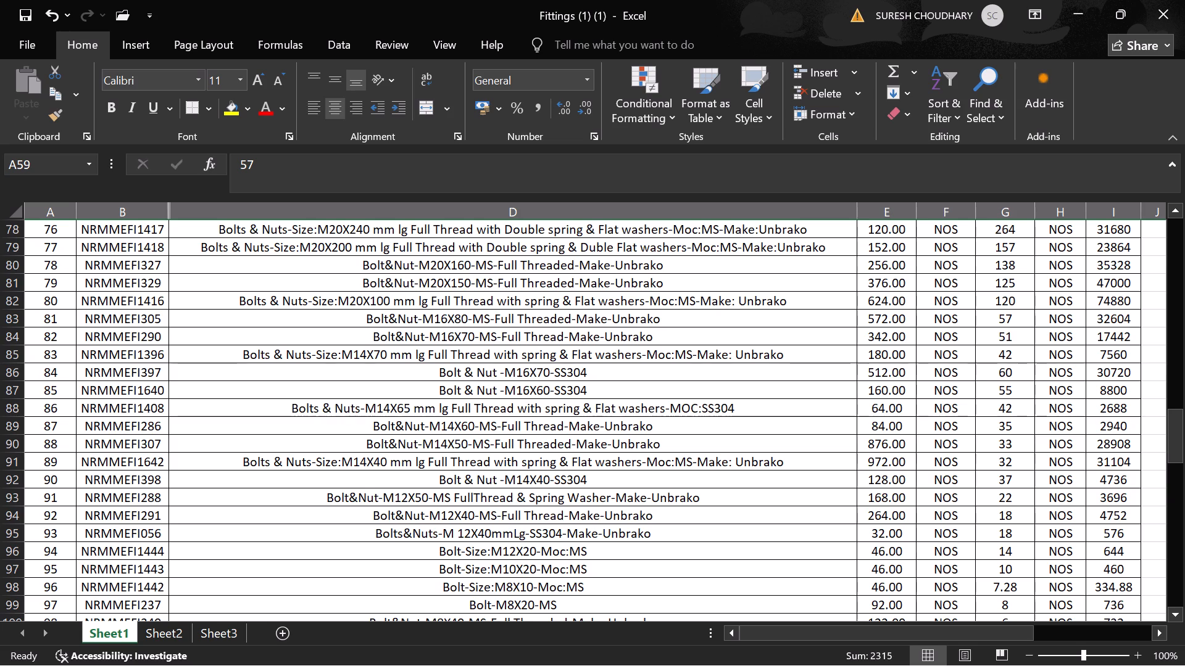
left_click(0, 462)
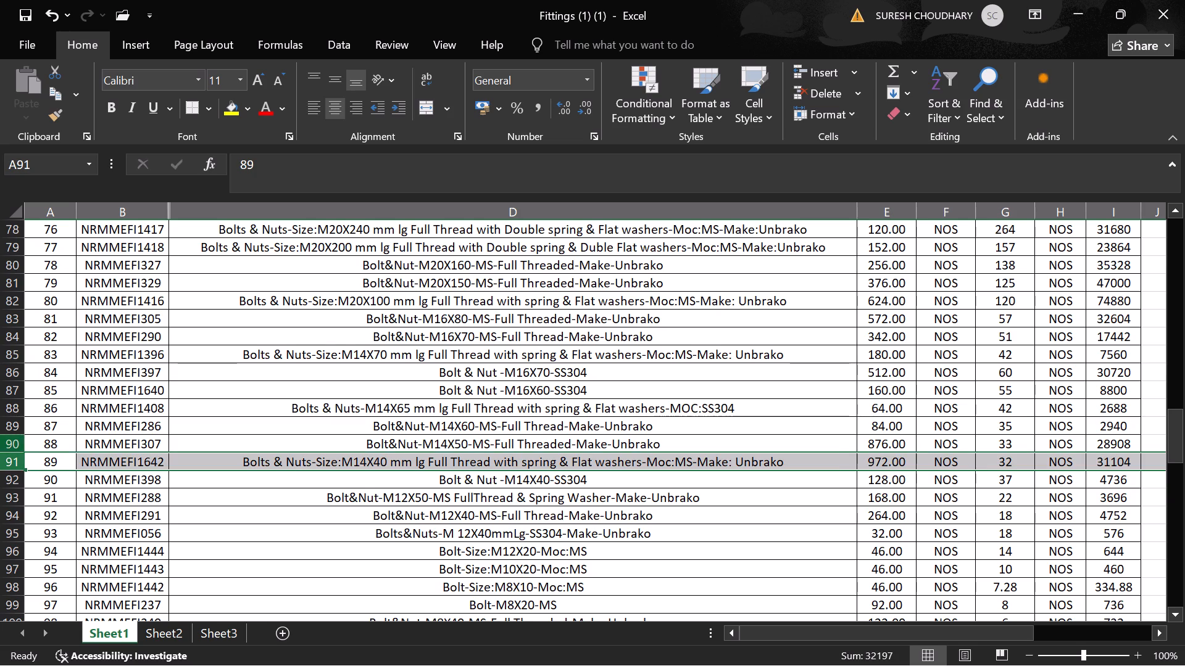
key("alt+Tab")
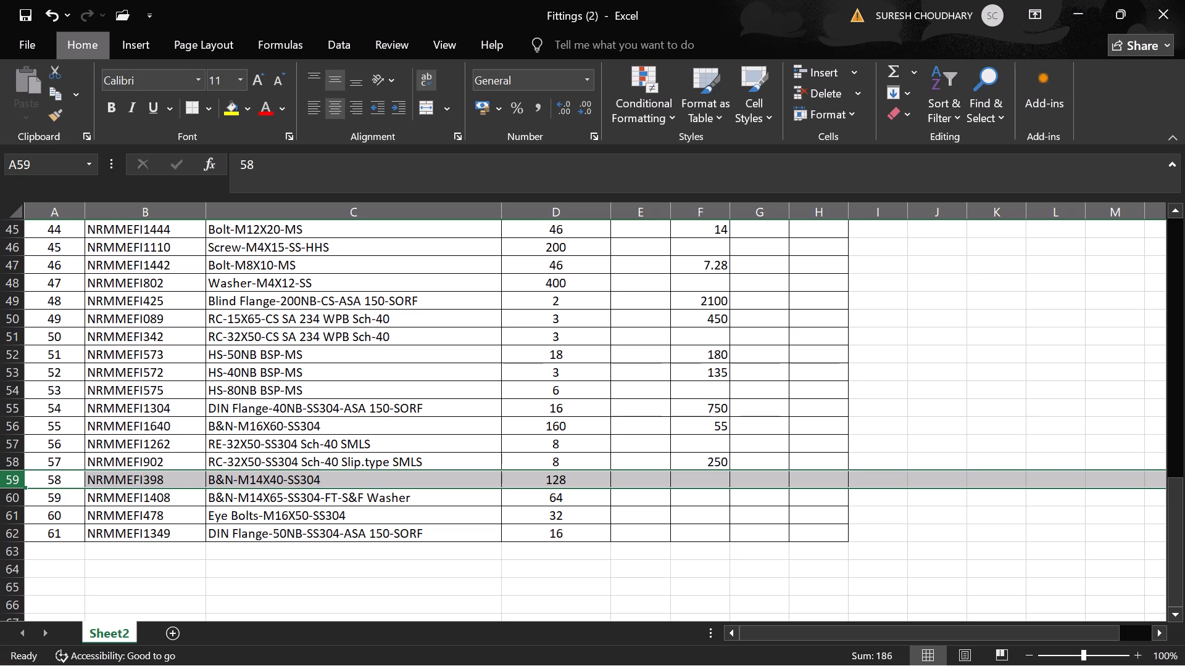
key("alt+Tab")
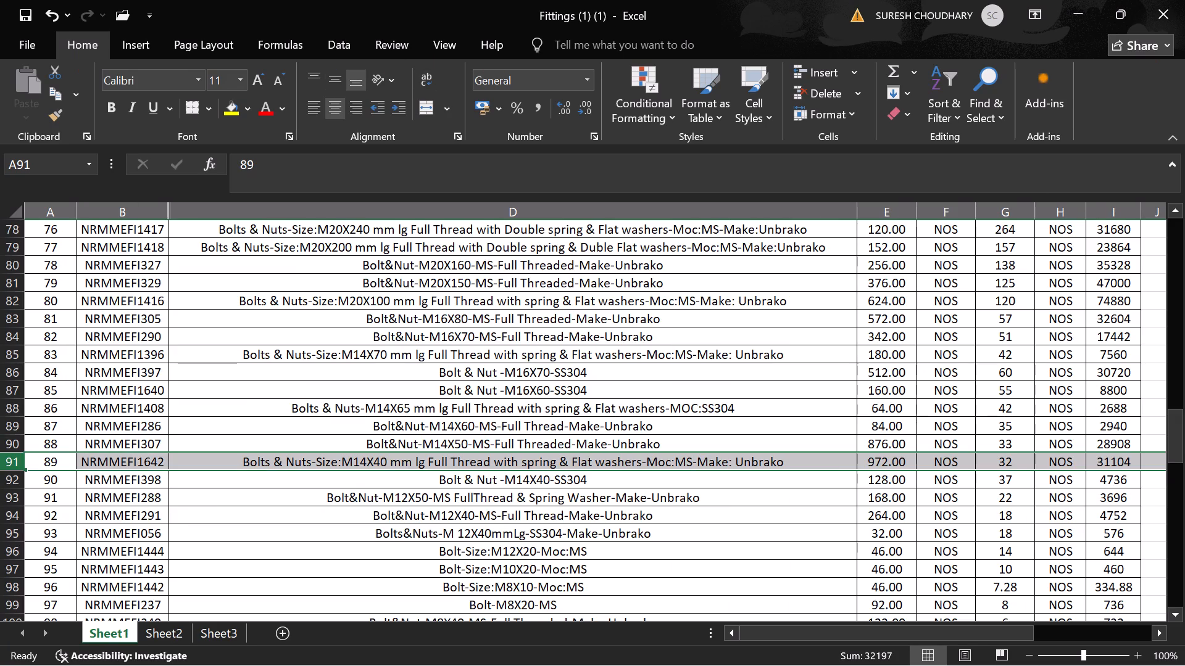
key("alt+Tab")
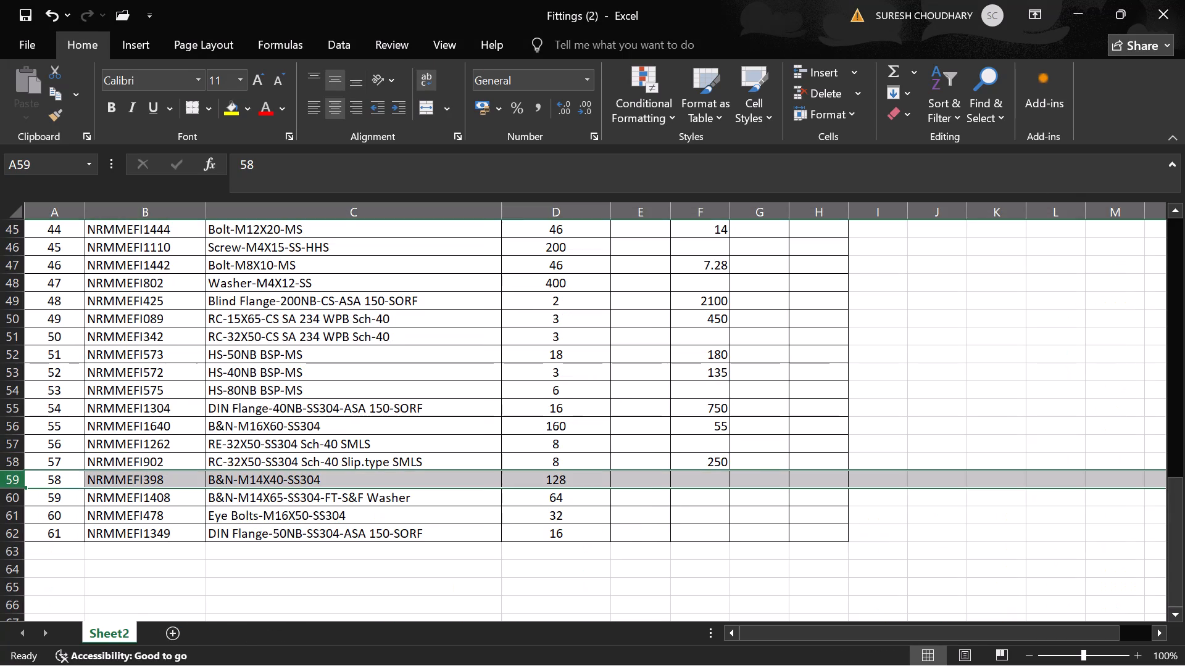
key("alt+Tab")
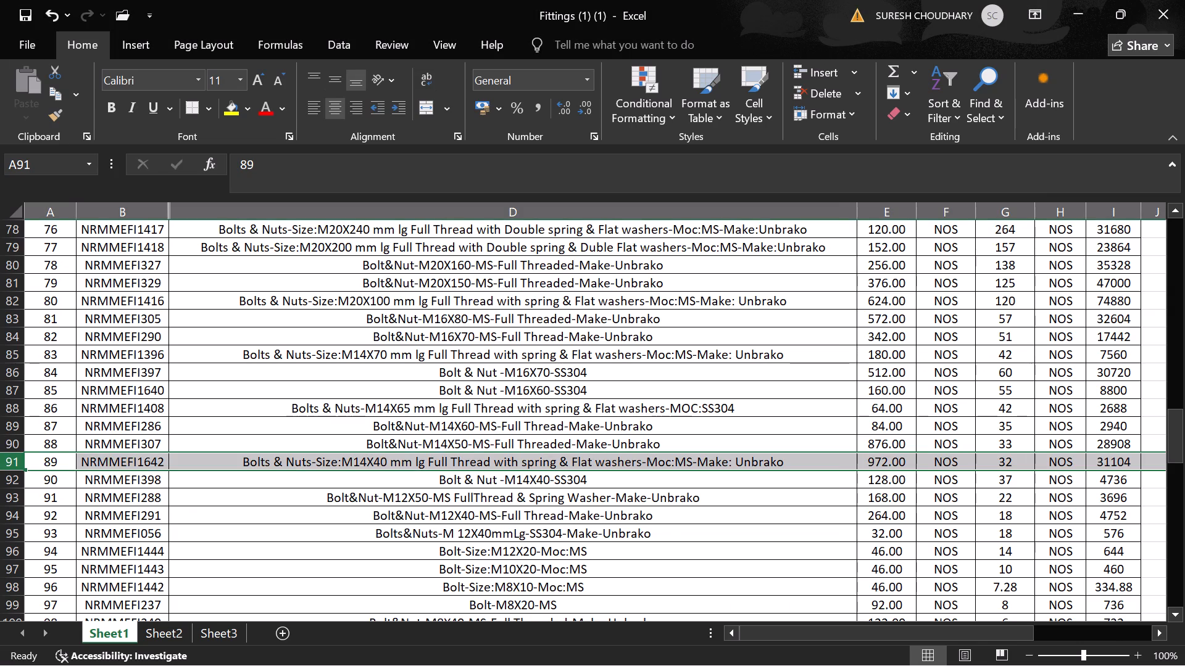
Search the rest of the bolt entries and following items in Sheet1 of Fittings (1) (1) for B&N-M14X40-SS304, and return to Fittings (2).
scroll(689, 452, "down", 1)
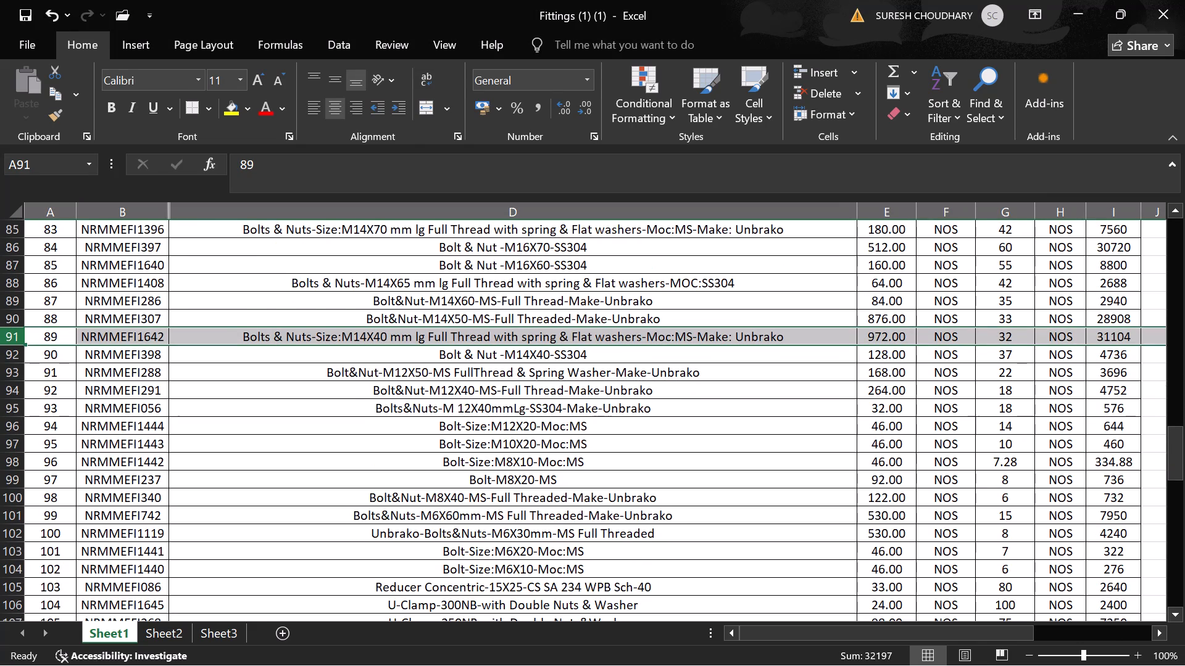
scroll(689, 452, "down", 1)
scroll(689, 452, "up", 1)
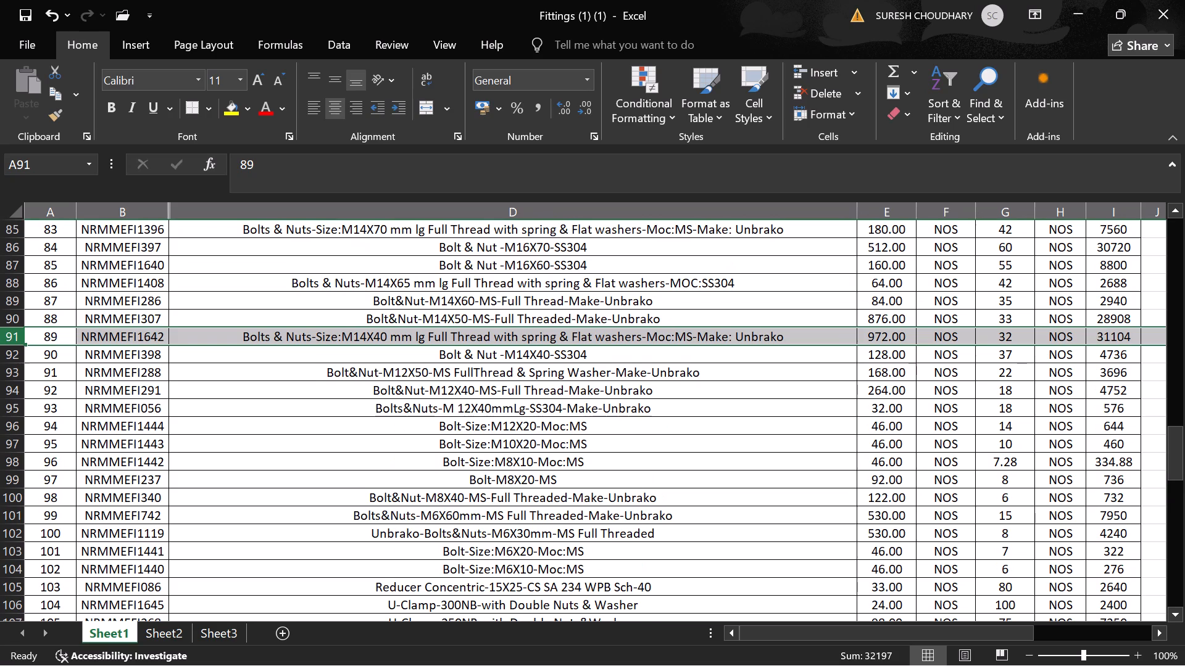
scroll(689, 452, "down", 1)
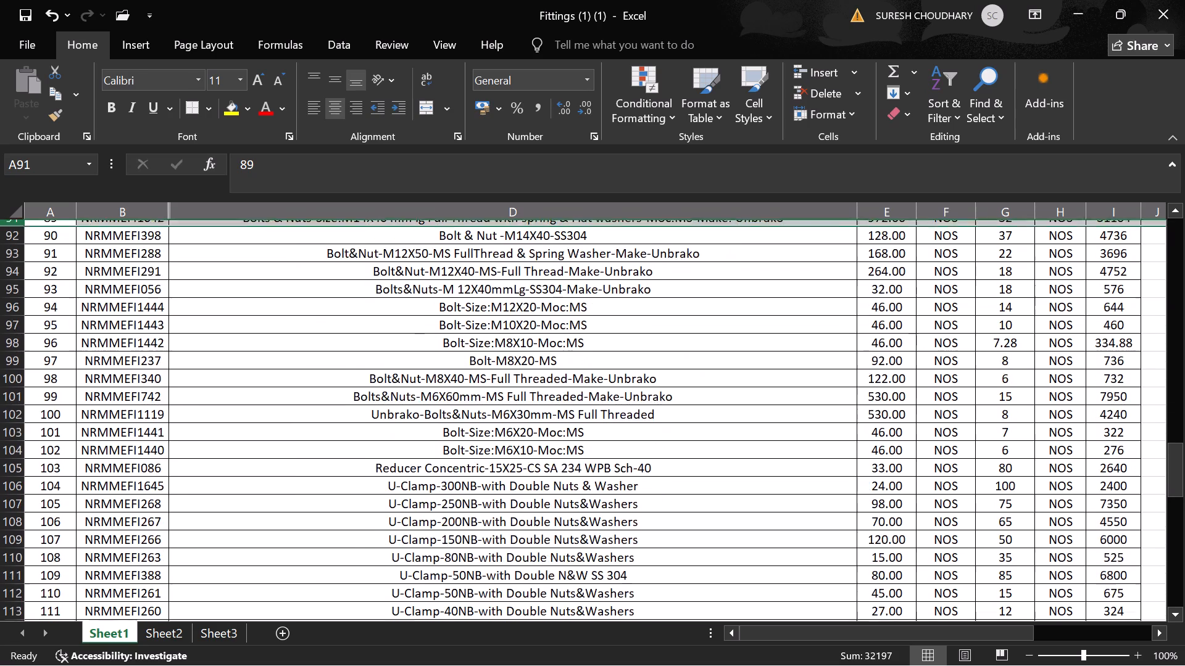
scroll(689, 452, "down", 3)
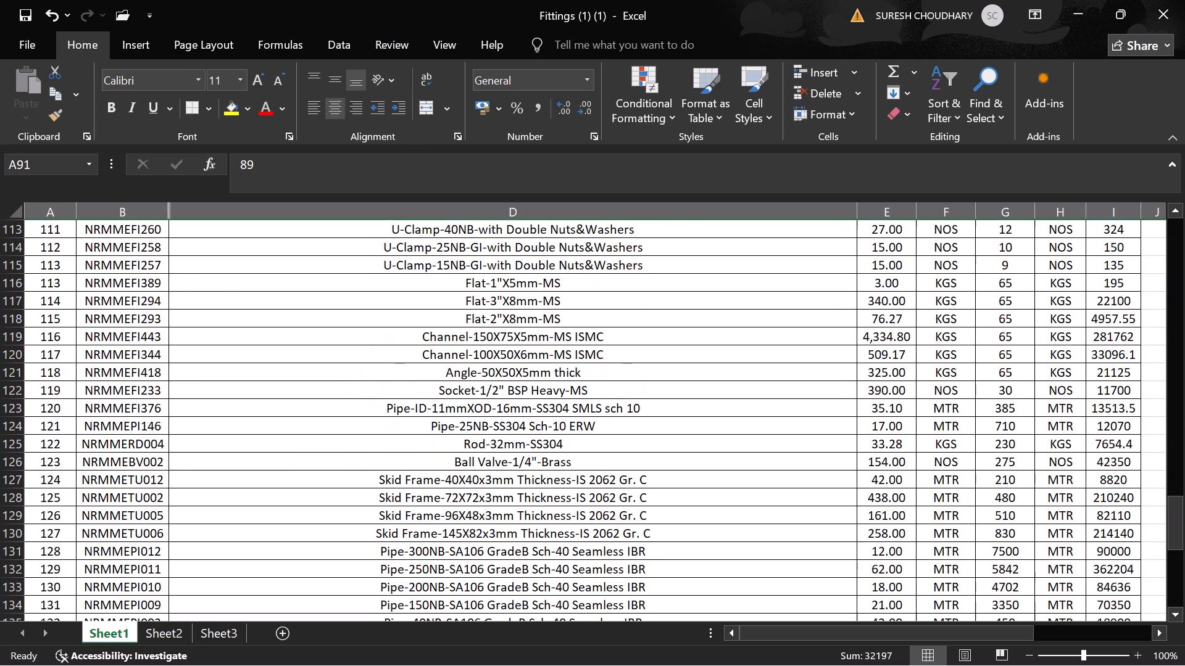
scroll(689, 452, "up", 2)
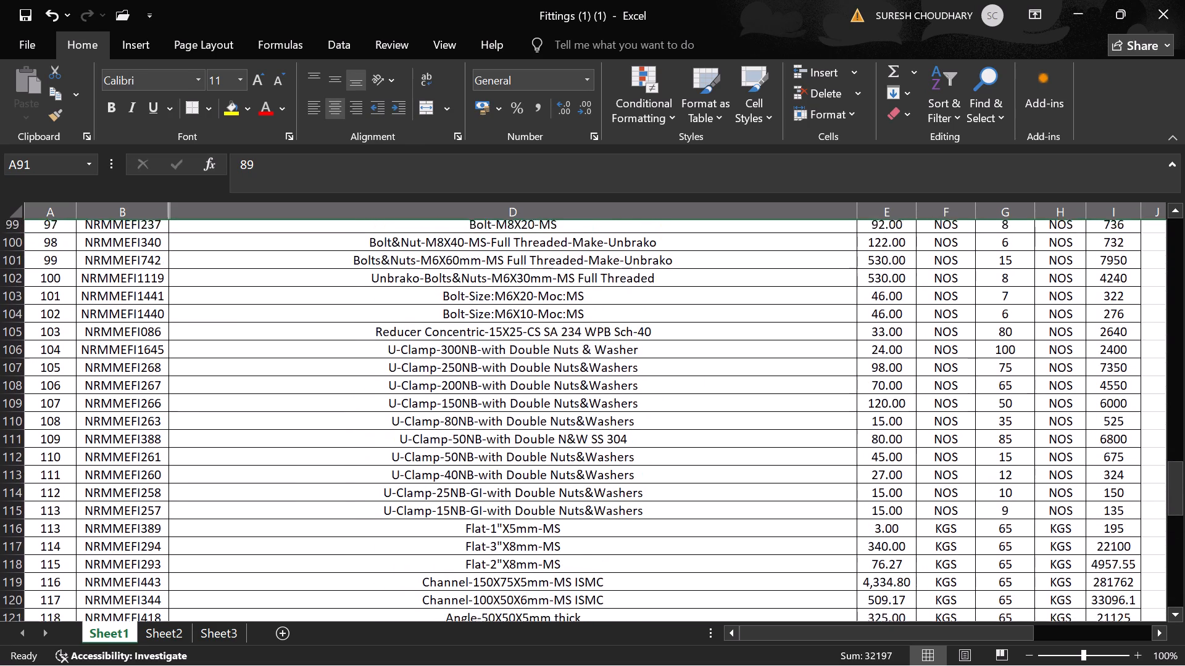
scroll(689, 452, "up", 2)
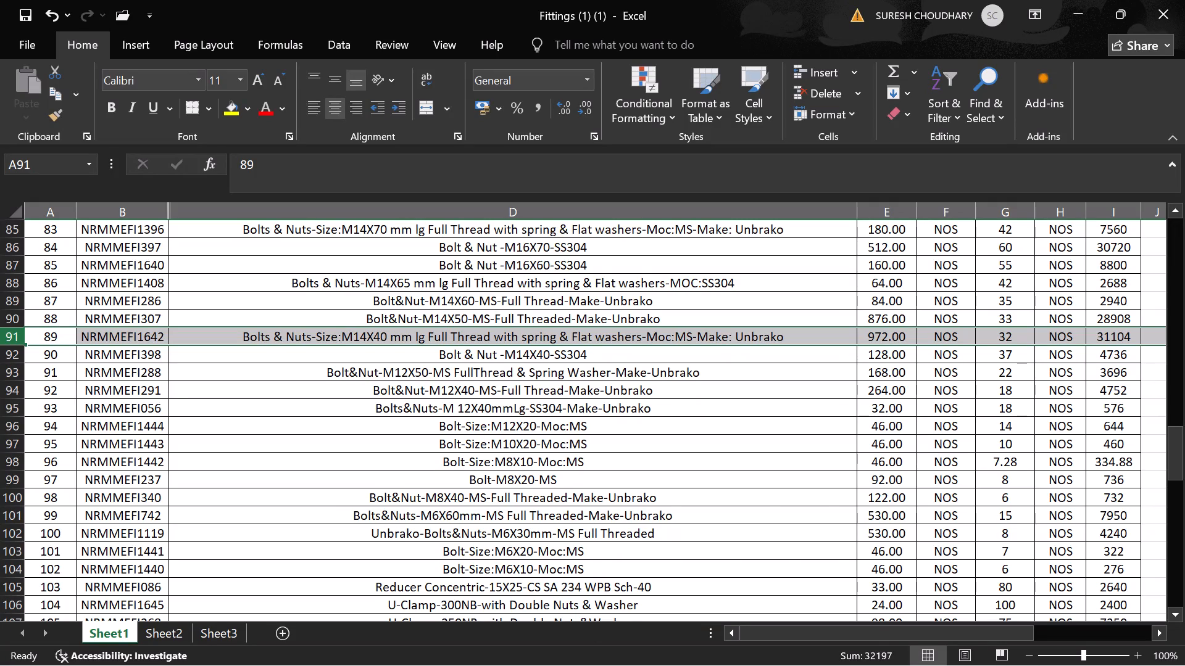
key("alt+Tab")
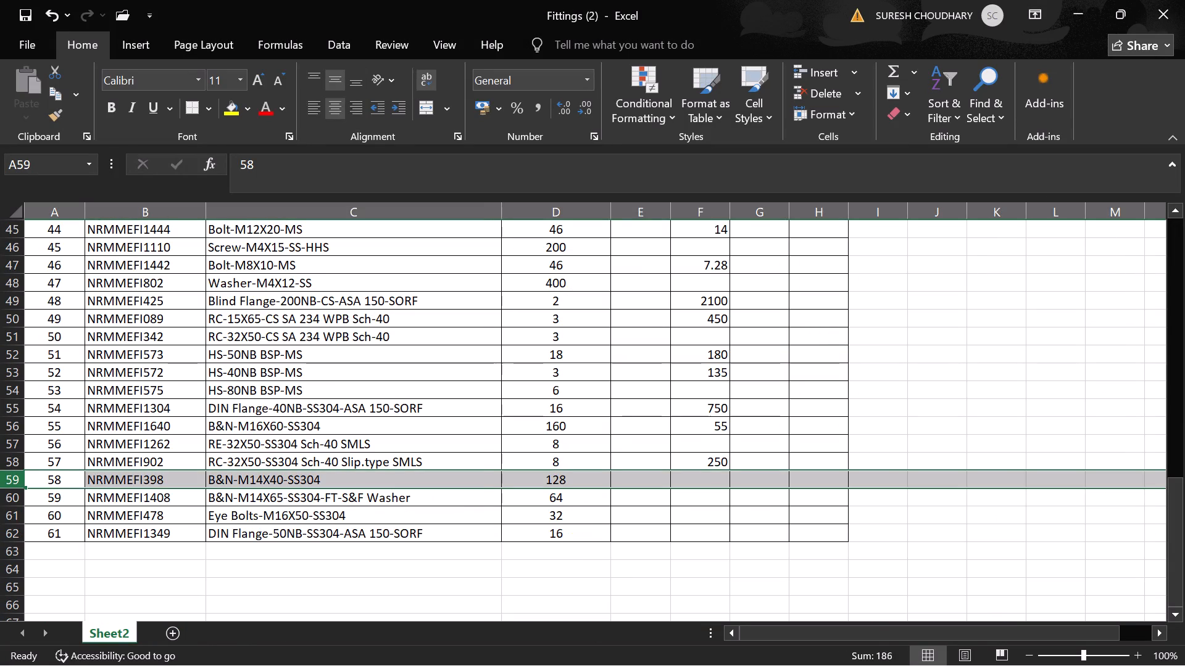
Look up B&N-M14X65-SS304-FT-S&F Washer (NRMMEFI1408) in Sheet1 of Fittings (1) (1) and enter its price 42 in Fittings (2).
left_click(13, 495)
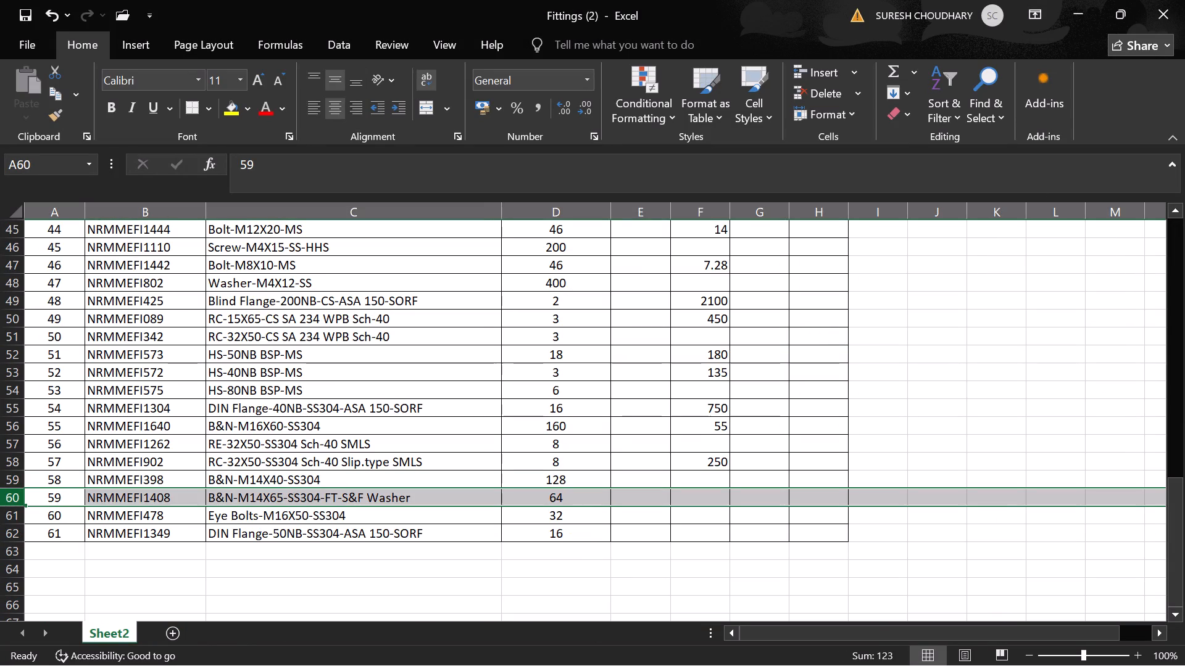
key("alt+Tab")
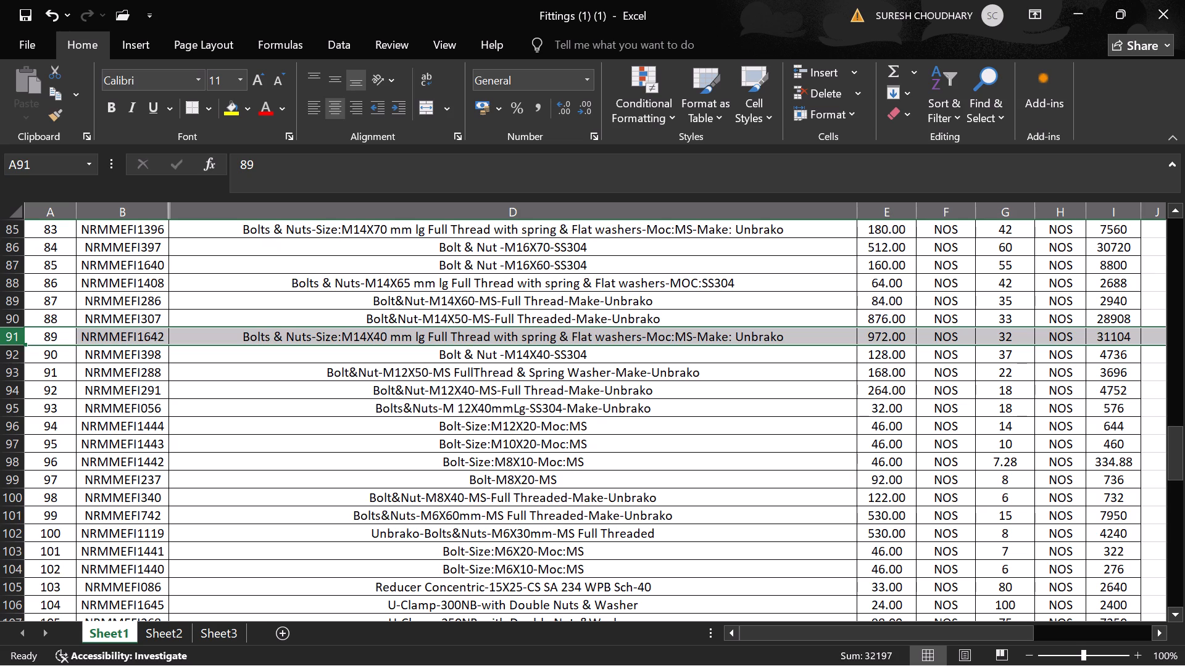
left_click(9, 278)
left_click(7, 282)
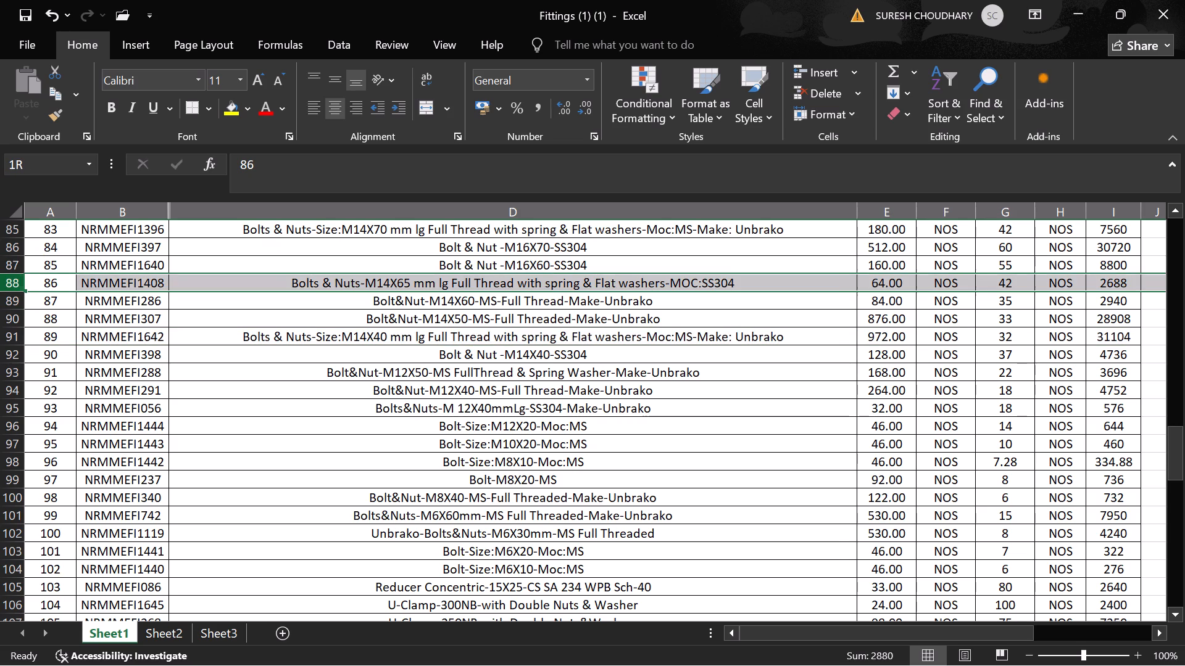
key("alt+Tab")
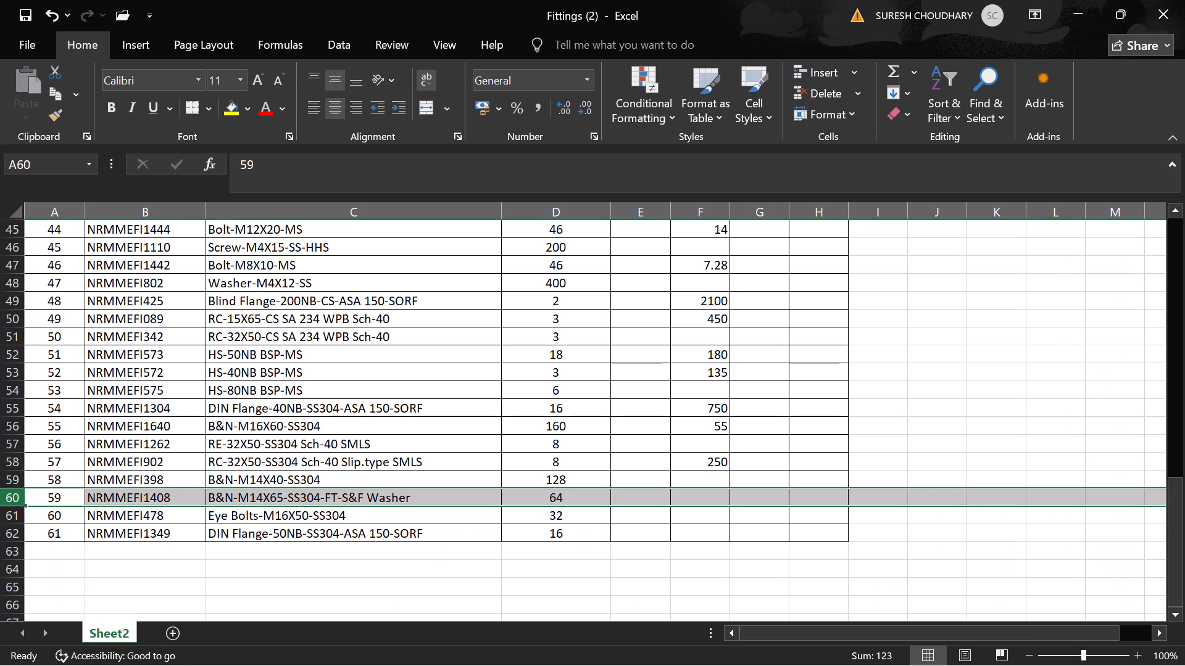
key("alt+Tab")
key("alt+Tab")
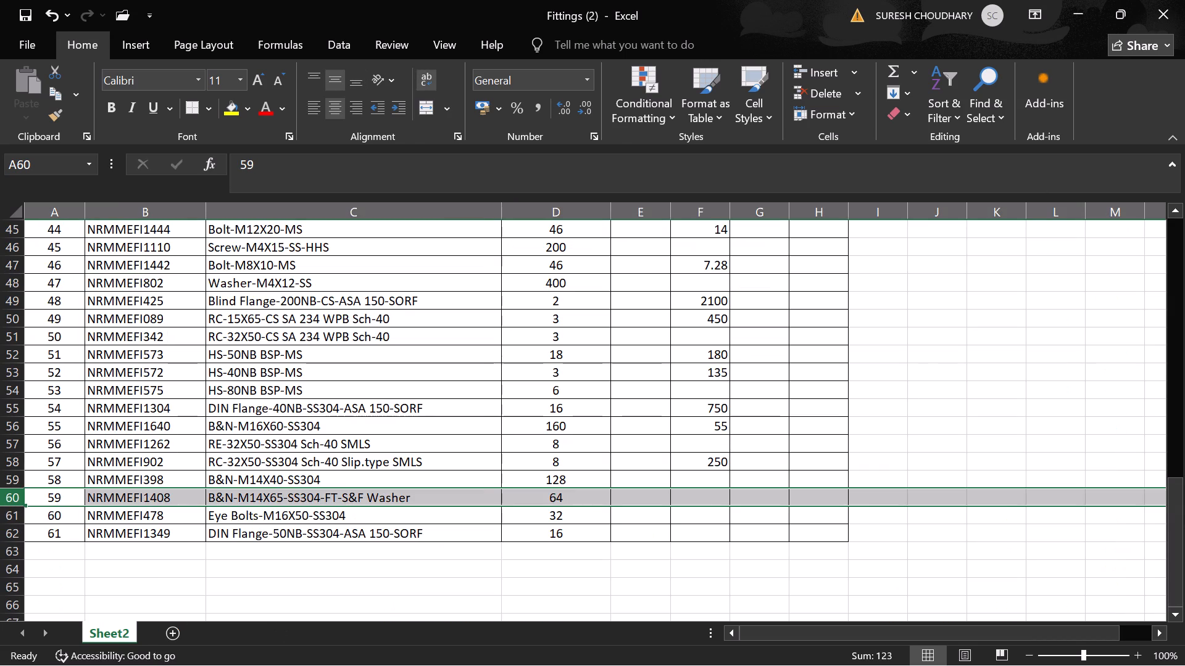
left_click(694, 496)
type("42")
key("Return")
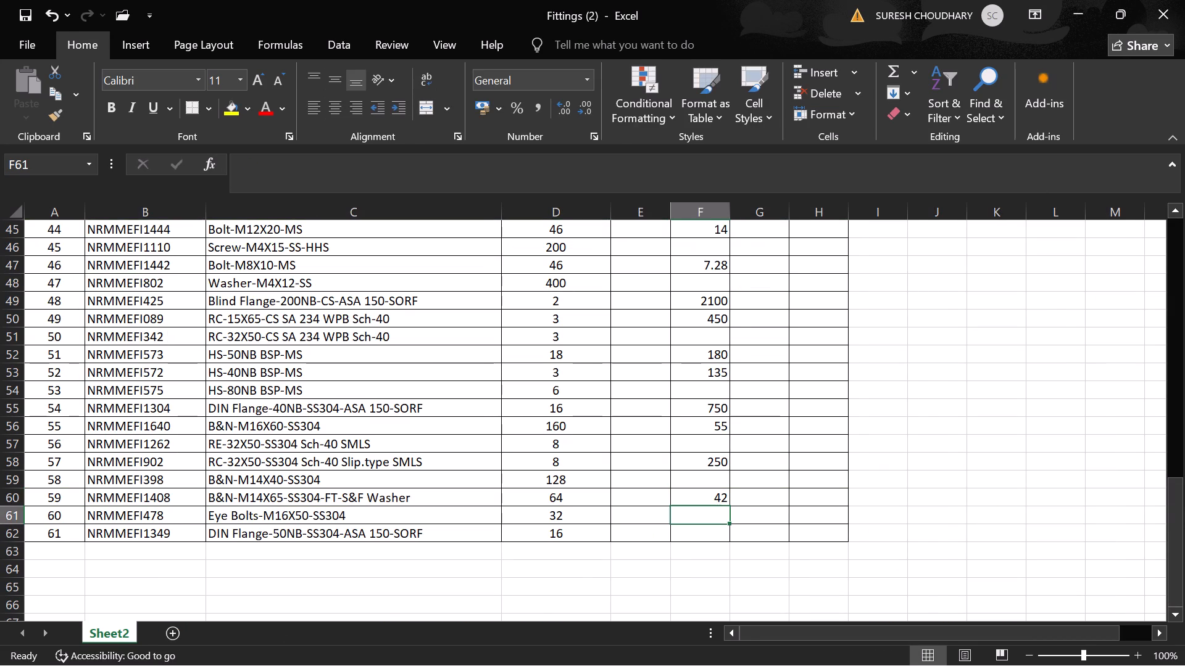
Look up DIN Flange-50NB-SS304-ASA 150-SORF (NRMMEFI1349) in Sheet1 of Fittings (1) (1) and enter its price 850 in Fittings (2).
key("alt+Tab")
key("alt+Tab")
key("alt+Tab")
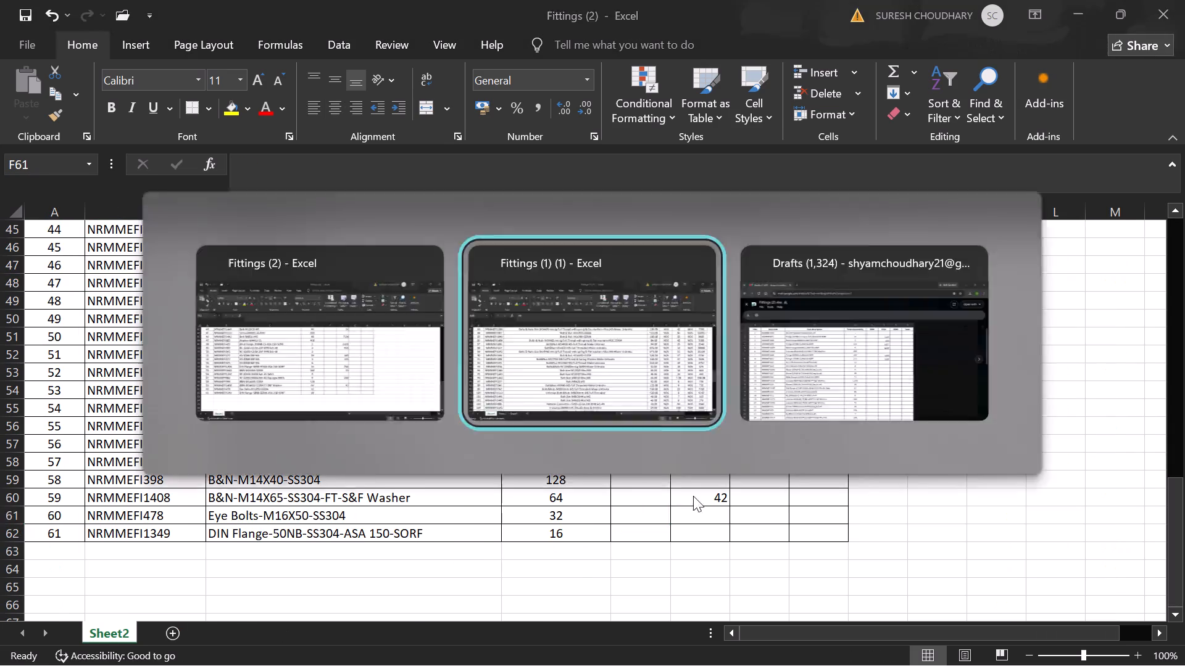
scroll(668, 466, "up", 15)
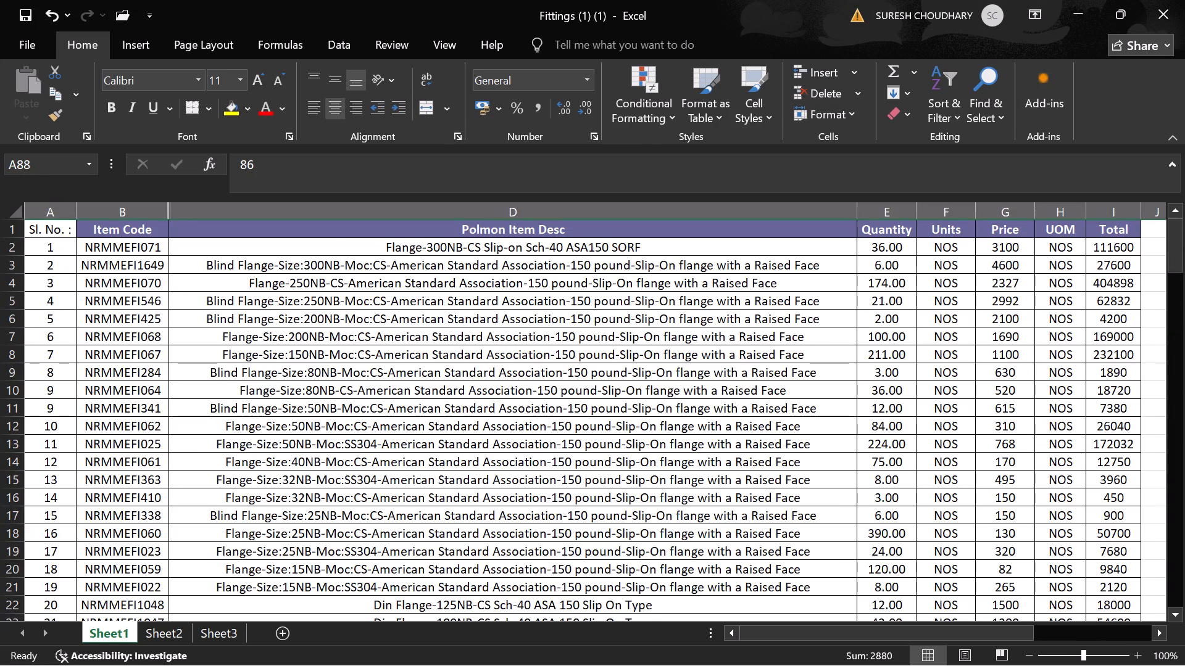
scroll(366, 410, "down", 1)
scroll(425, 467, "down", 1)
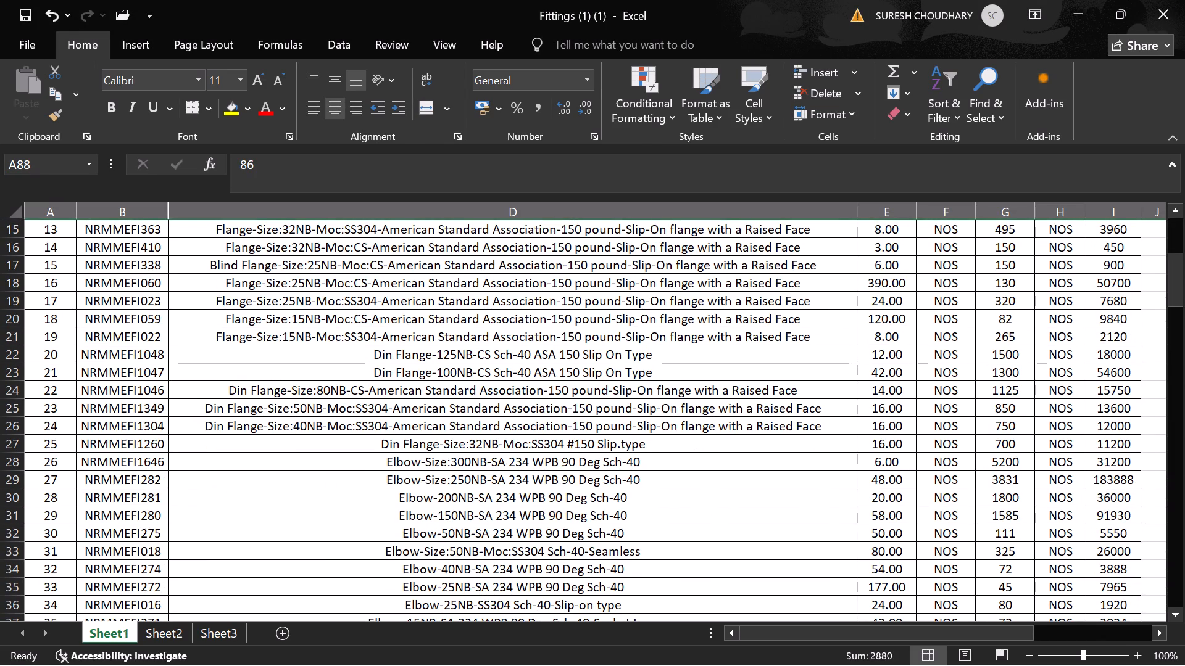
left_click(2, 405)
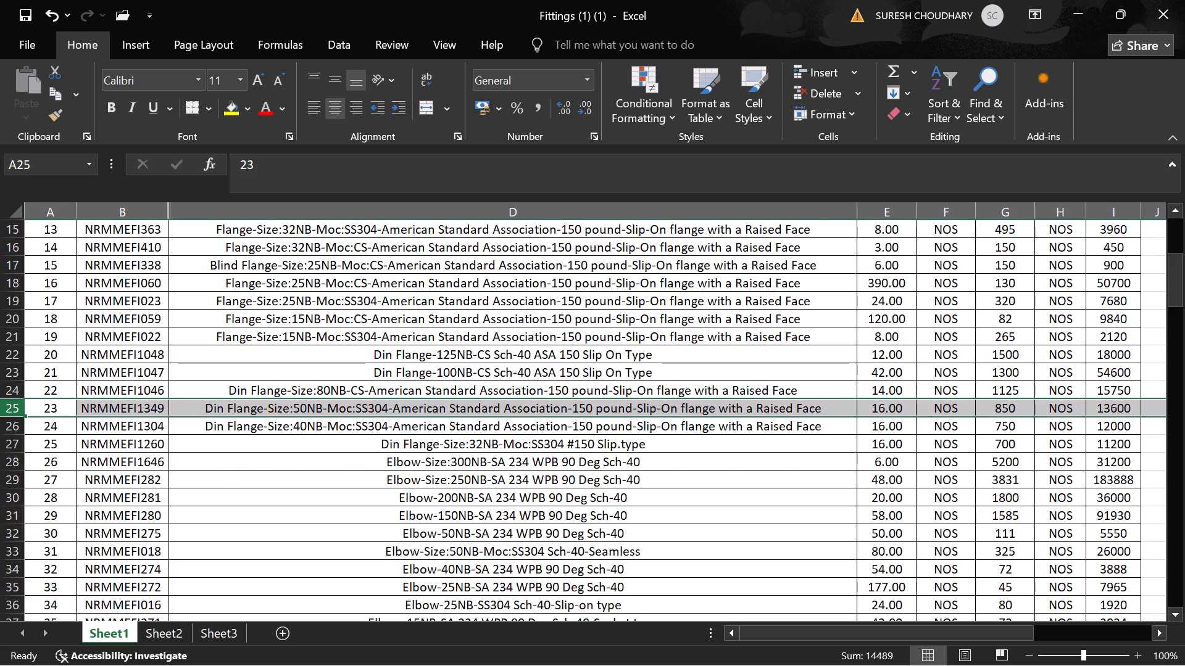
key("alt+Tab")
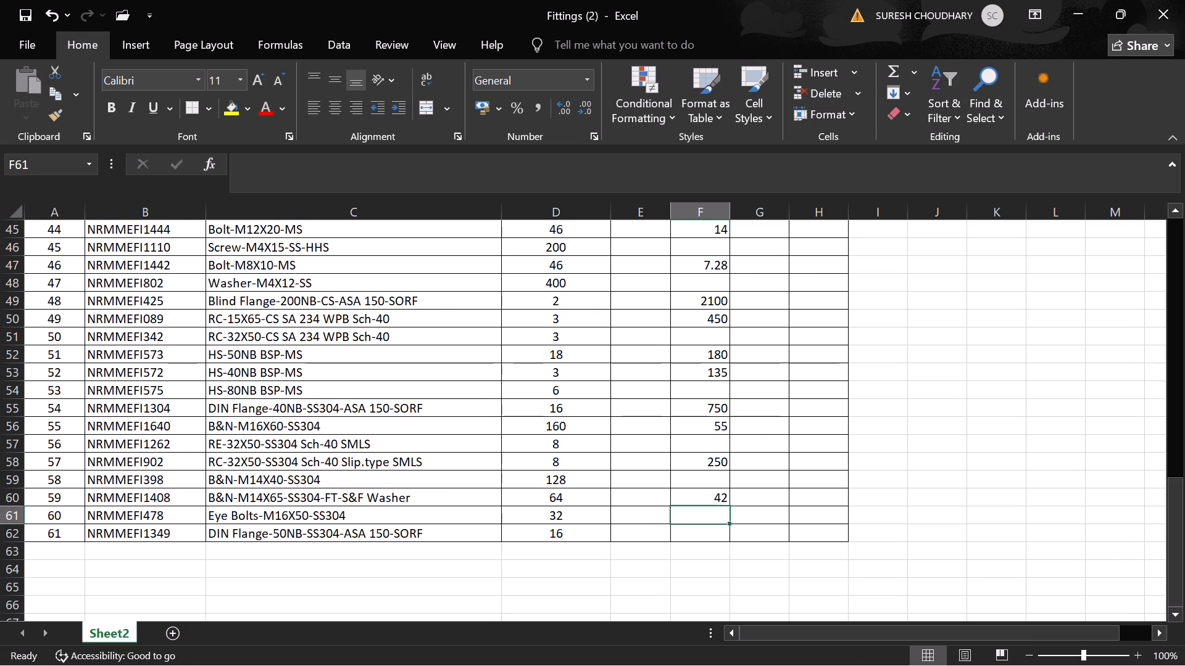
left_click(705, 532)
key("alt+Tab")
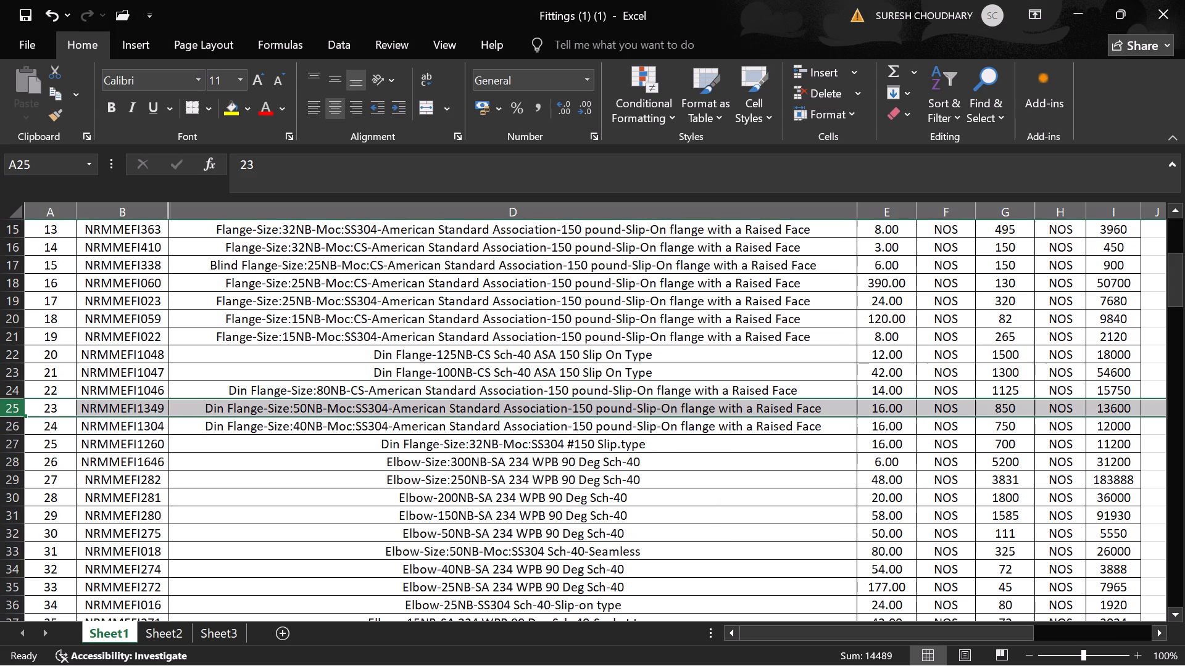
key("alt+Tab")
type("850")
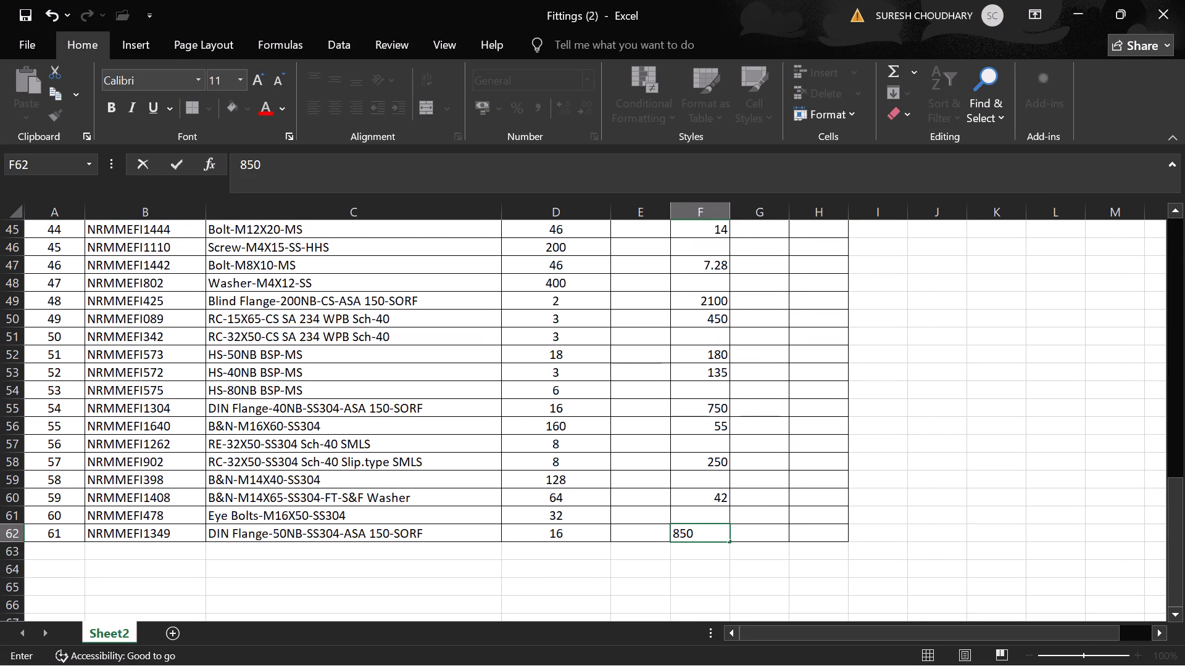
key("Up")
Look up Eye Bolts-M16X50-SS304 (NRMMEFI478) in Sheet1 of Fittings (1) (1) and enter its price 290 in Fittings (2).
key("alt+Tab")
scroll(706, 517, "down", 4)
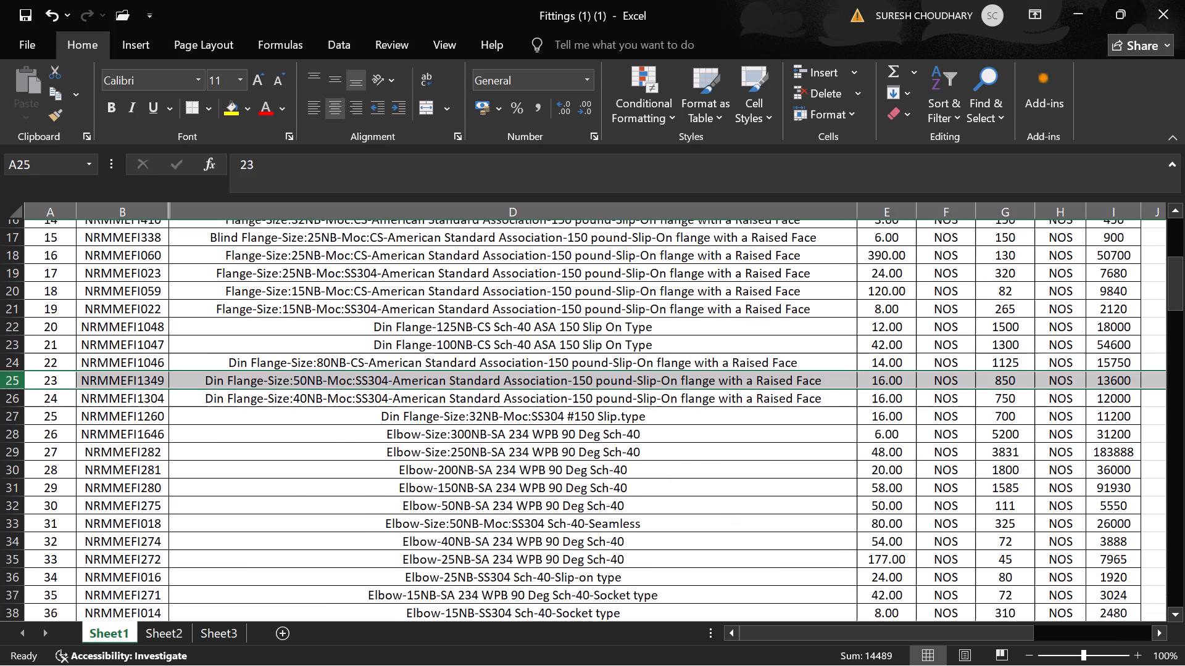
scroll(706, 517, "down", 15)
scroll(701, 515, "up", 1)
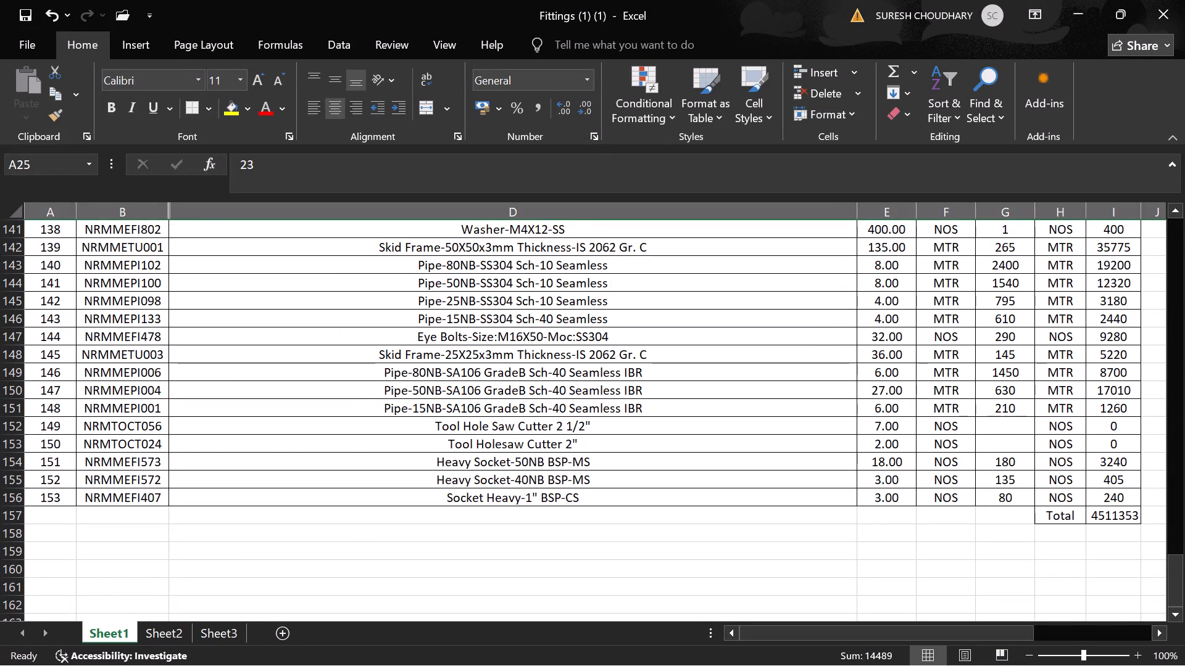
left_click(654, 339)
key("alt+Tab")
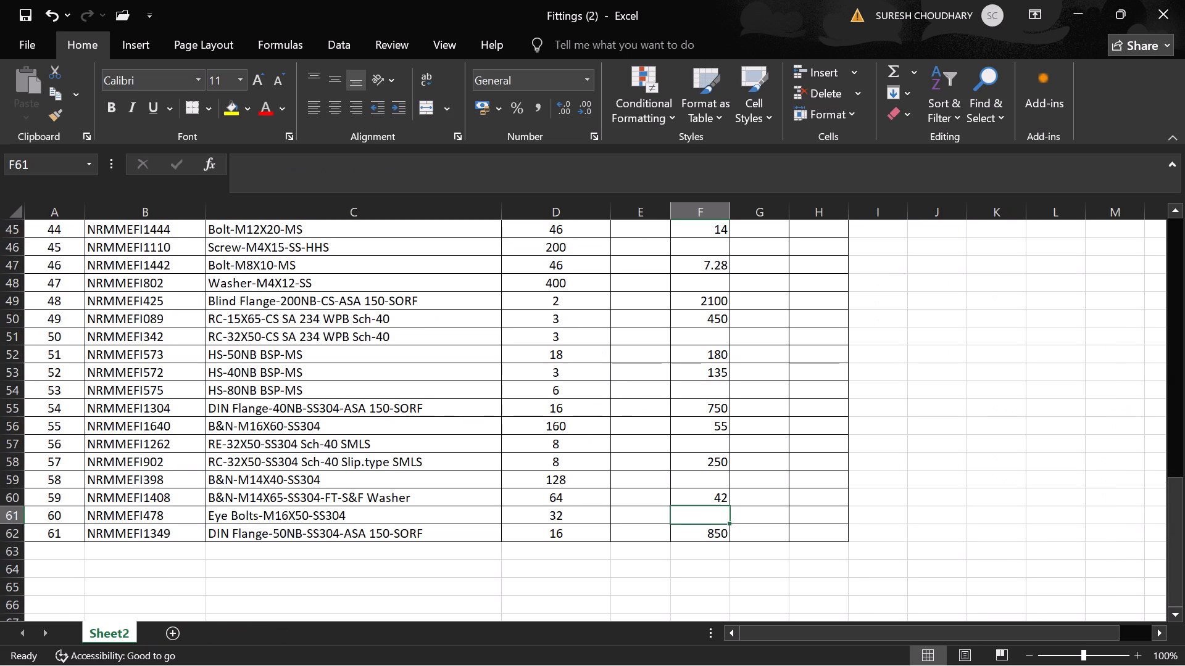
key("alt+Tab")
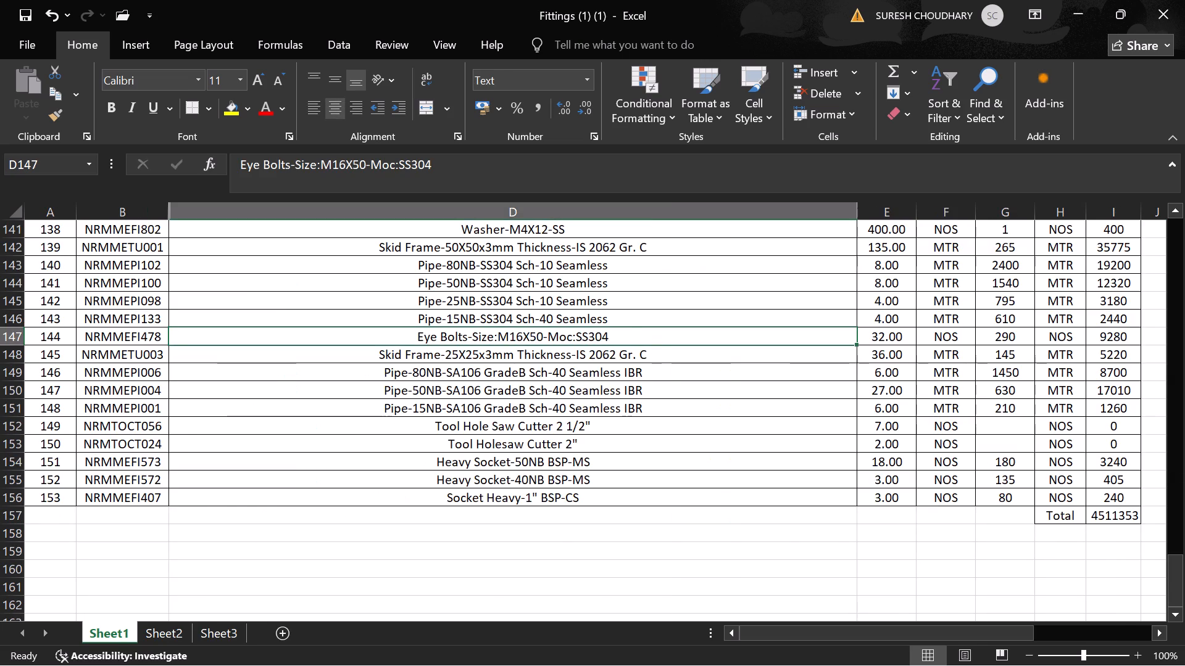
key("alt+Tab")
key("alt+Tab")
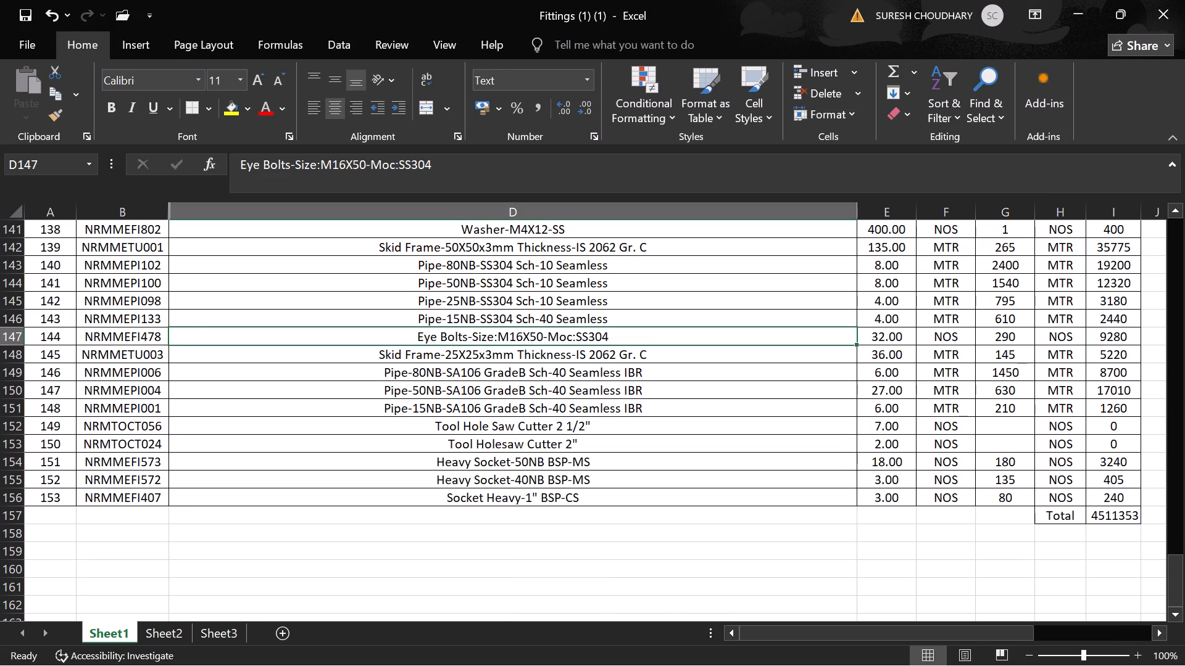
key("alt+Tab")
type("290")
key("Return")
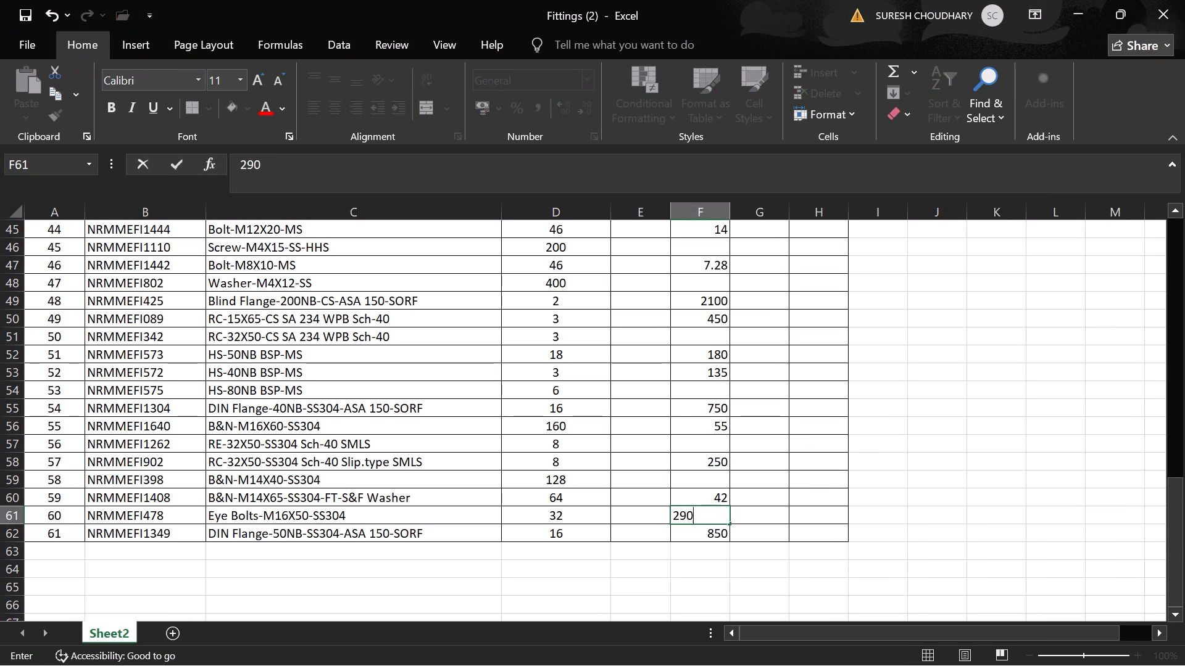
key("Return")
Check Fittings (2) for blank prices, look up Washer-M4X12-SS (NRMMEFI802) in Sheet1 of Fittings (1) (1), and enter its price 1.
scroll(796, 394, "up", 3)
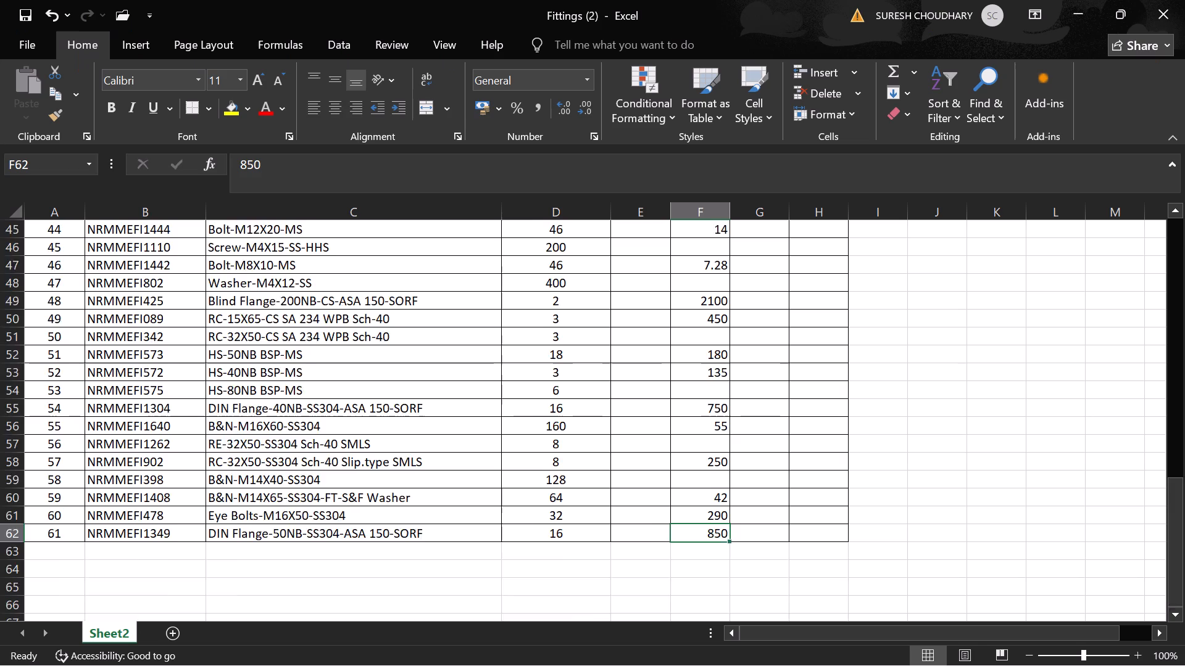
scroll(796, 394, "up", 11)
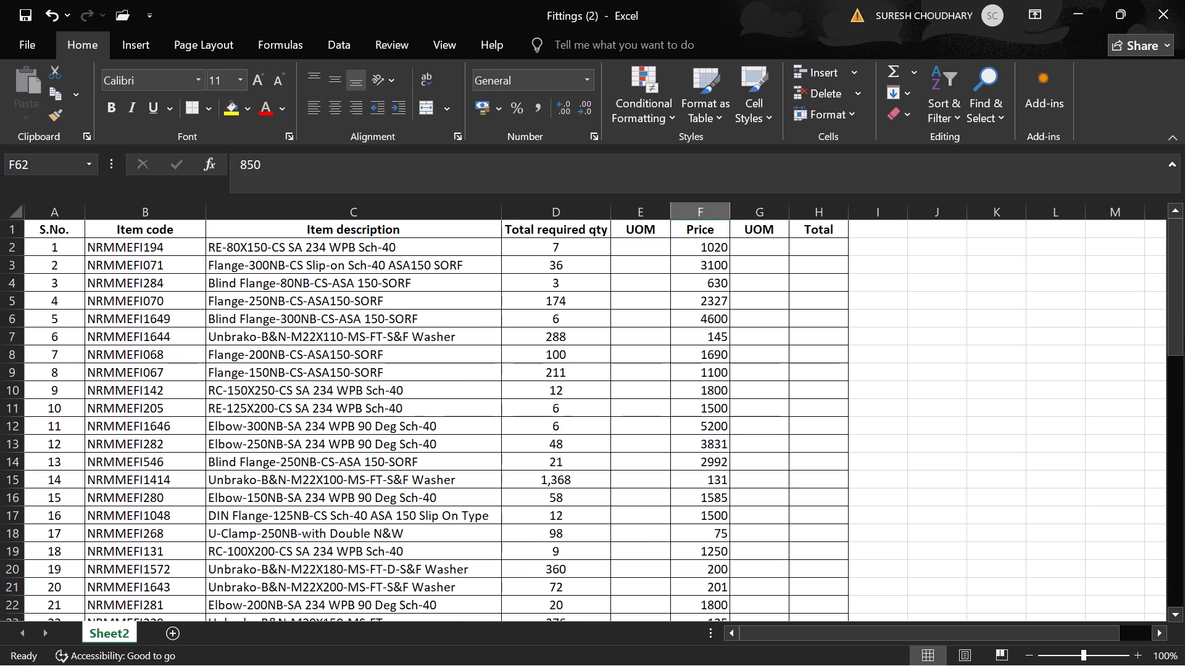
scroll(717, 417, "down", 3)
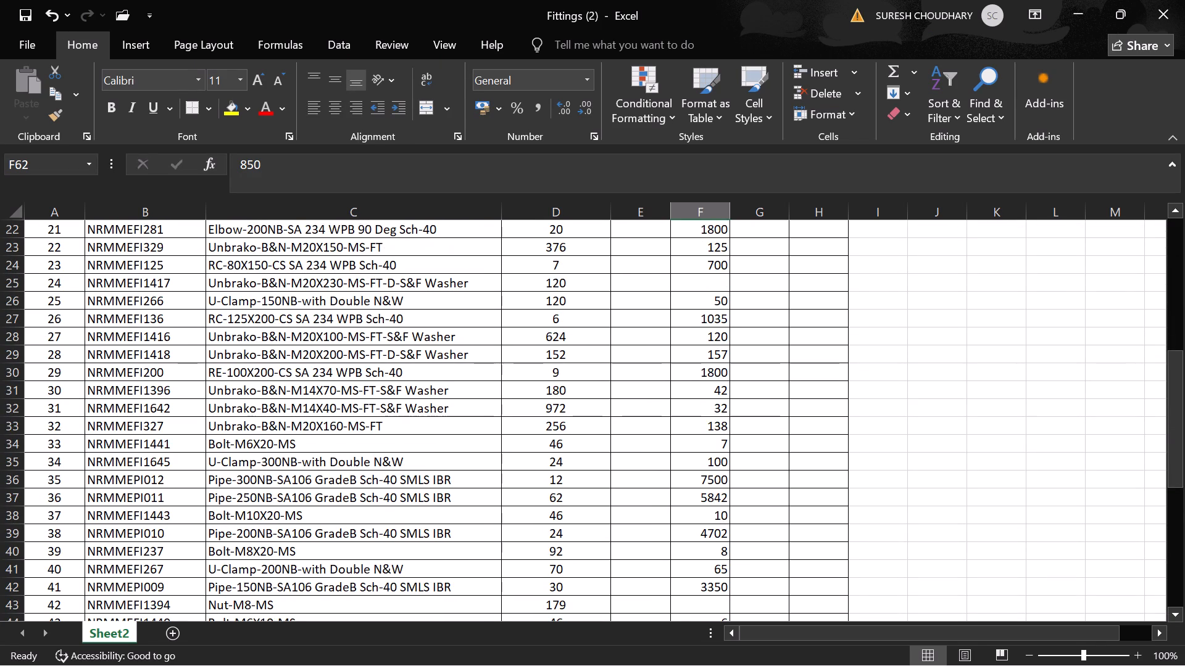
key("alt+Tab")
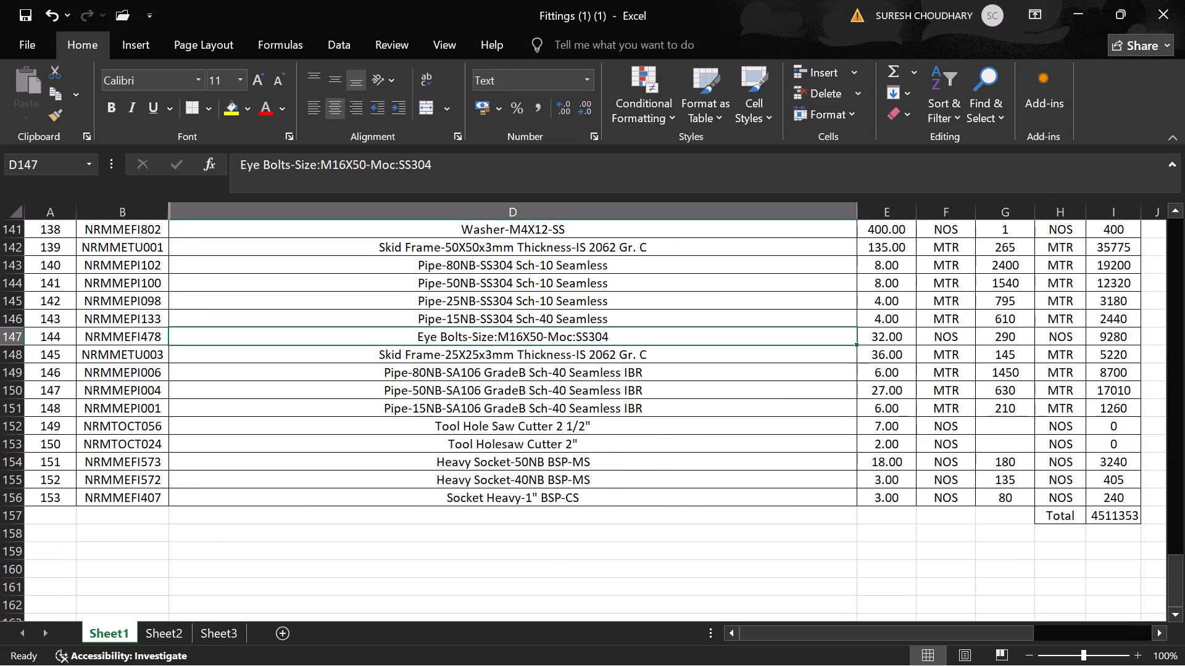
scroll(501, 406, "up", 2)
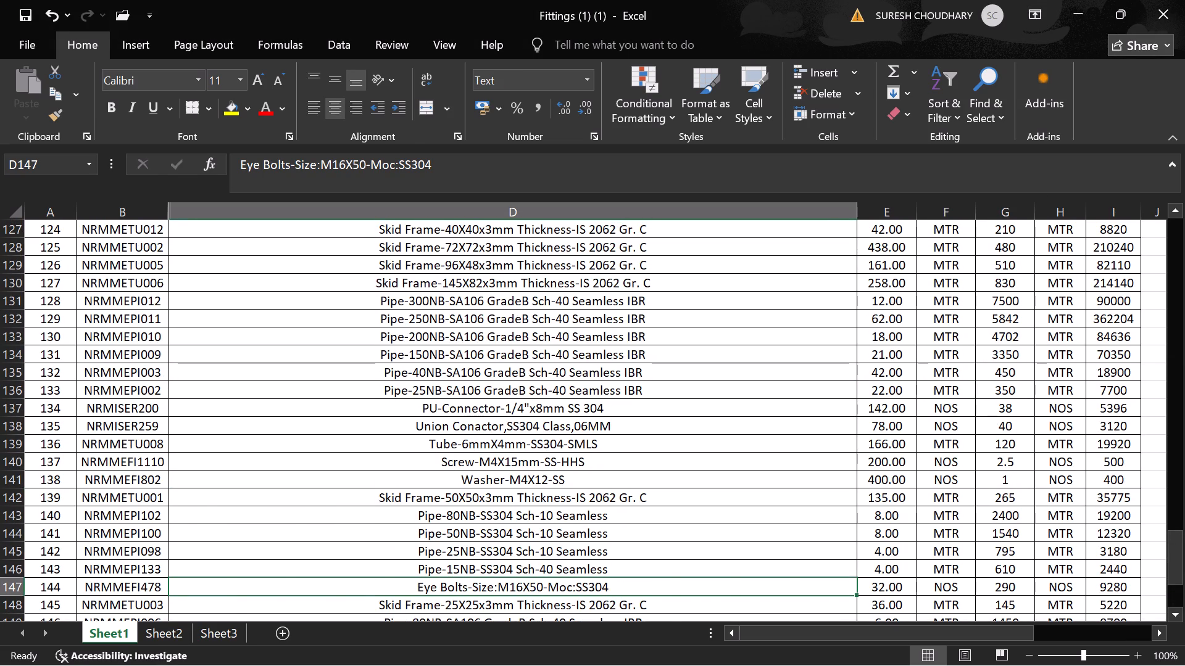
key("alt+Tab")
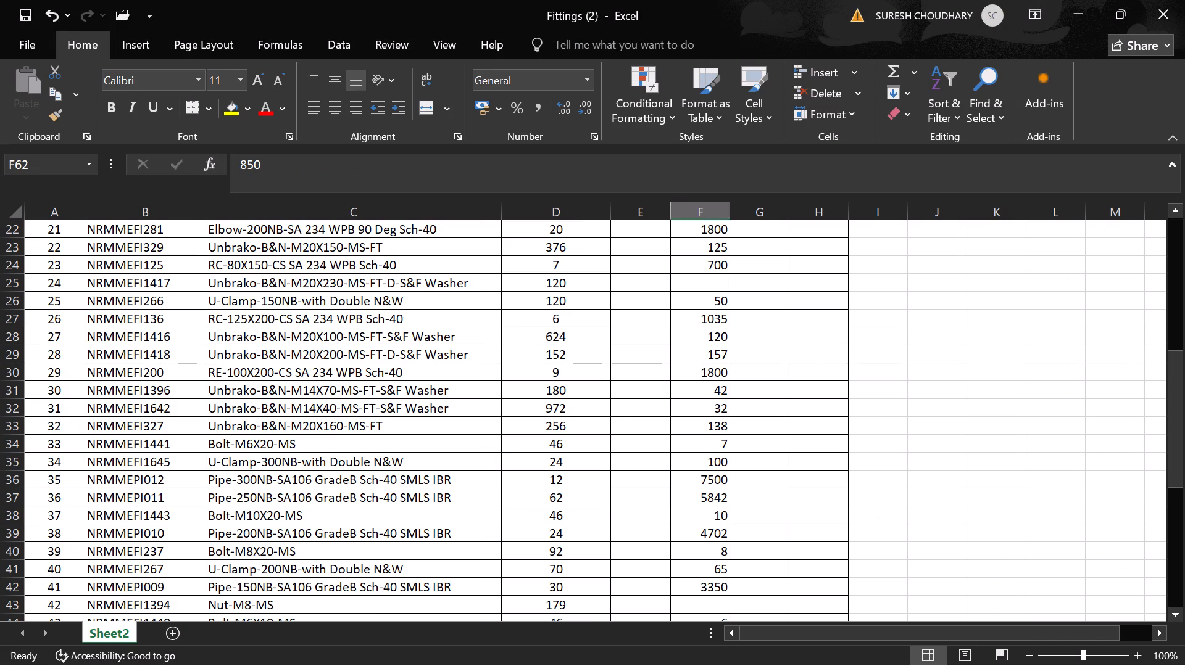
scroll(666, 568, "down", 1)
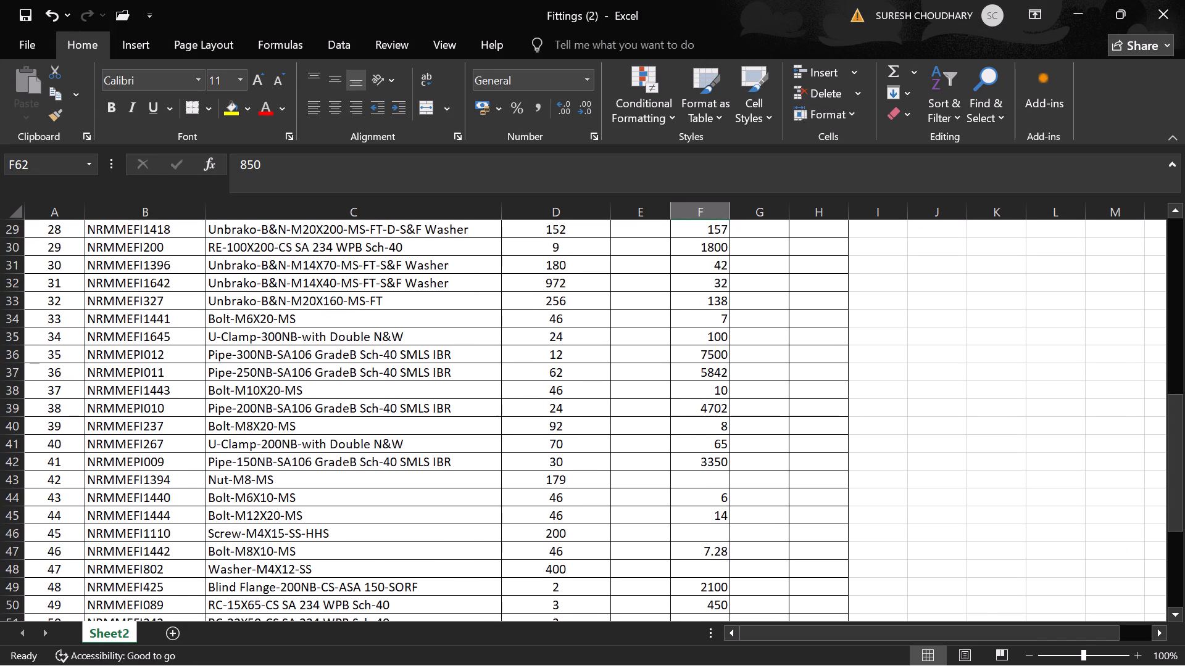
scroll(707, 478, "down", 1)
left_click(700, 445)
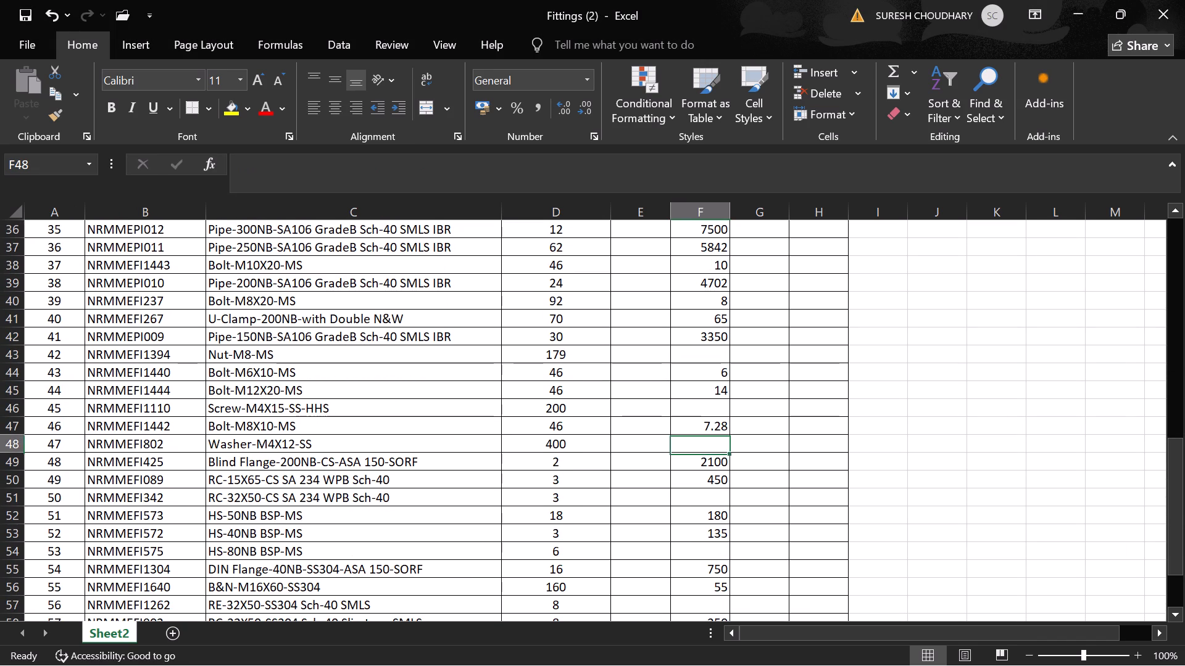
key("alt+Tab")
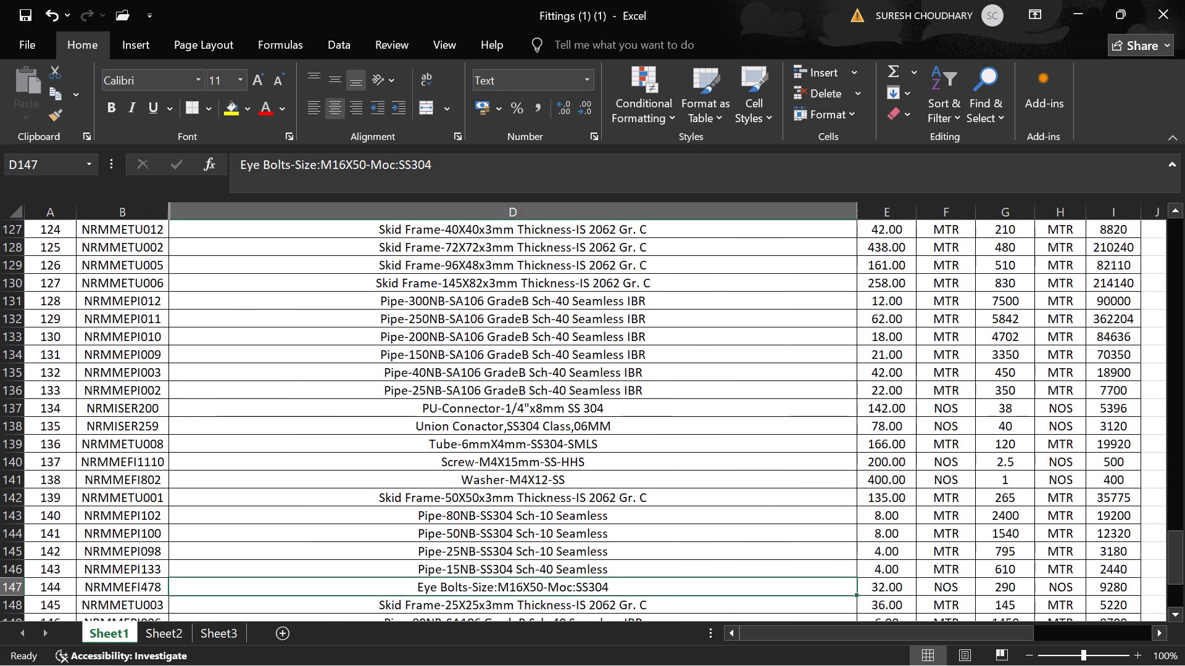
key("alt+Tab")
key("1")
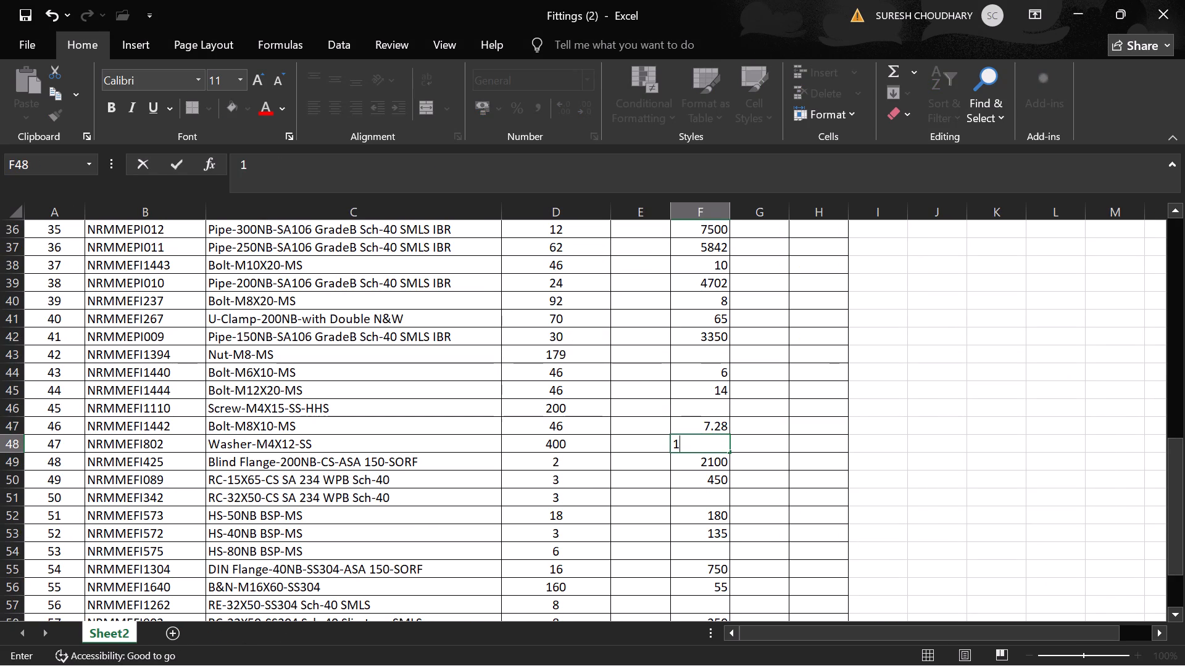
Search the whole item list in Sheet1 of Fittings (1) (1) for Nut-M8-MS (NRMMEFI1394), and return to Fittings (2).
left_click(712, 353)
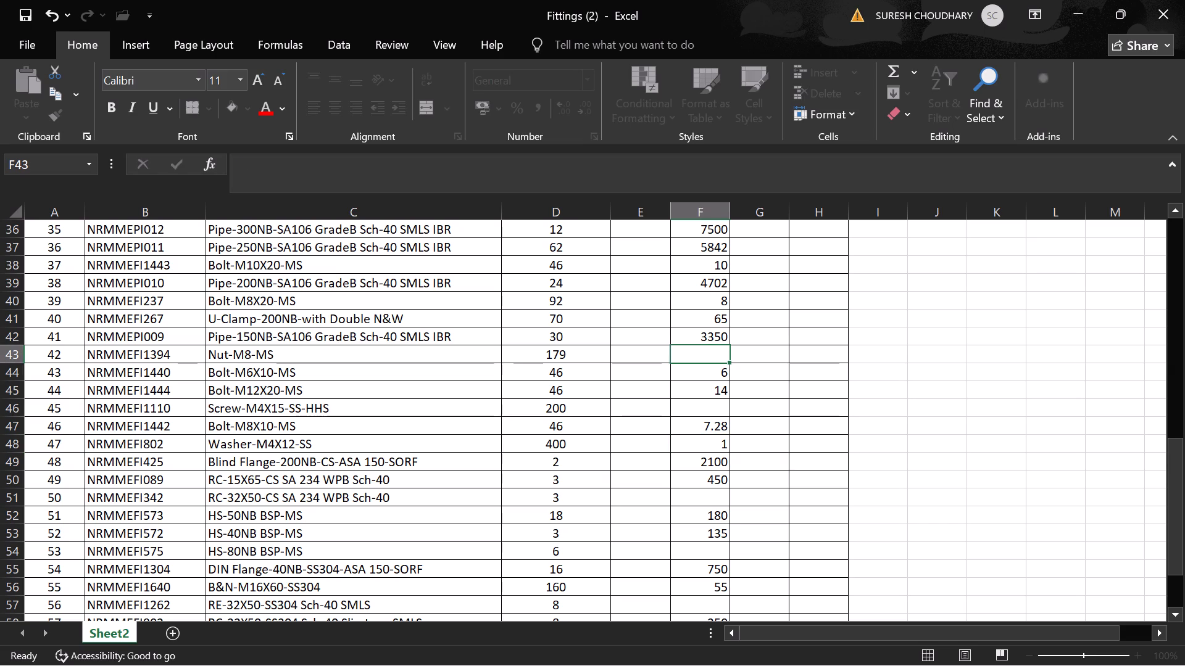
key("alt+Tab")
scroll(605, 409, "down", 2)
scroll(601, 410, "up", 1)
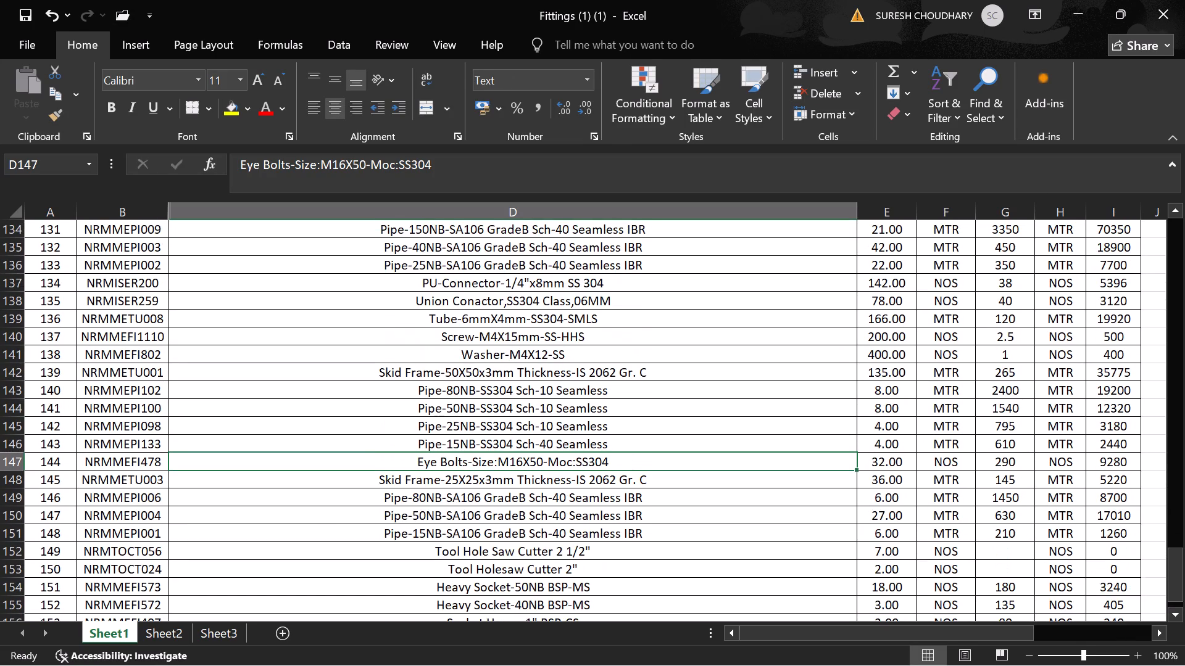
scroll(594, 401, "up", 1)
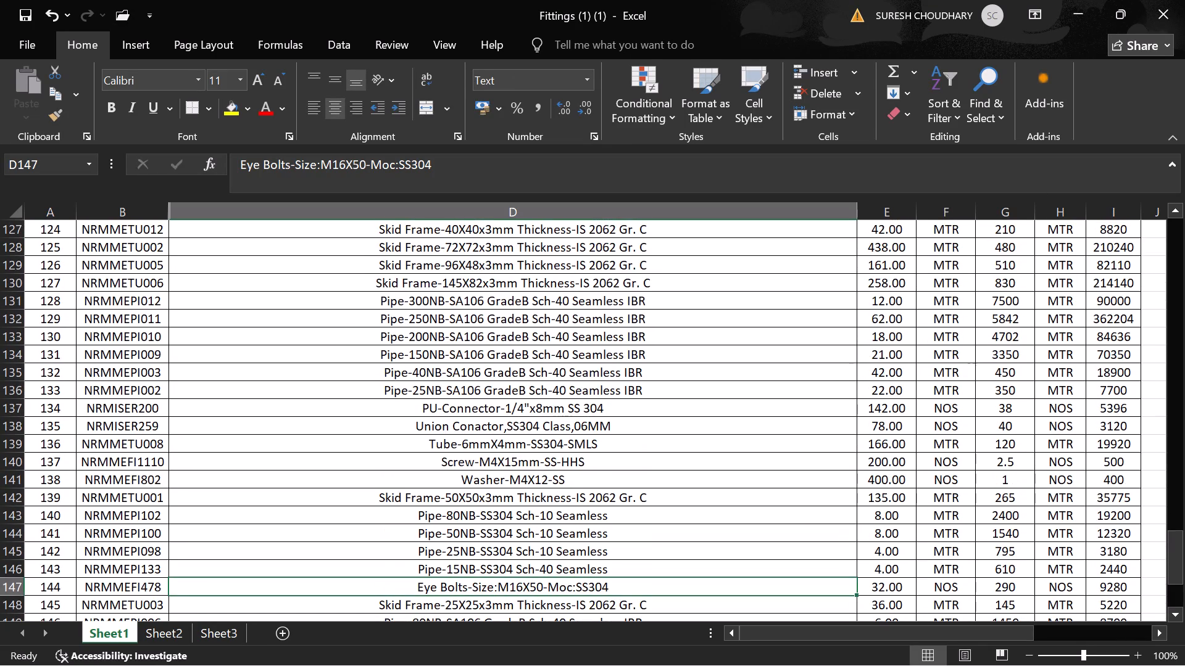
scroll(594, 401, "down", 1)
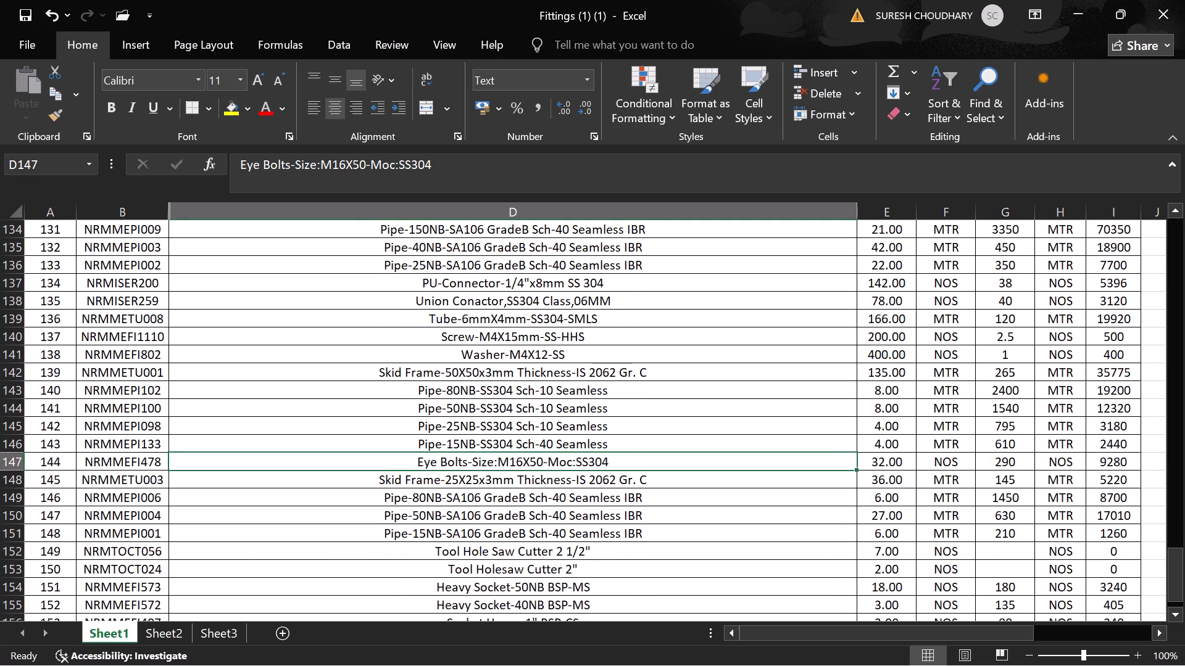
scroll(593, 400, "up", 2)
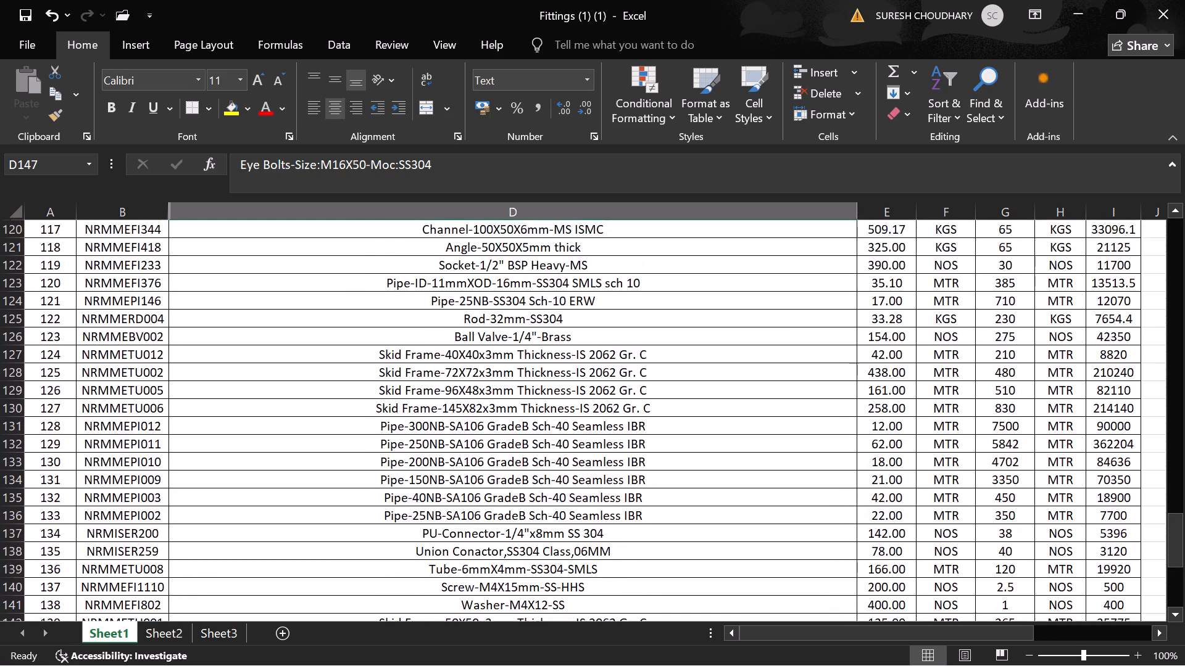
scroll(593, 400, "up", 1)
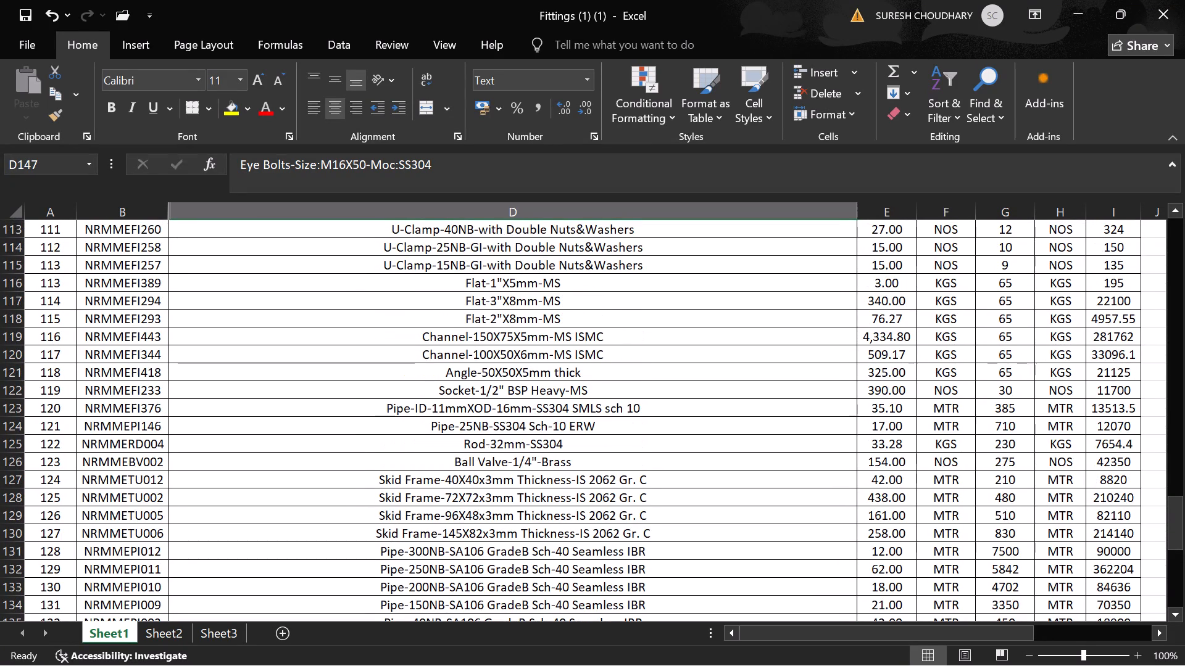
scroll(513, 361, "up", 2)
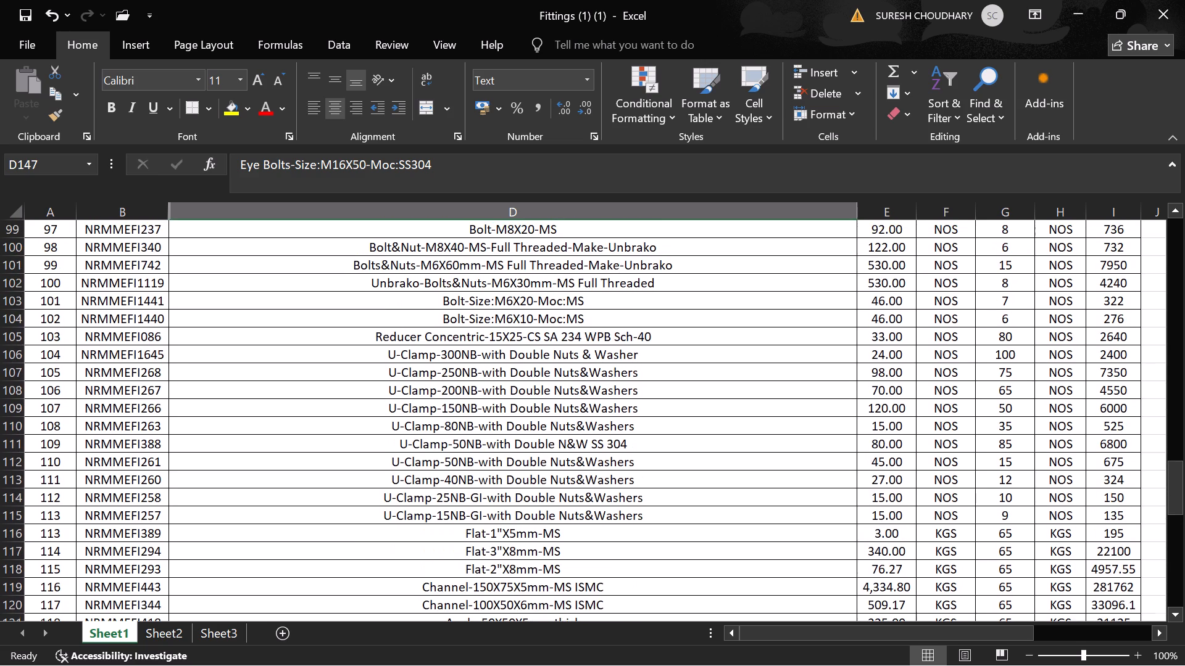
scroll(513, 361, "up", 1)
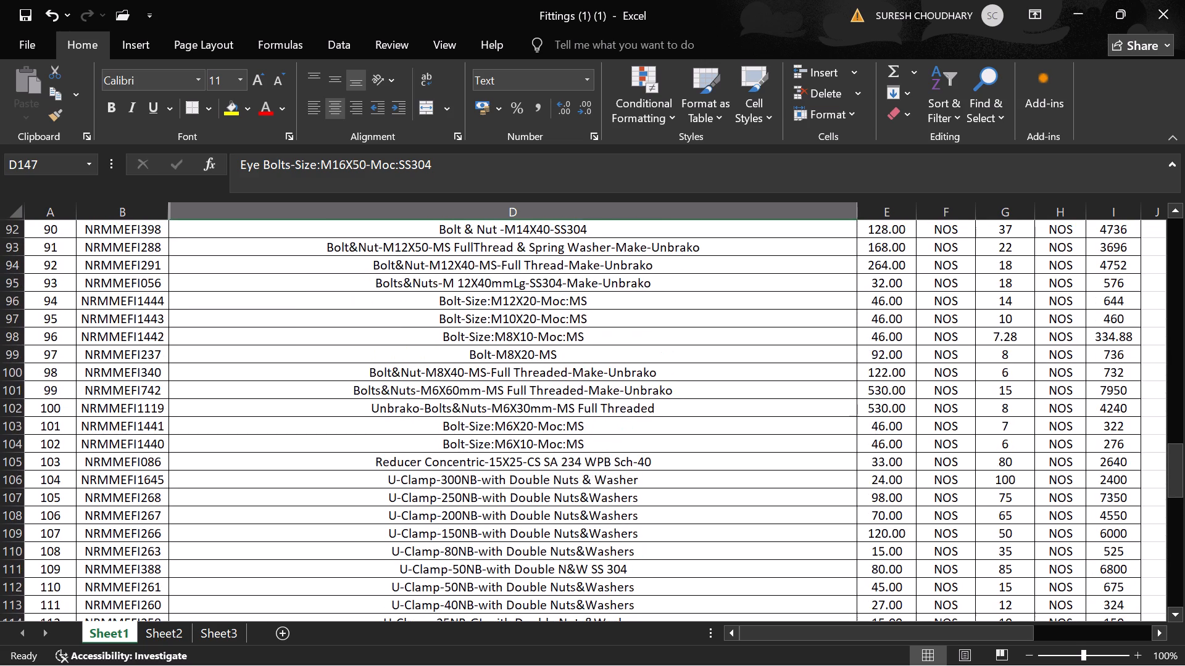
scroll(513, 361, "up", 2)
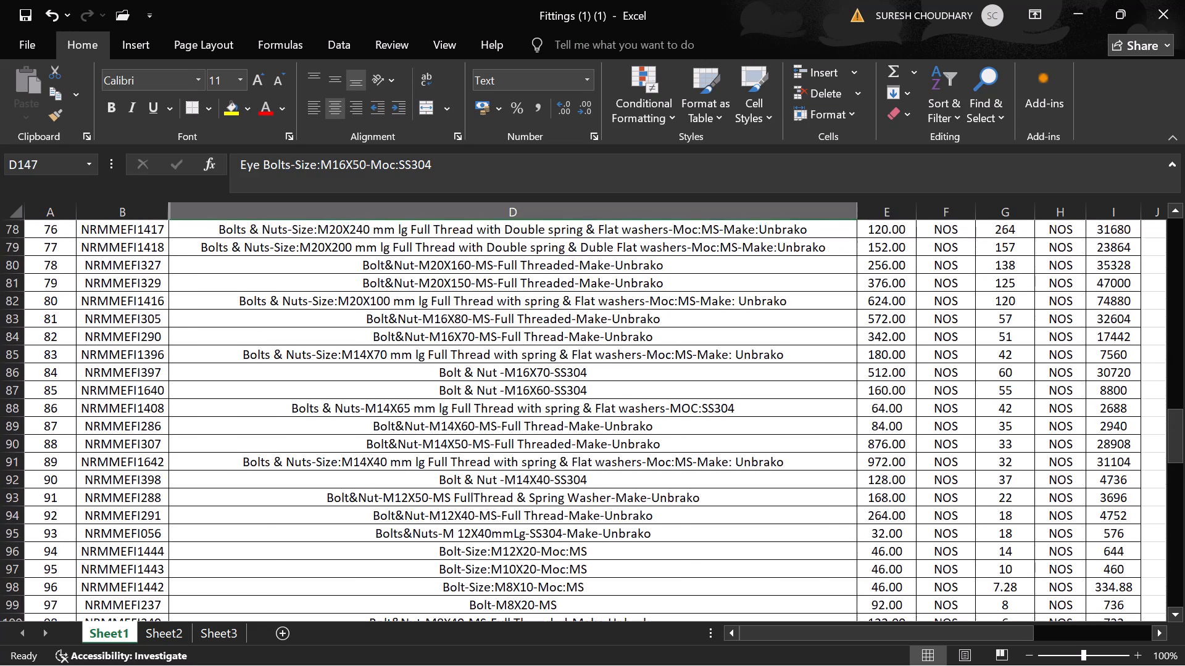
scroll(513, 361, "up", 3)
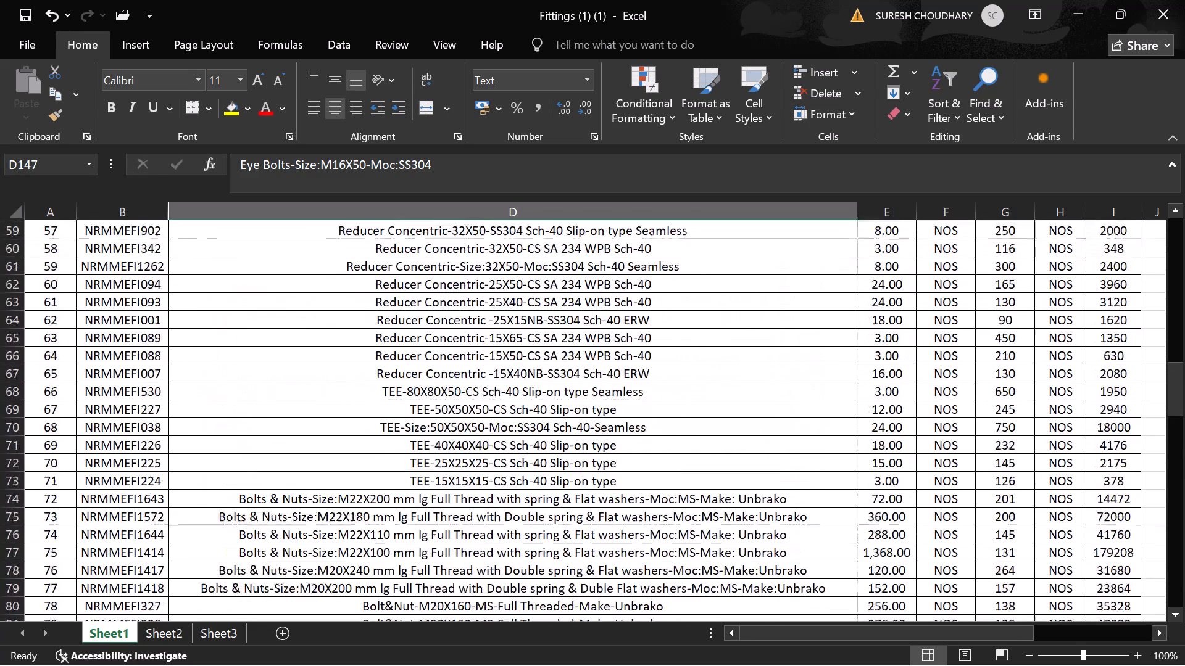
scroll(513, 361, "up", 4)
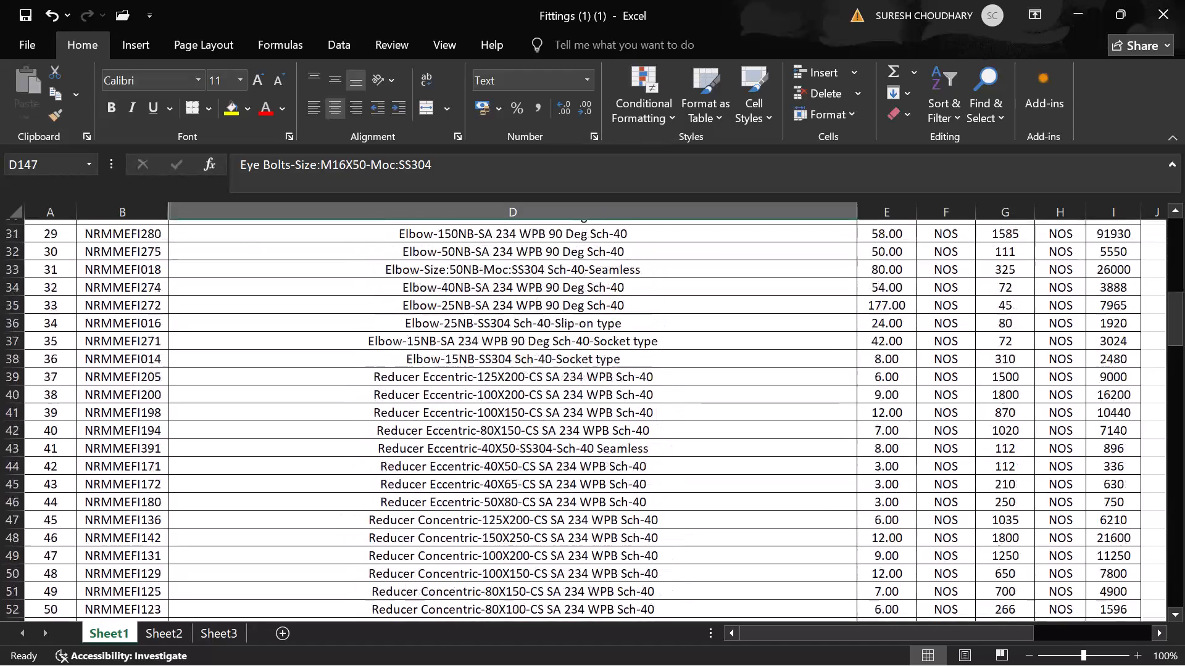
scroll(513, 361, "up", 5)
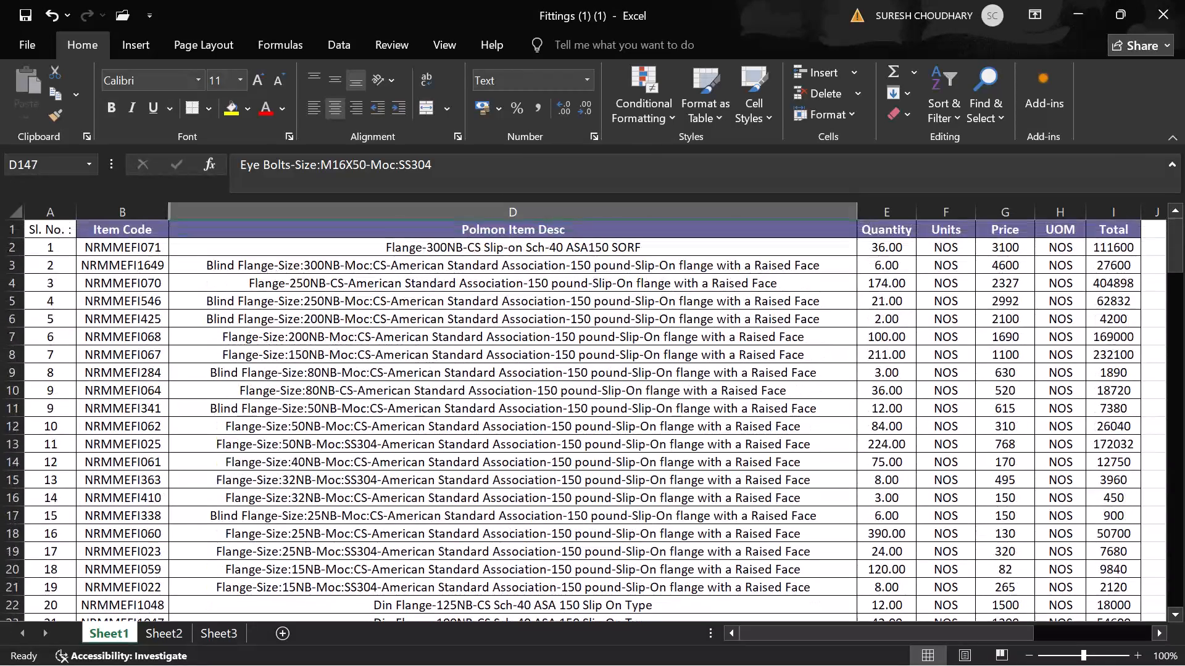
scroll(512, 358, "down", 13)
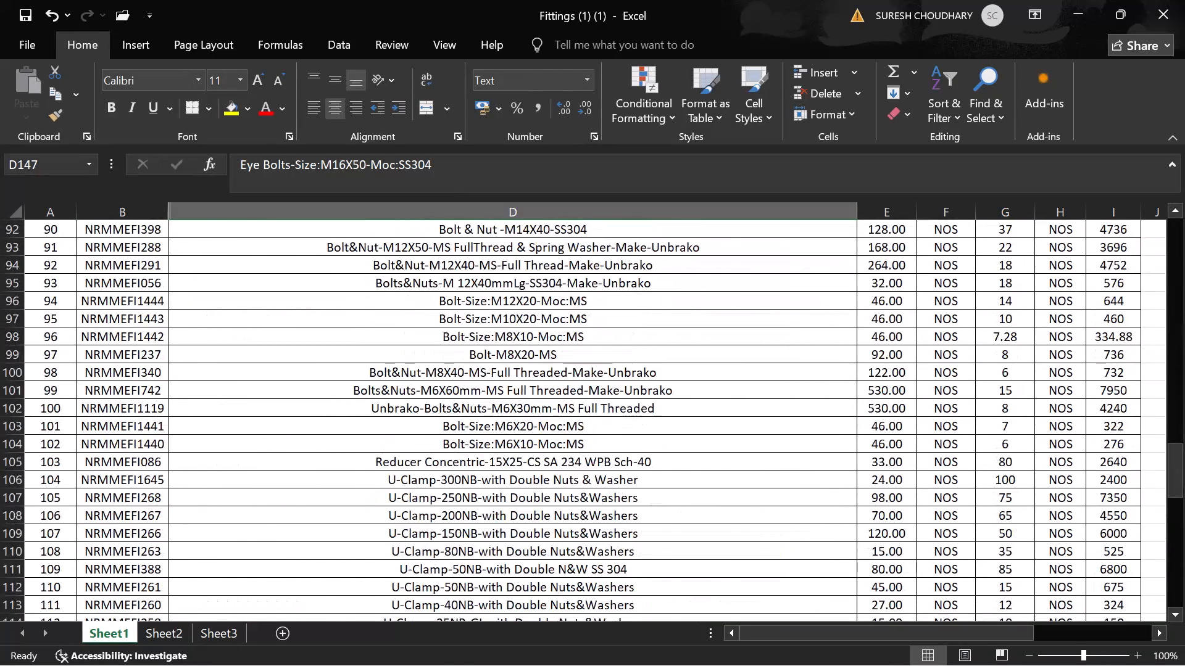
key("alt+Tab")
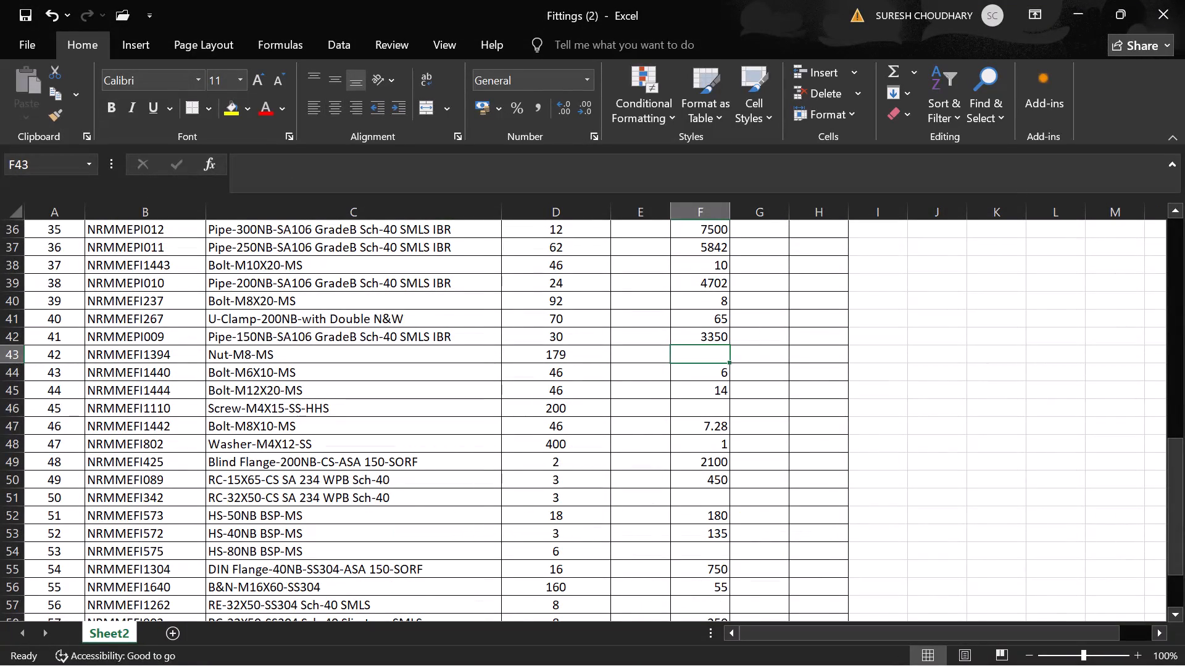
Look up Screw-M4X15-SS-HHS (NRMMEFI1110) in Sheet1 of Fittings (1) (1) and enter its price 2.5 in Fittings (2).
left_click(715, 408)
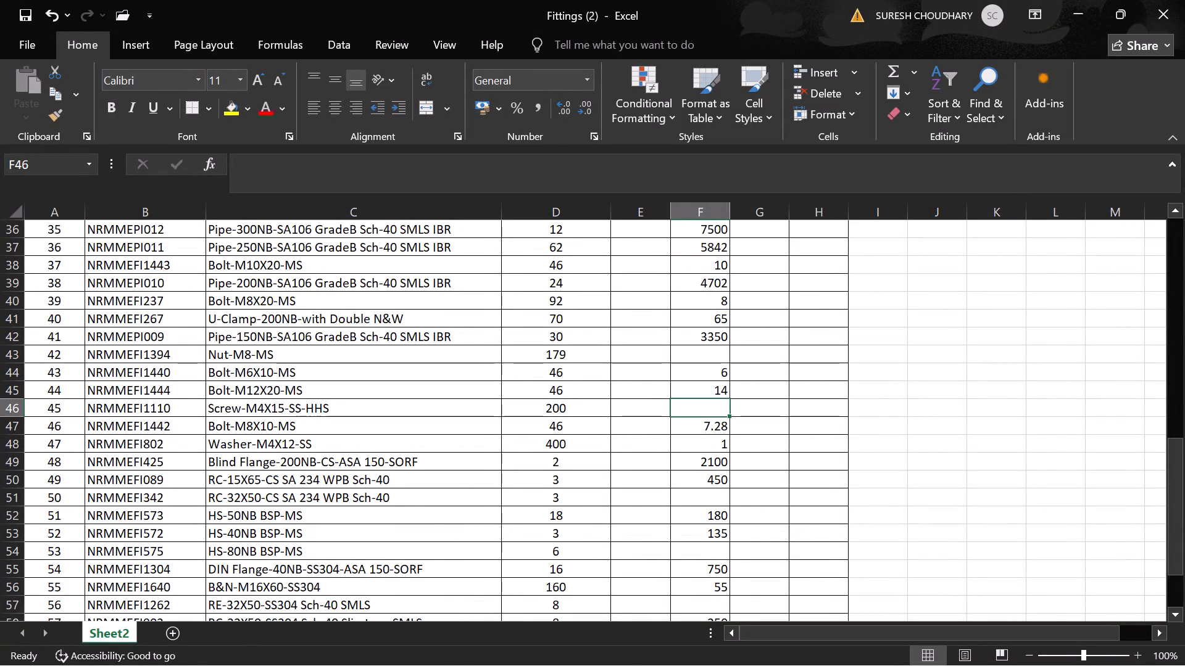
key("alt+Tab")
scroll(710, 389, "down", 7)
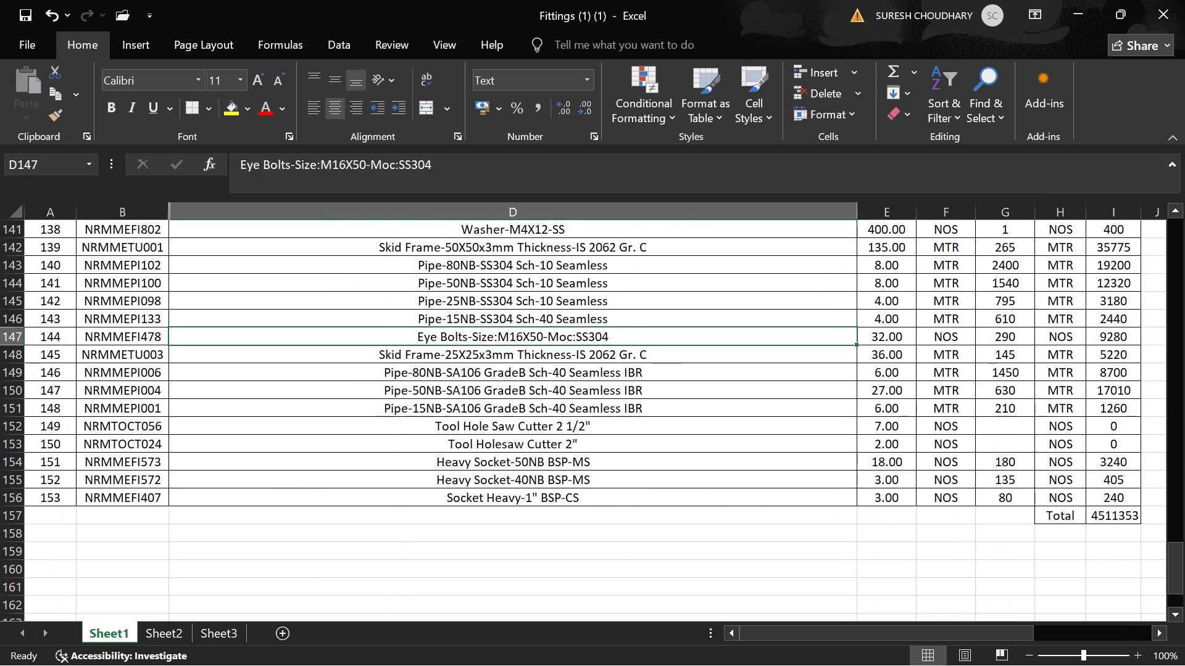
scroll(709, 379, "down", 1)
scroll(706, 378, "up", 2)
scroll(673, 391, "down", 1)
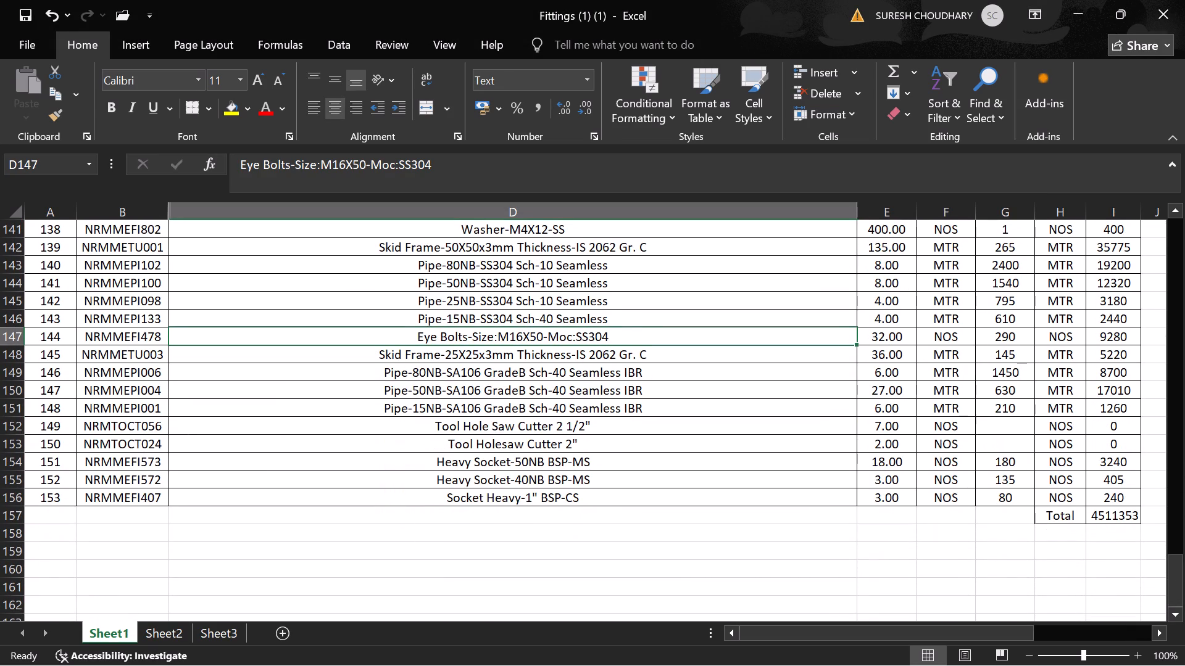
scroll(453, 404, "up", 1)
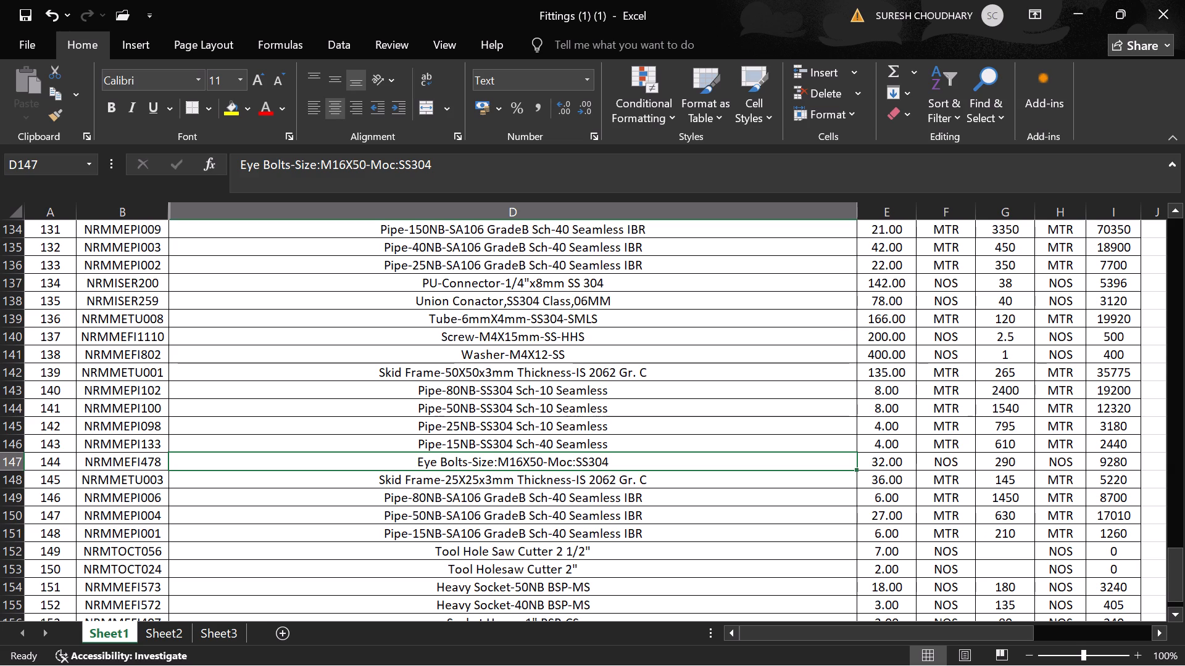
left_click(625, 340)
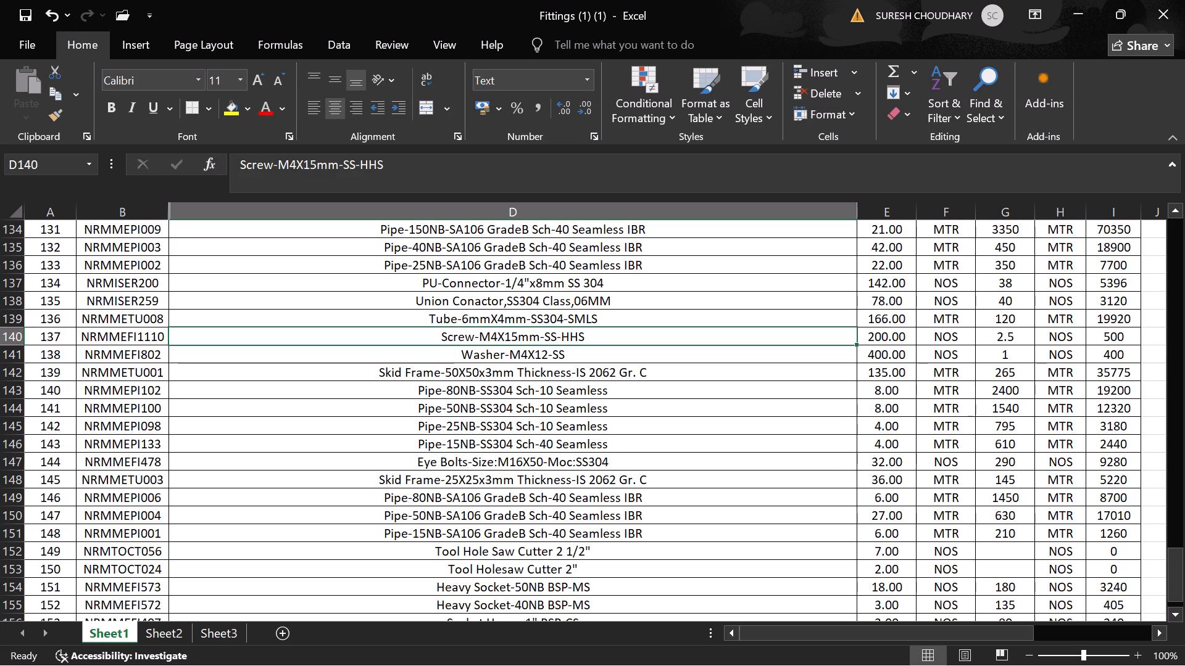
key("alt+Tab")
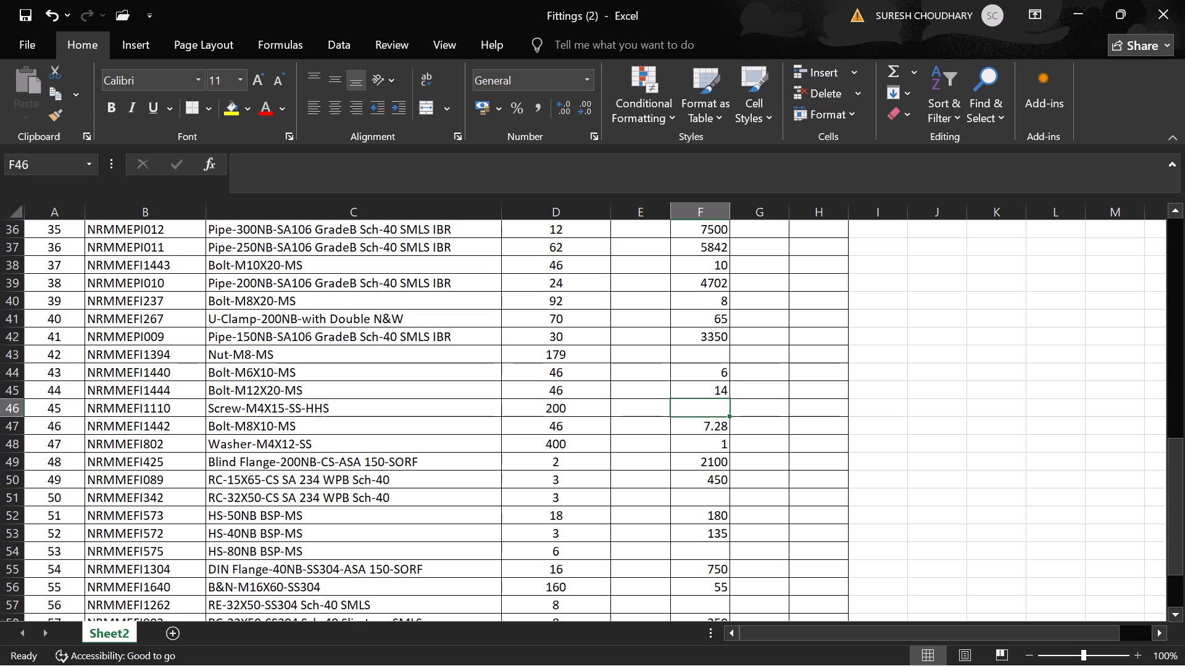
key("alt+Tab")
key("alt+Tab")
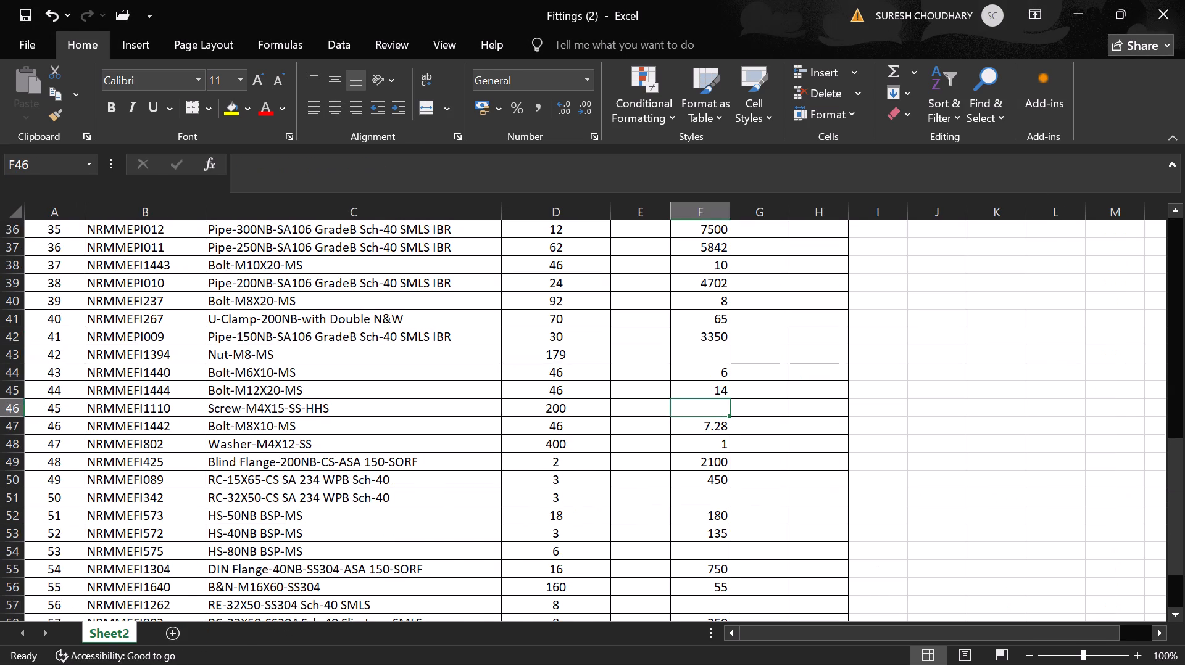
key("alt+Tab")
key("alt+Tab")
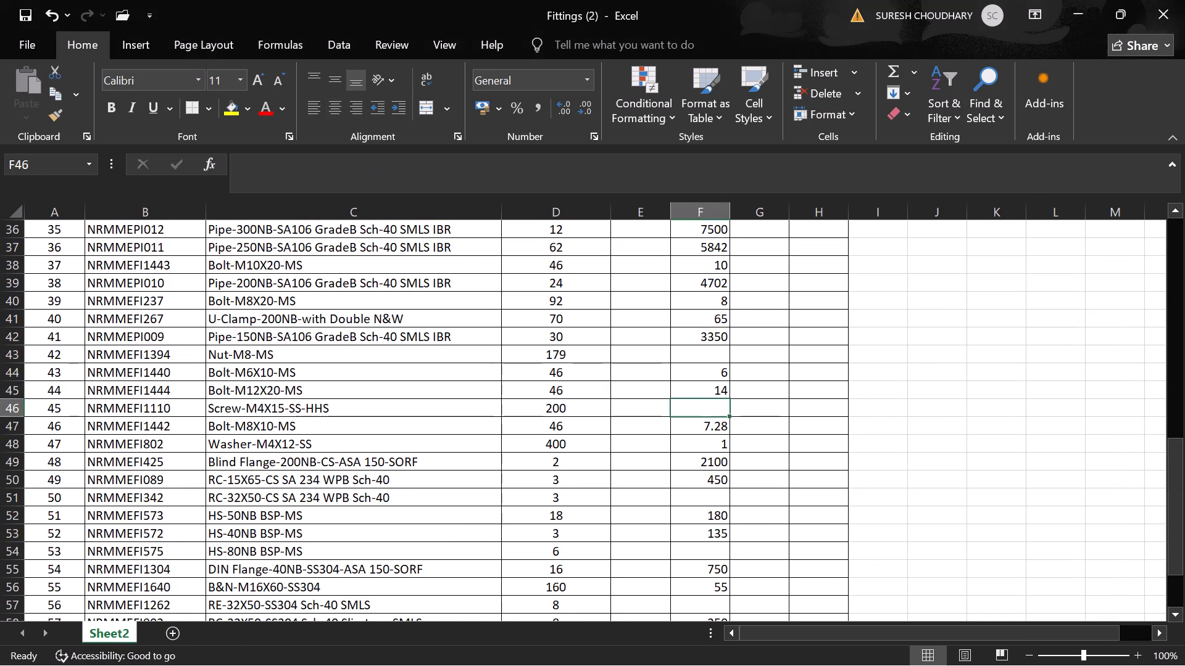
type("2.5")
key("Return")
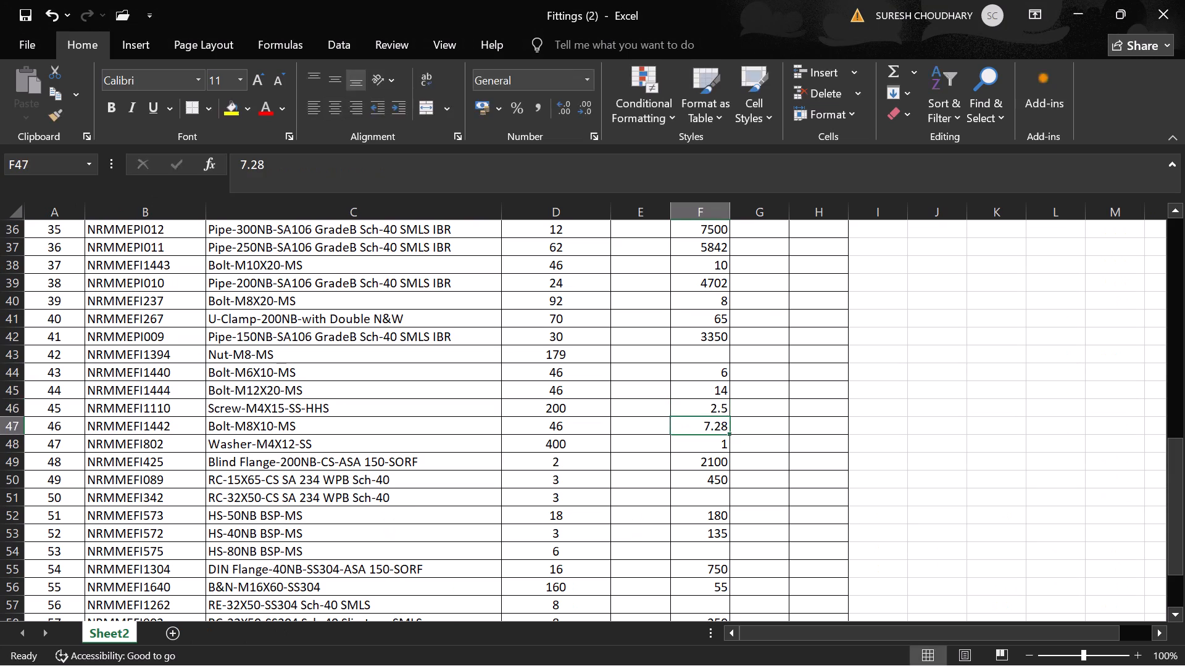
key("alt+Tab")
key("alt+Tab")
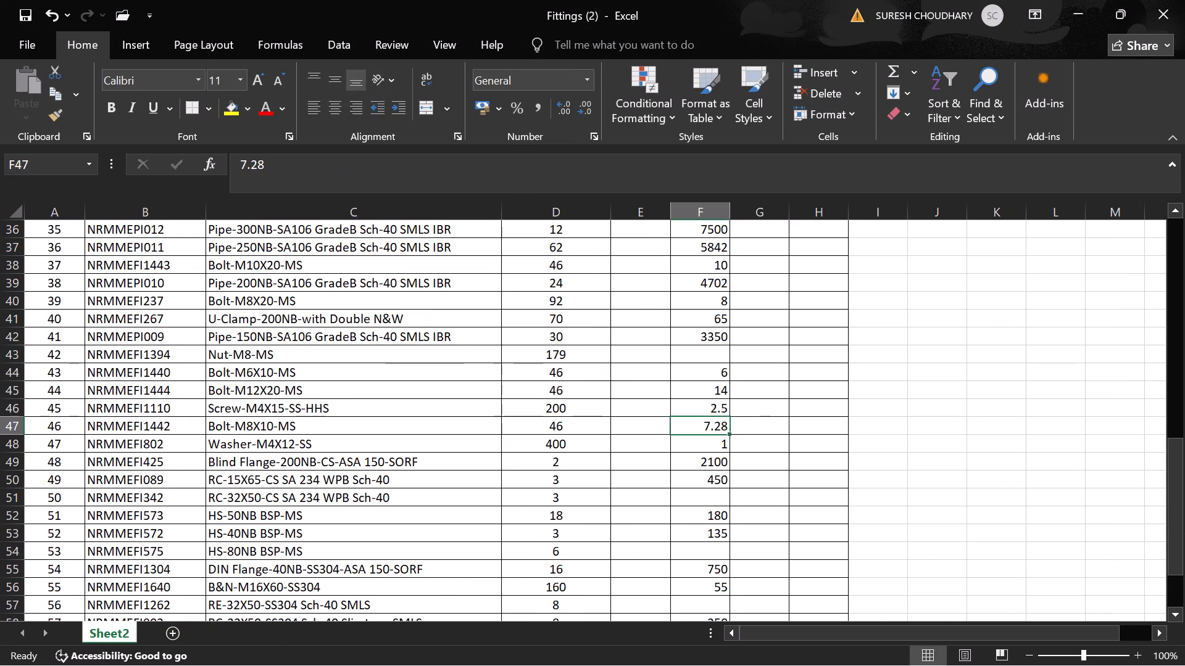
Go to the blank price of RC-32X50-CS SA 234 WPB Sch-40 (NRMMEFI342) and search the lower part of Fittings (1) (1) Sheet1 for it.
key("Return")
key("Return")
key("Return")
key("Return")
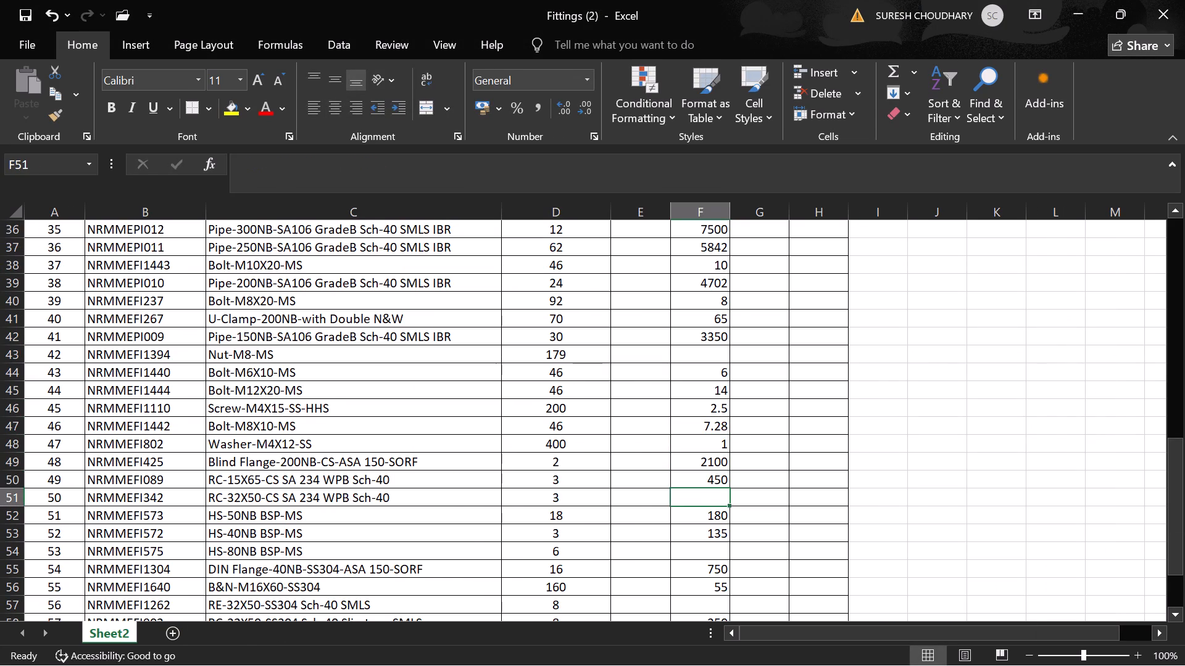
key("alt+Tab")
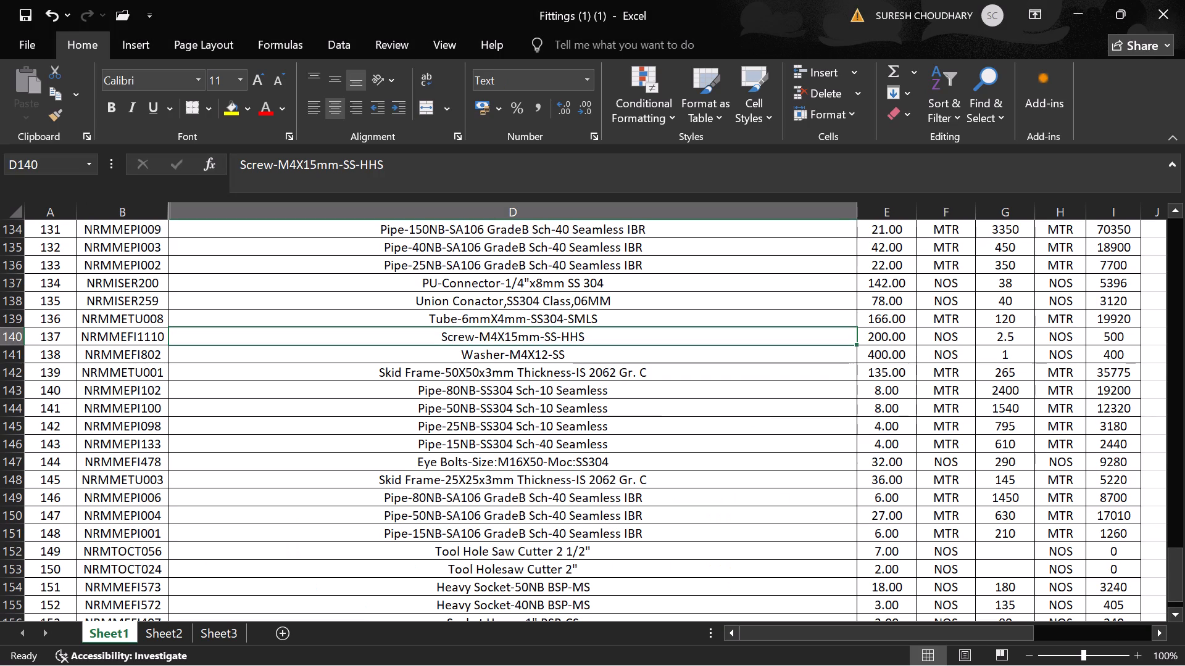
scroll(432, 485, "down", 4)
scroll(432, 483, "up", 2)
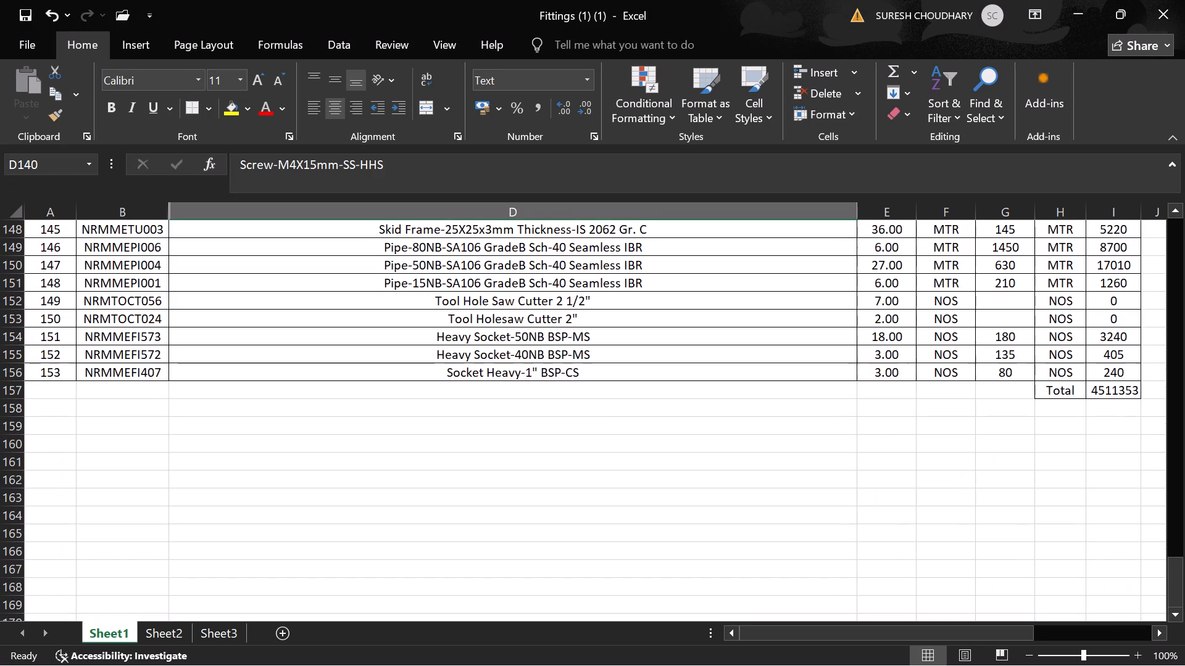
scroll(432, 483, "up", 1)
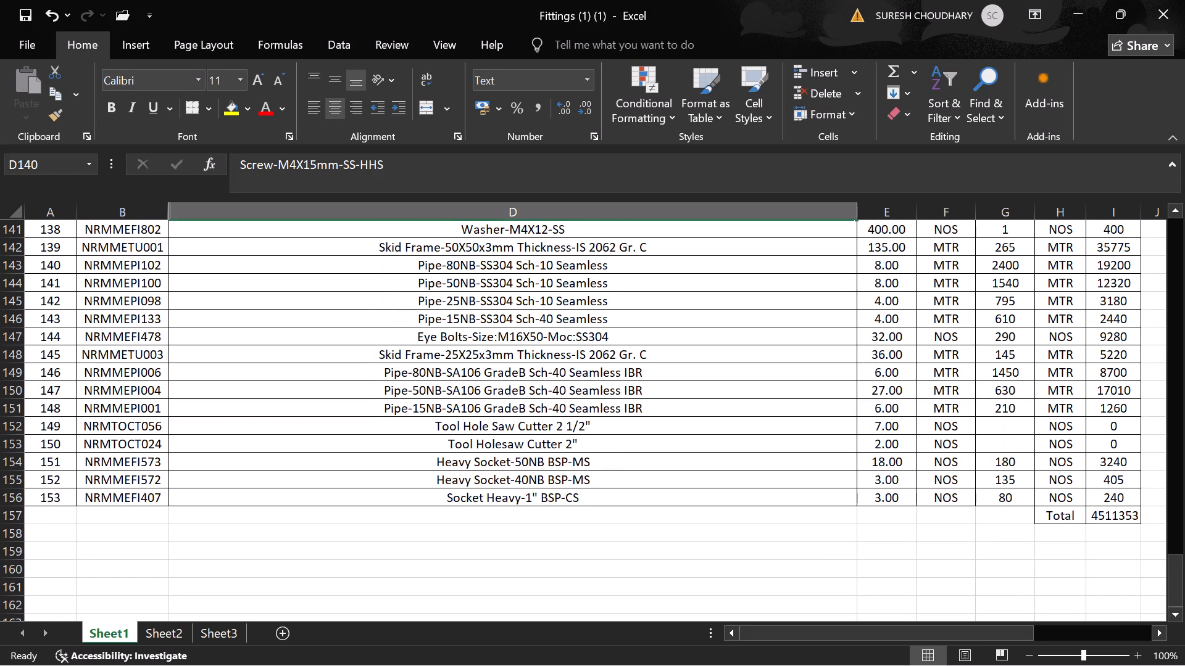
scroll(459, 312, "up", 1)
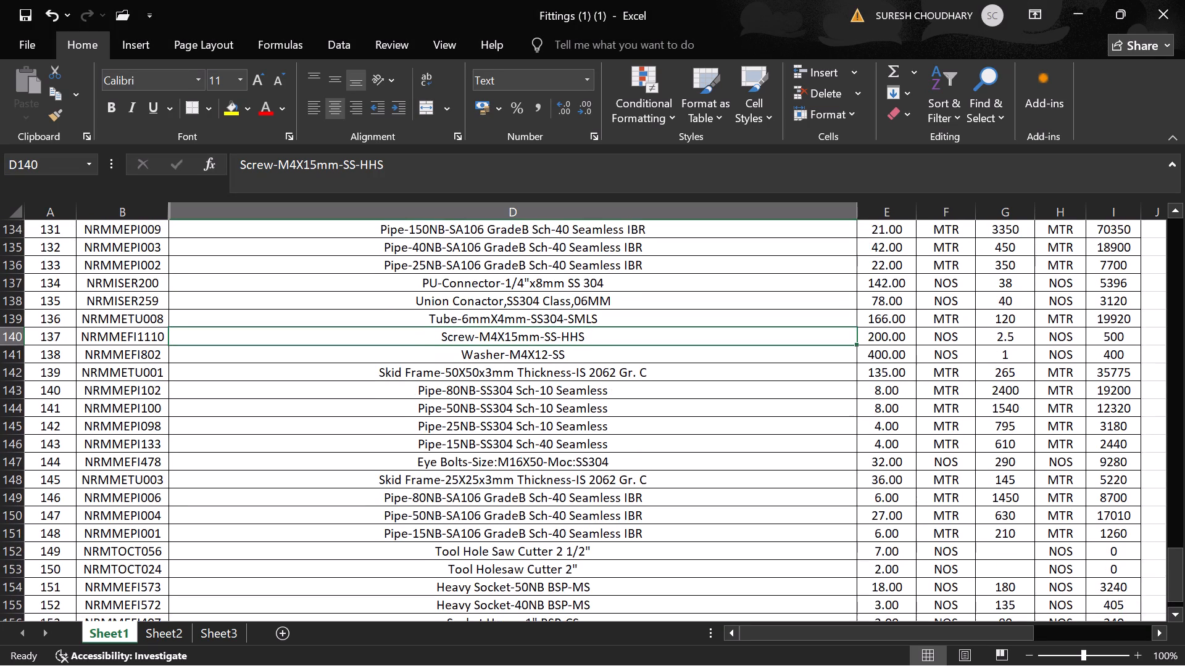
scroll(459, 312, "up", 1)
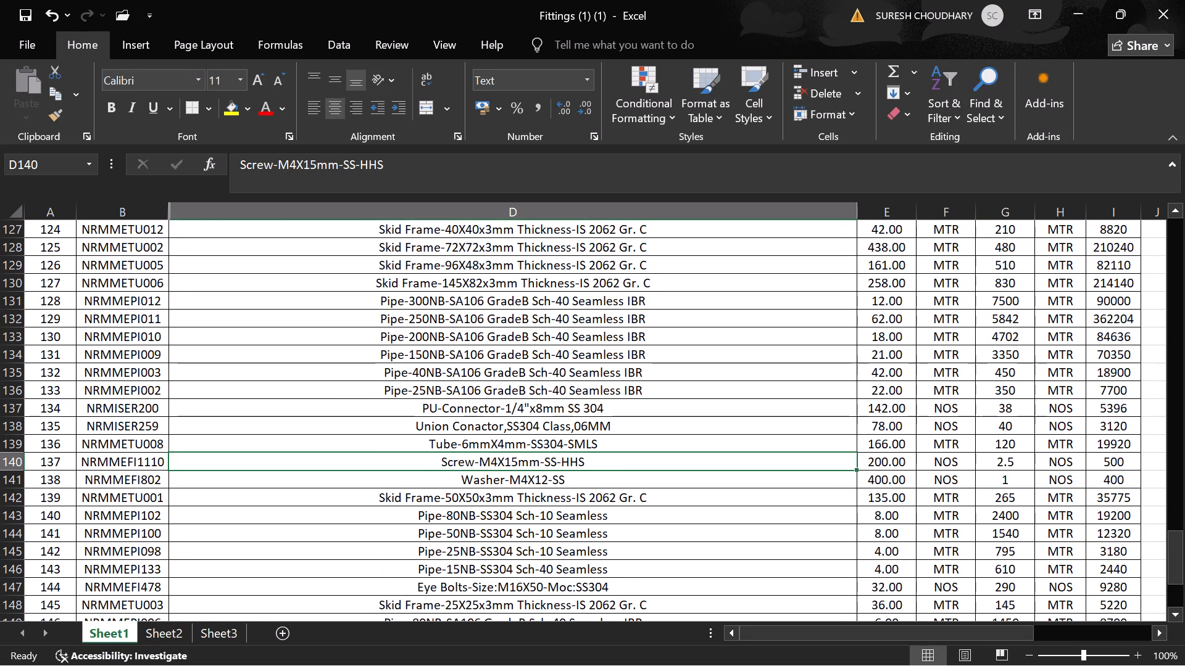
scroll(451, 400, "up", 2)
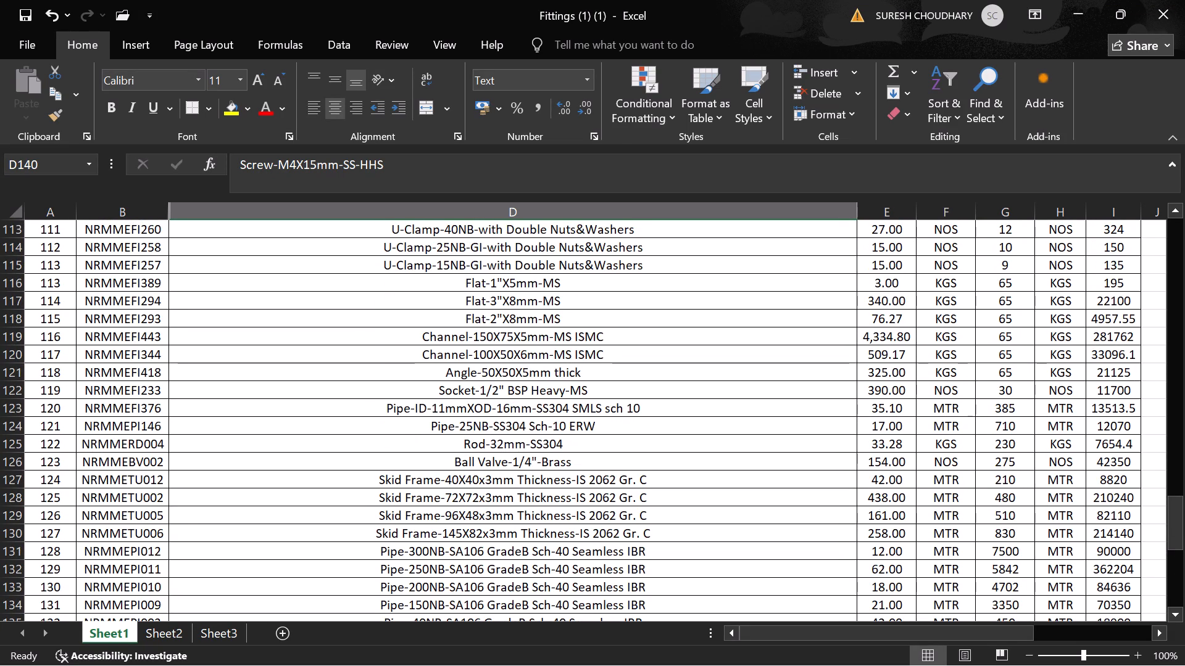
scroll(466, 397, "up", 3)
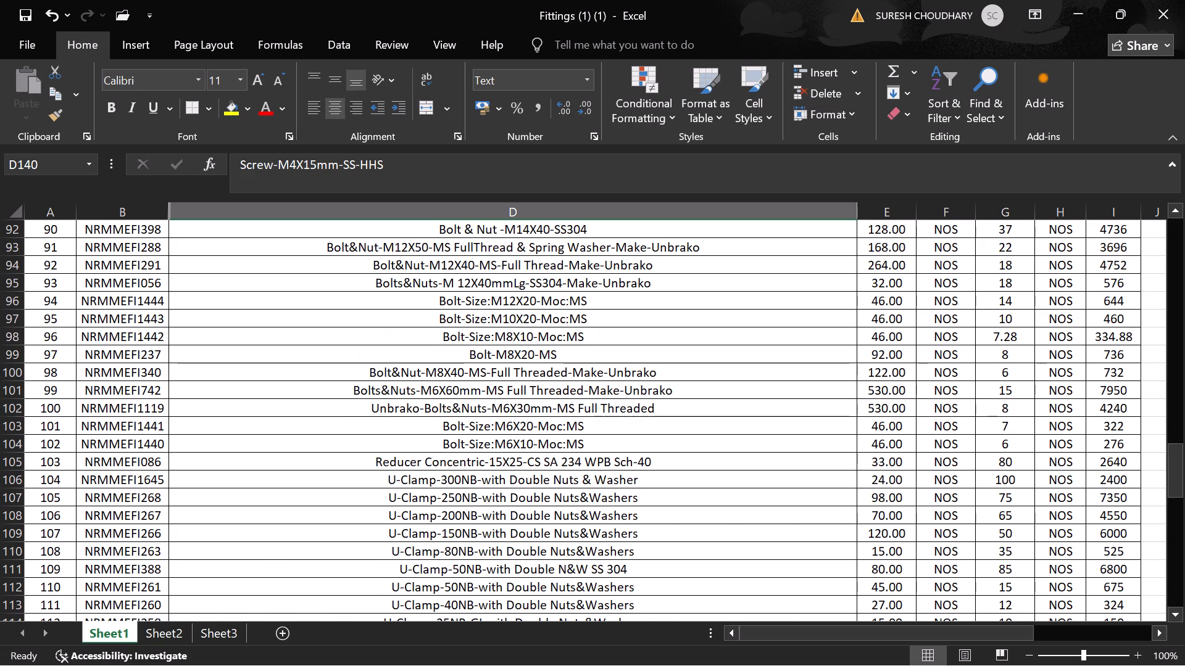
key("alt+Tab")
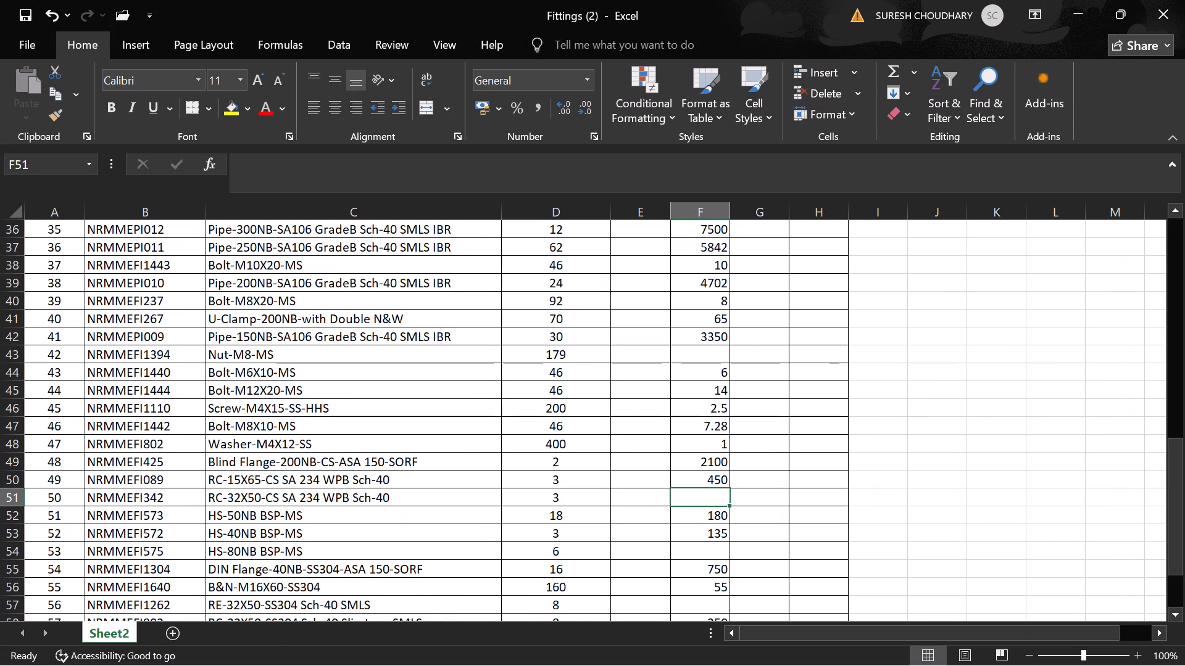
Check the remaining blanks in Fittings (2), select the NRMMEFI1262 reducer row in Sheet1 of Fittings (1) (1), and compare it with the item list.
scroll(671, 462, "down", 1)
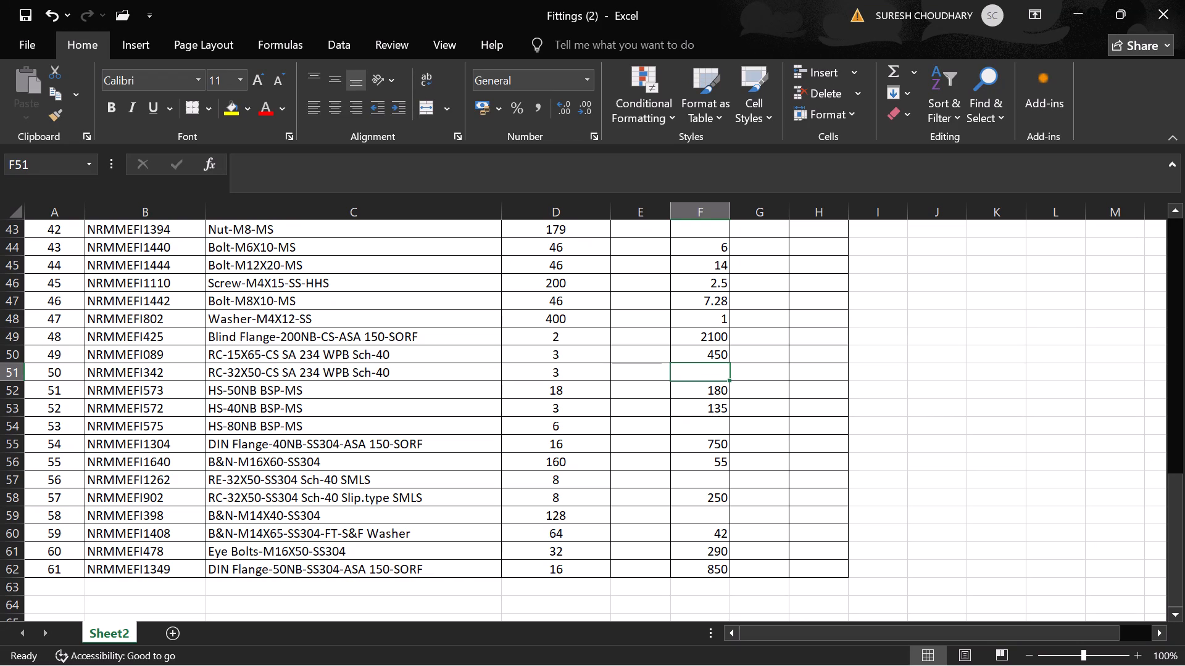
key("alt+Tab")
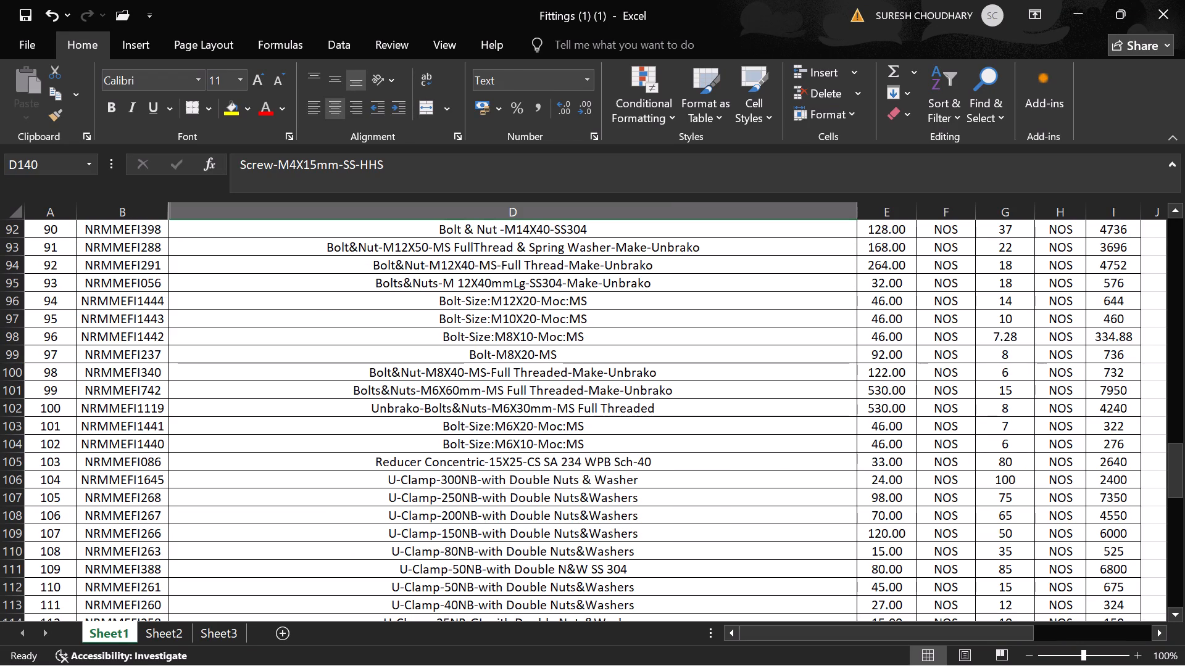
scroll(491, 464, "up", 1)
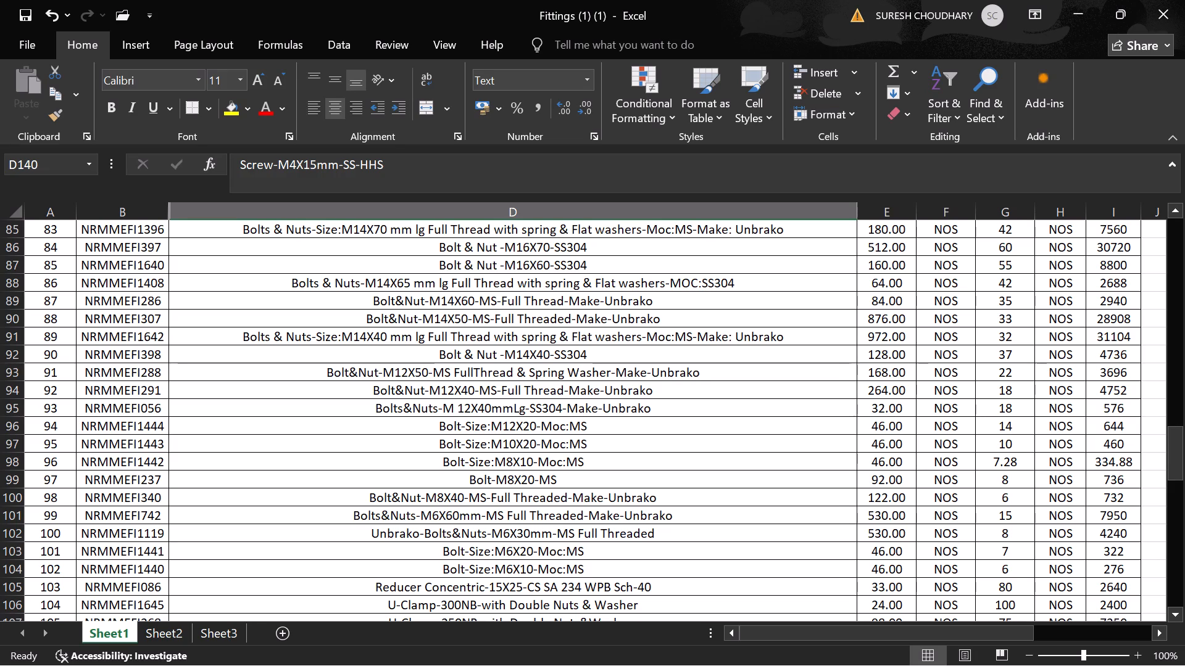
scroll(391, 347, "up", 1)
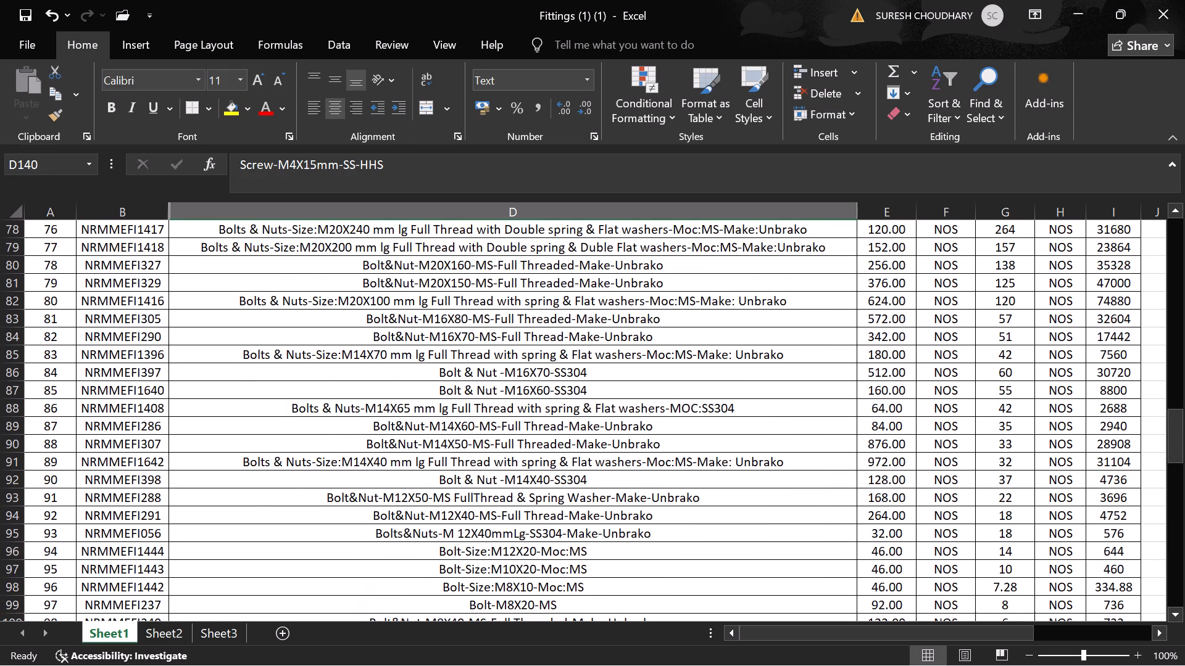
scroll(391, 347, "up", 1)
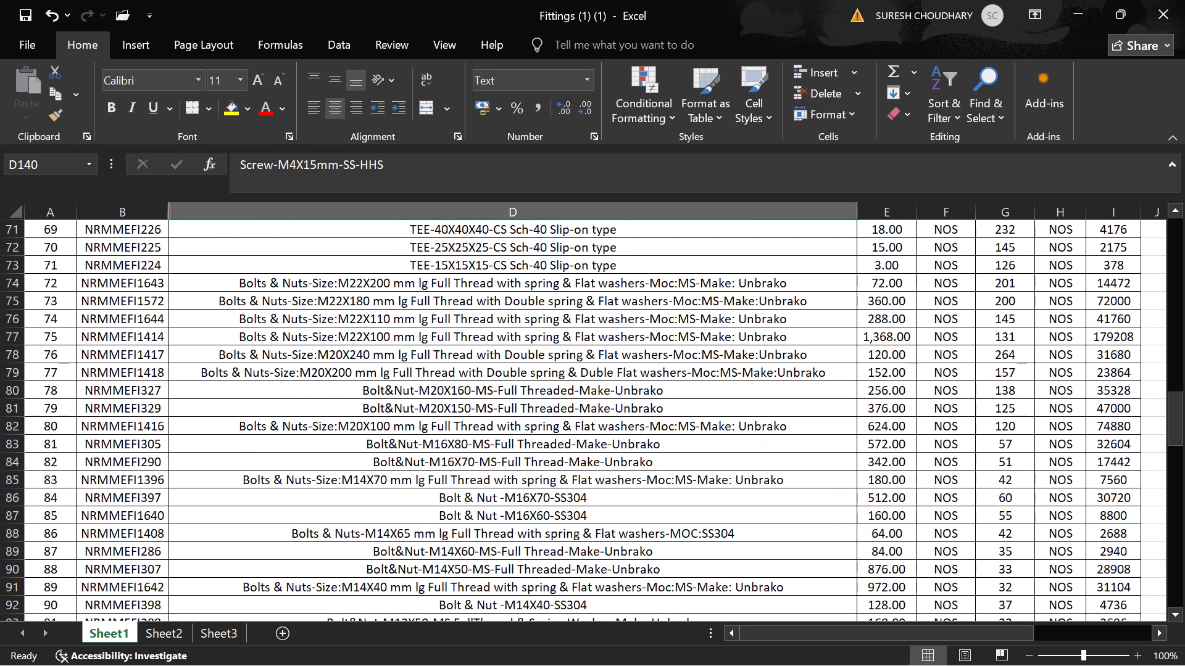
scroll(381, 378, "up", 2)
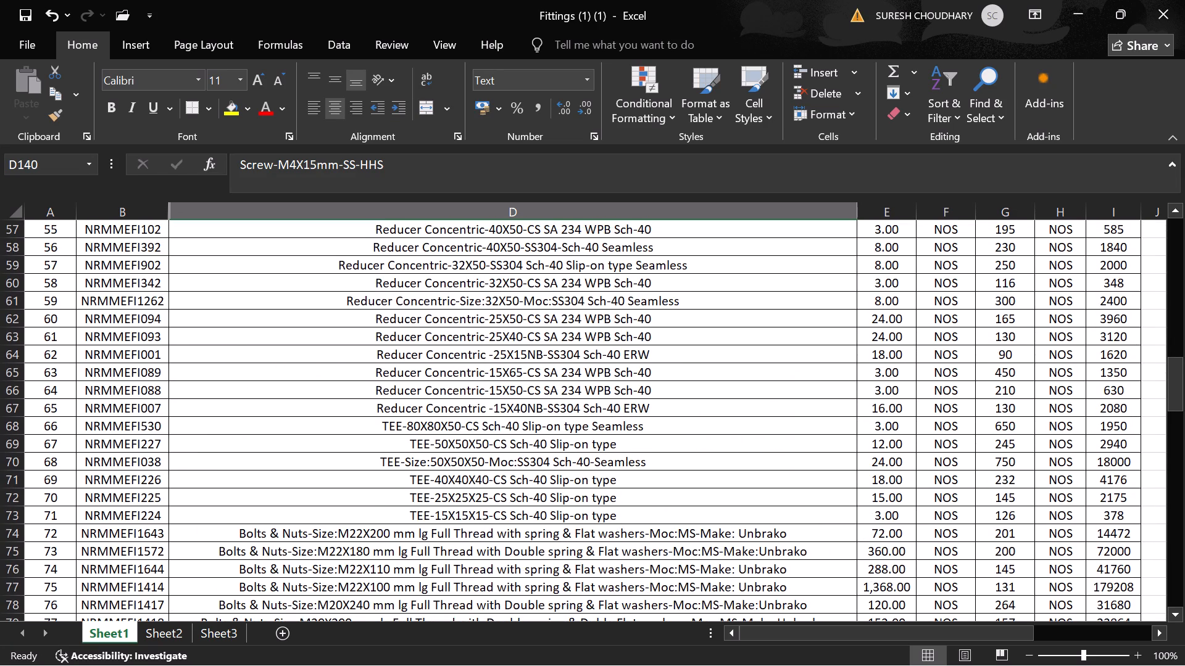
key("alt+Tab")
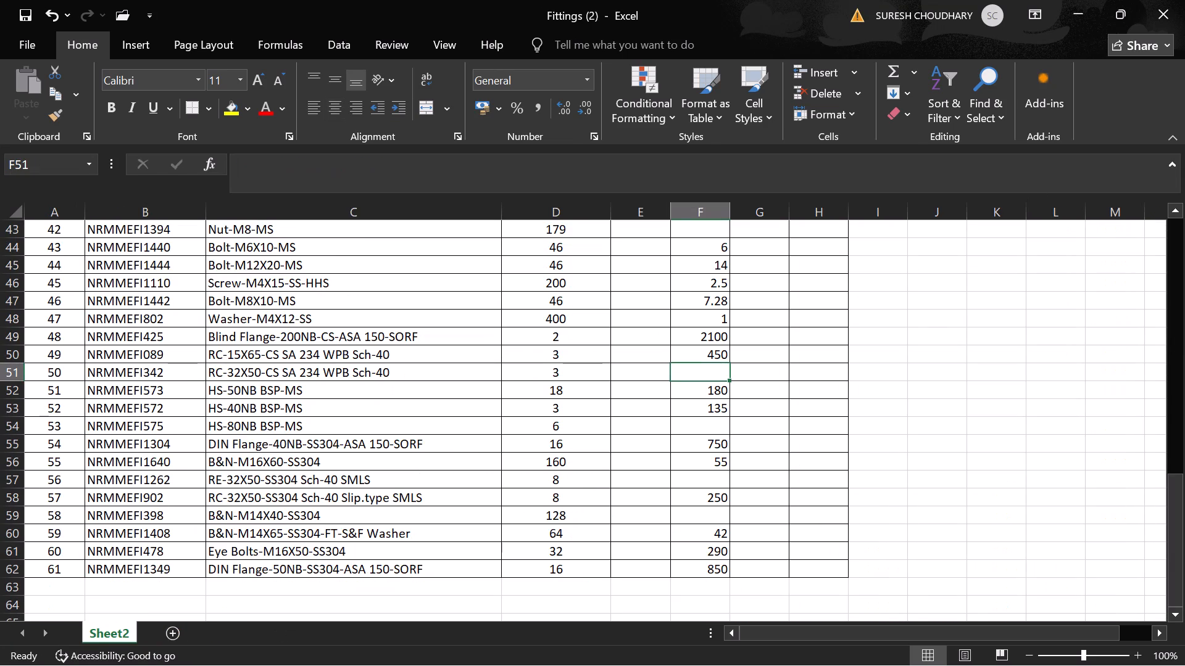
key("alt+Tab")
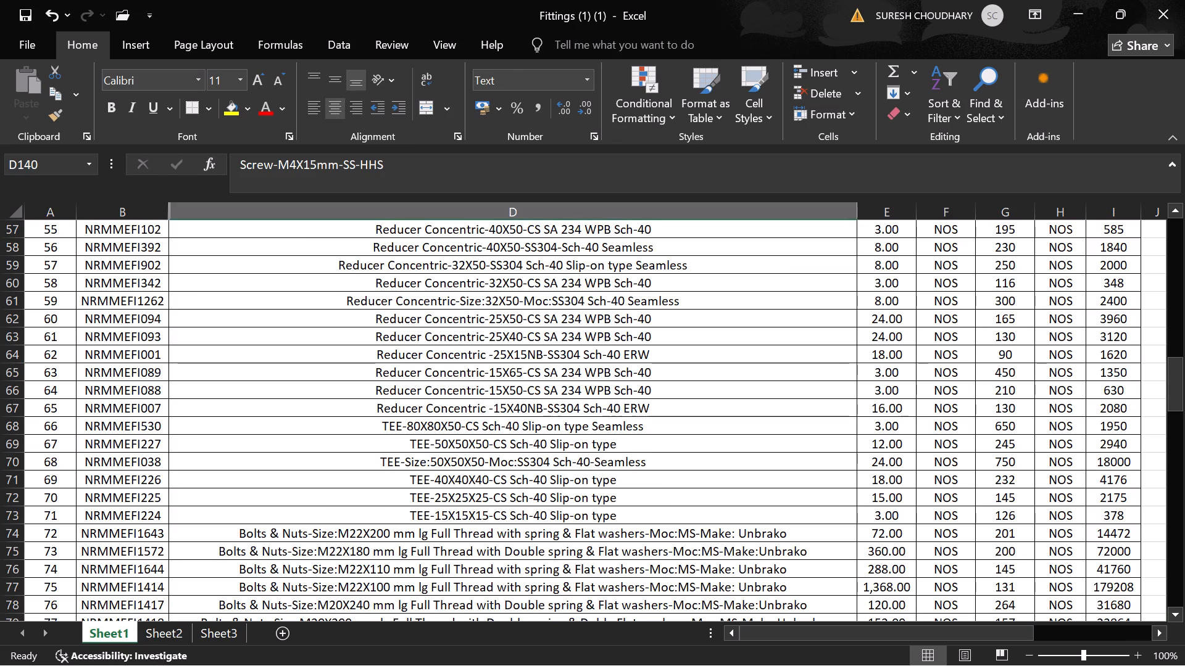
left_click(7, 303)
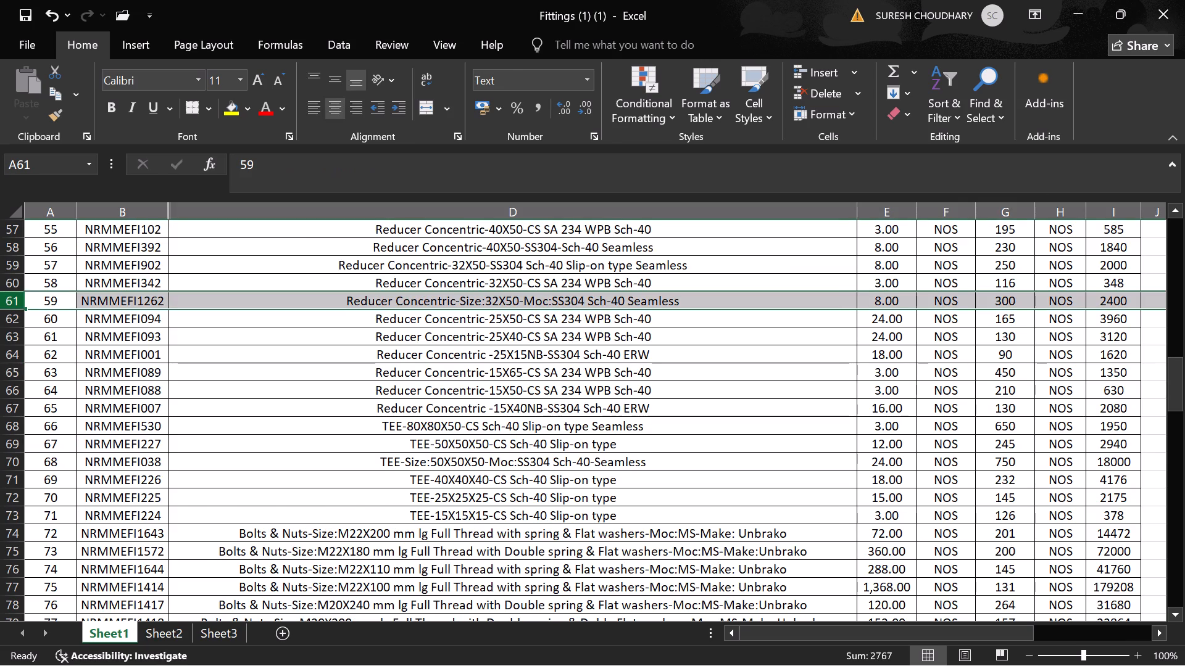
key("alt+Tab")
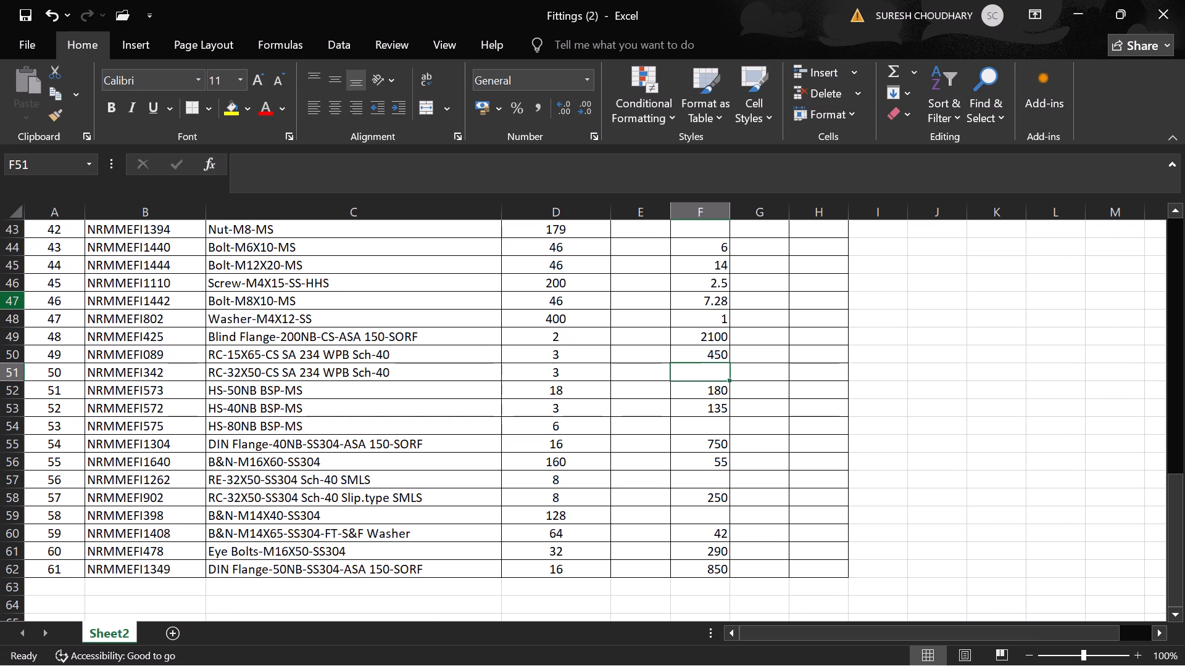
key("alt+Tab")
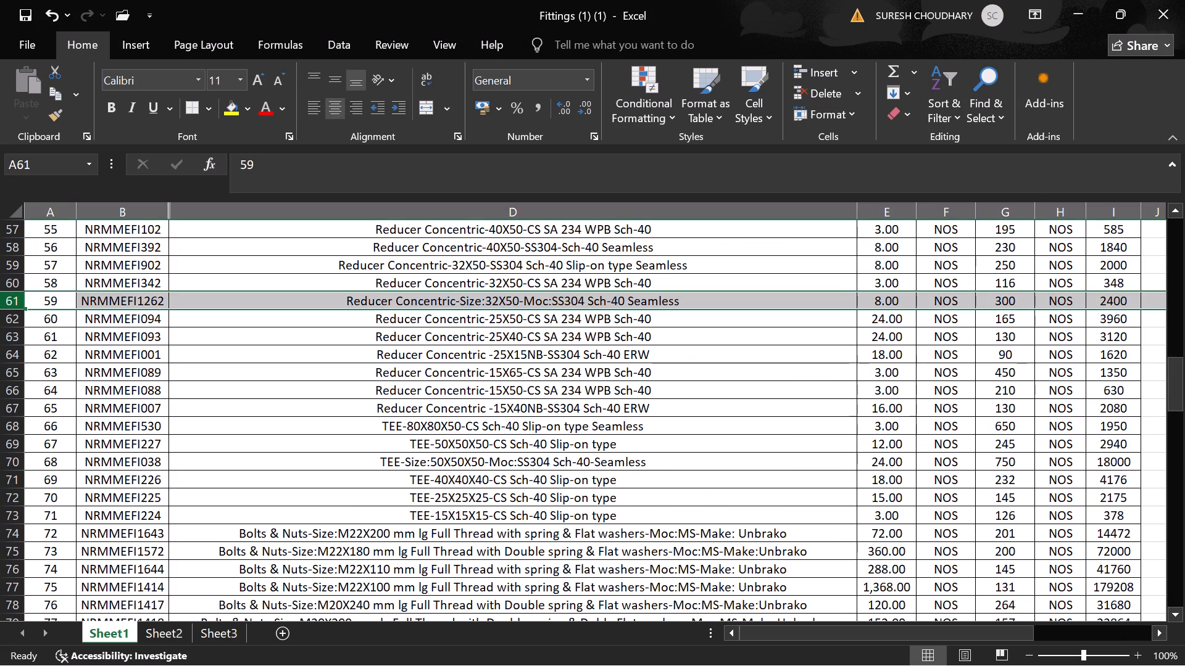
key("alt+Tab")
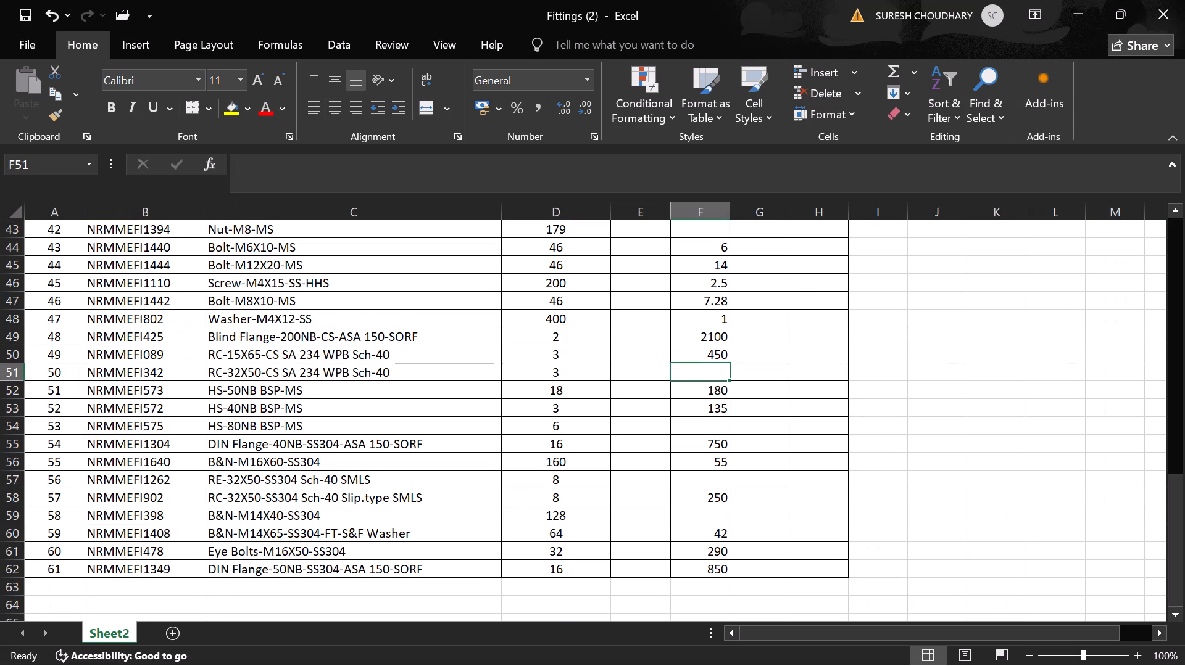
key("alt+Tab")
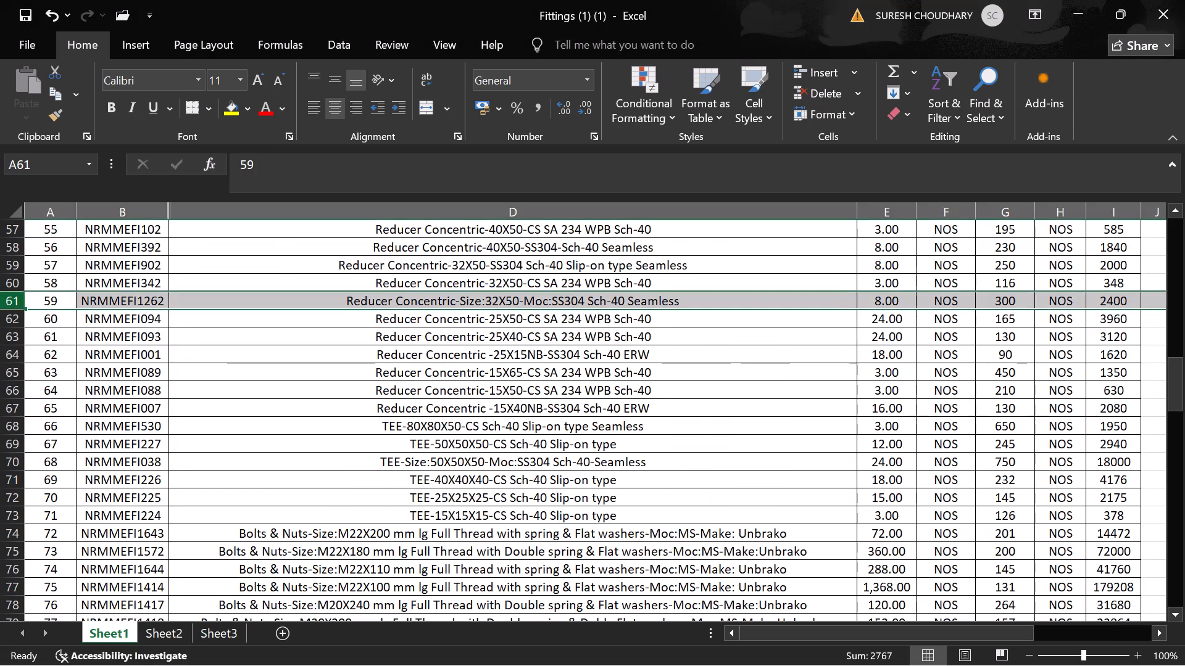
Search the reducer and elbow rows in Sheet1 of Fittings (1) (1) for RC-32X50-CS SA 234 WPB Sch-40 (NRMMEFI342), and return to Fittings (2).
scroll(37, 434, "up", 1)
scroll(322, 456, "up", 1)
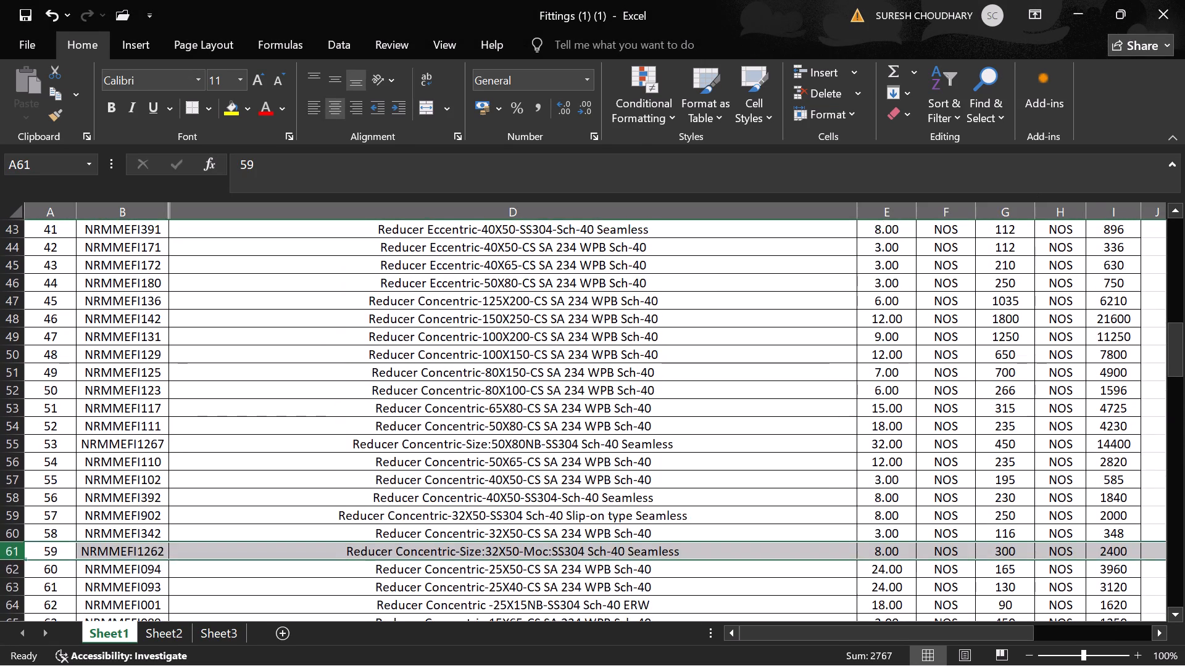
scroll(322, 456, "up", 1)
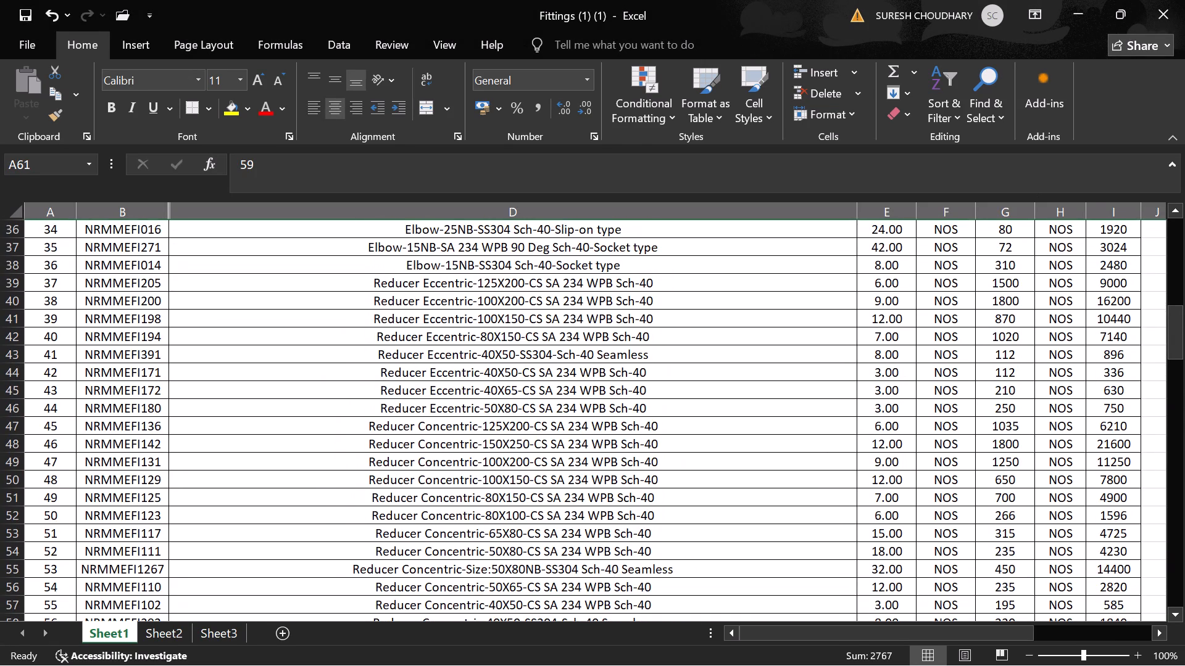
scroll(322, 456, "up", 1)
scroll(322, 456, "down", 1)
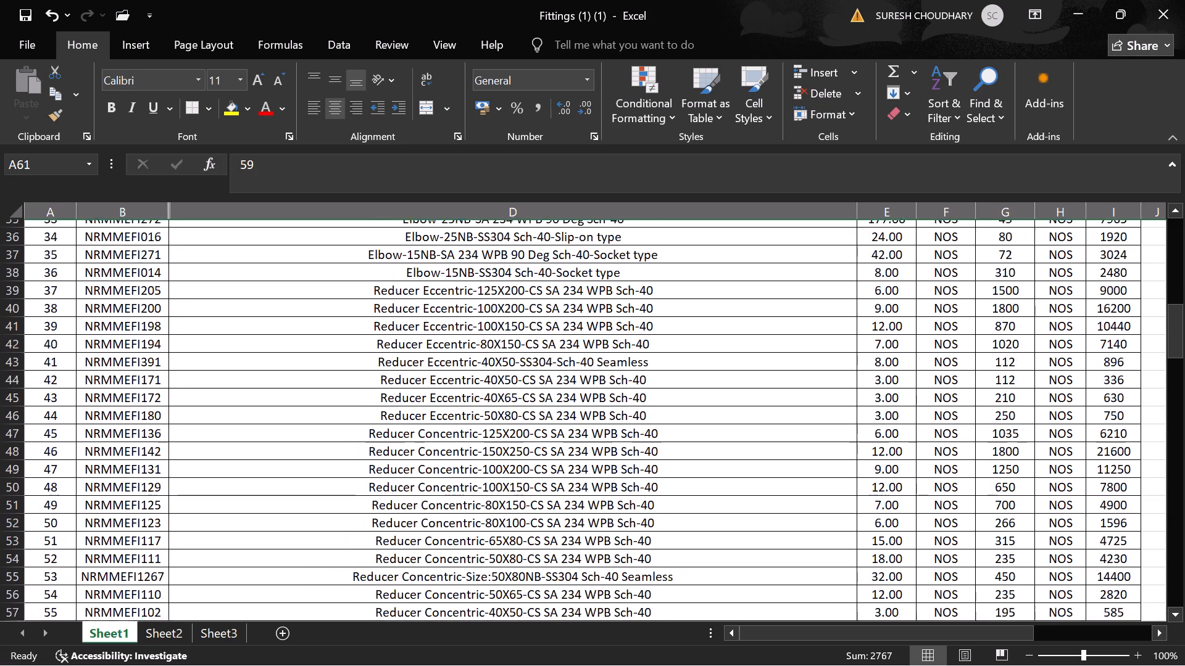
scroll(322, 456, "down", 1)
scroll(322, 456, "up", 1)
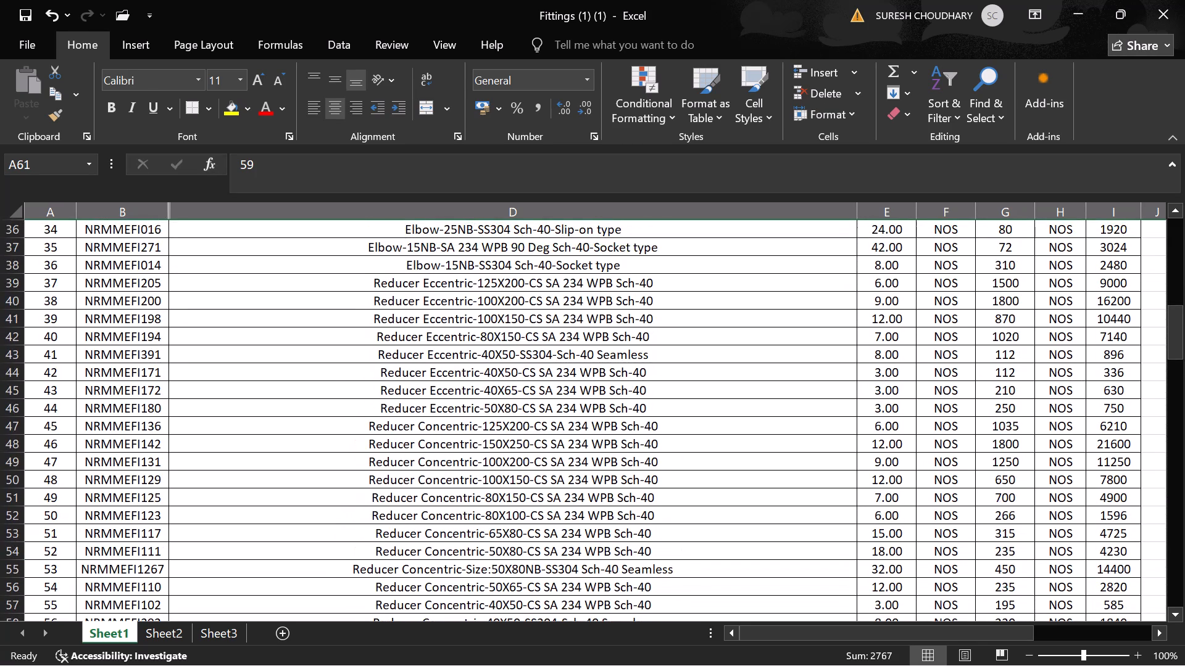
scroll(488, 401, "up", 3)
key("alt+Tab")
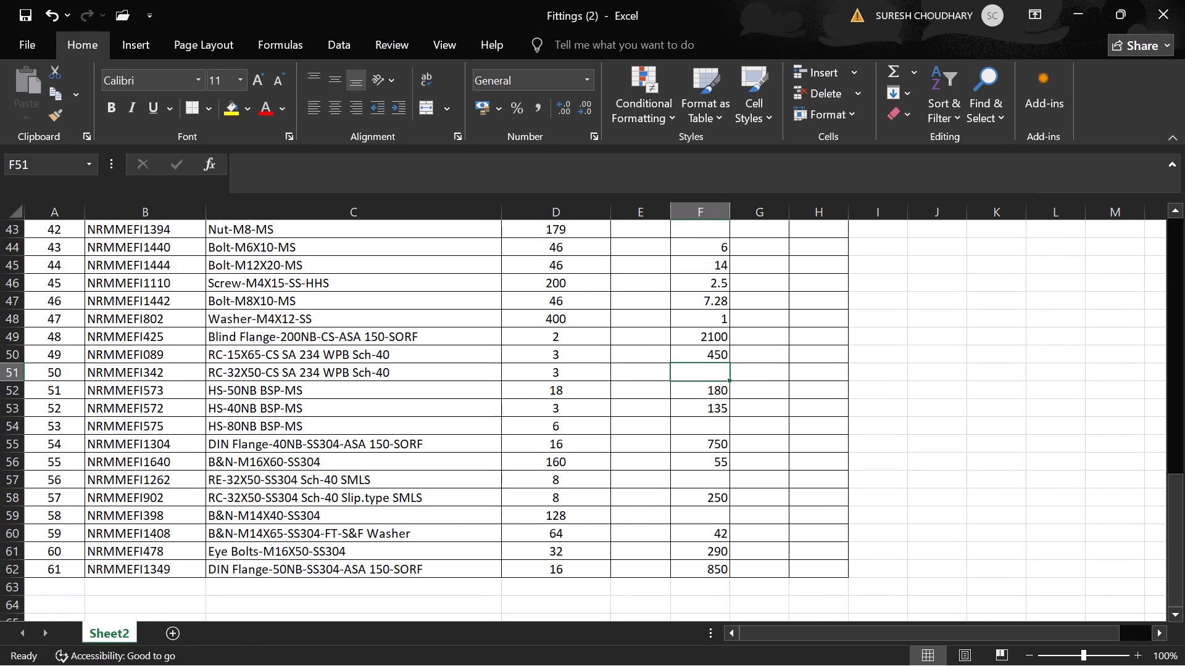
Compare the last rows of Sheet1 in Fittings (1) (1) with the items still lacking prices in Fittings (2).
key("alt+Tab")
scroll(601, 440, "down", 4)
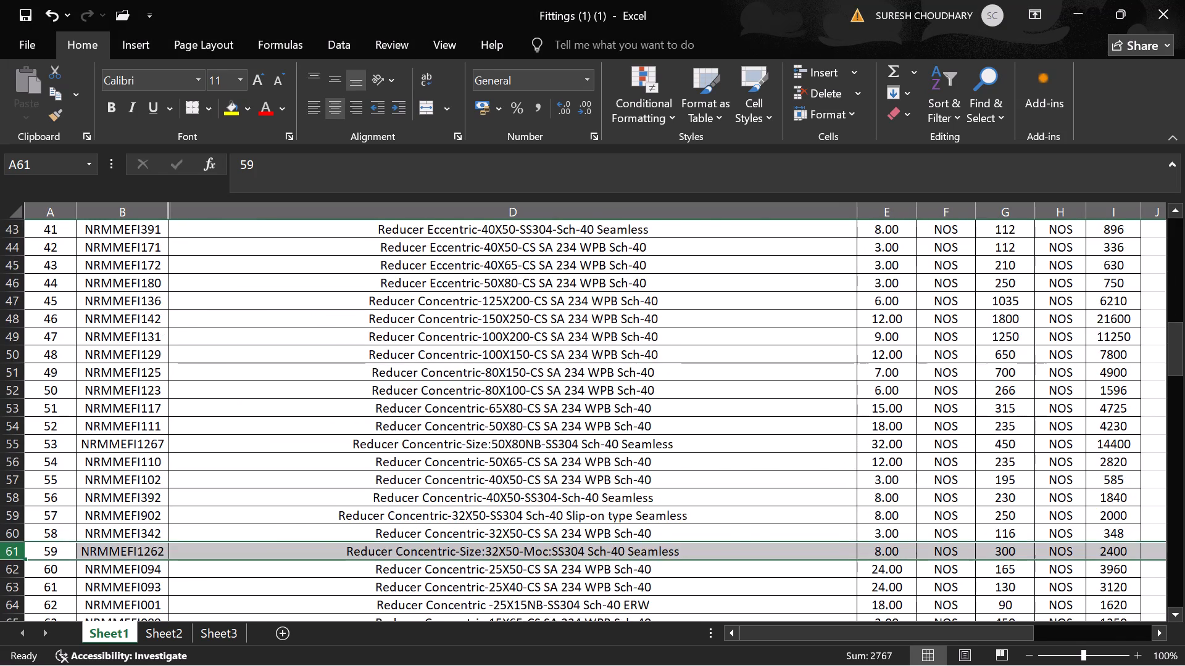
scroll(604, 435, "down", 15)
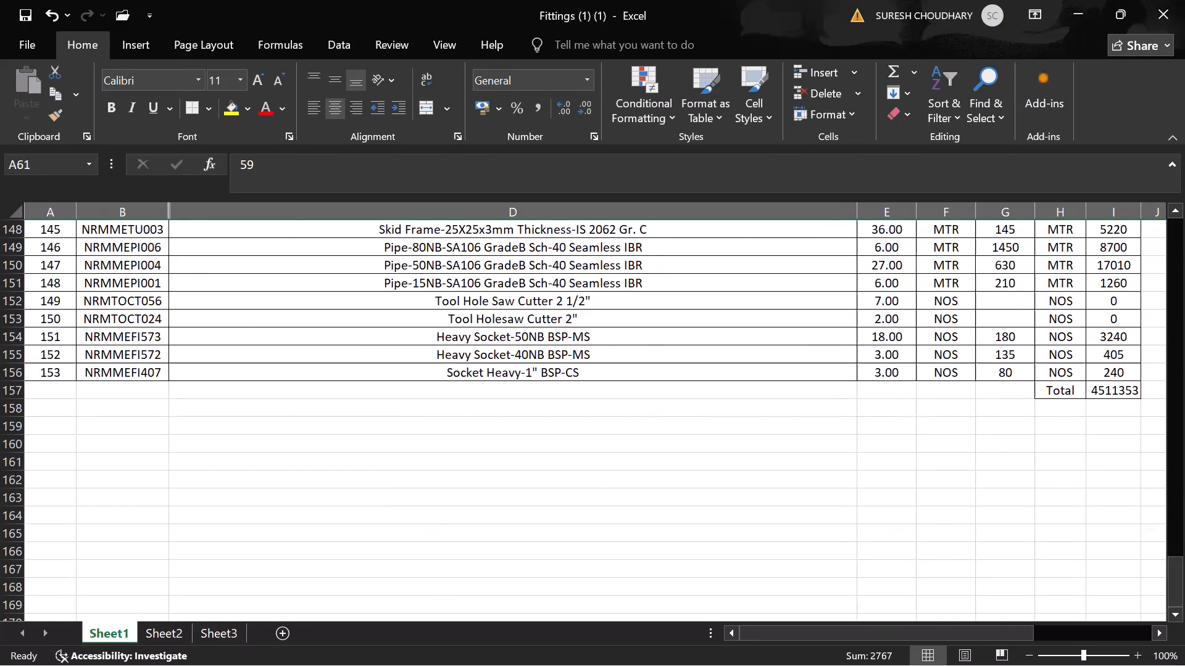
scroll(605, 435, "up", 1)
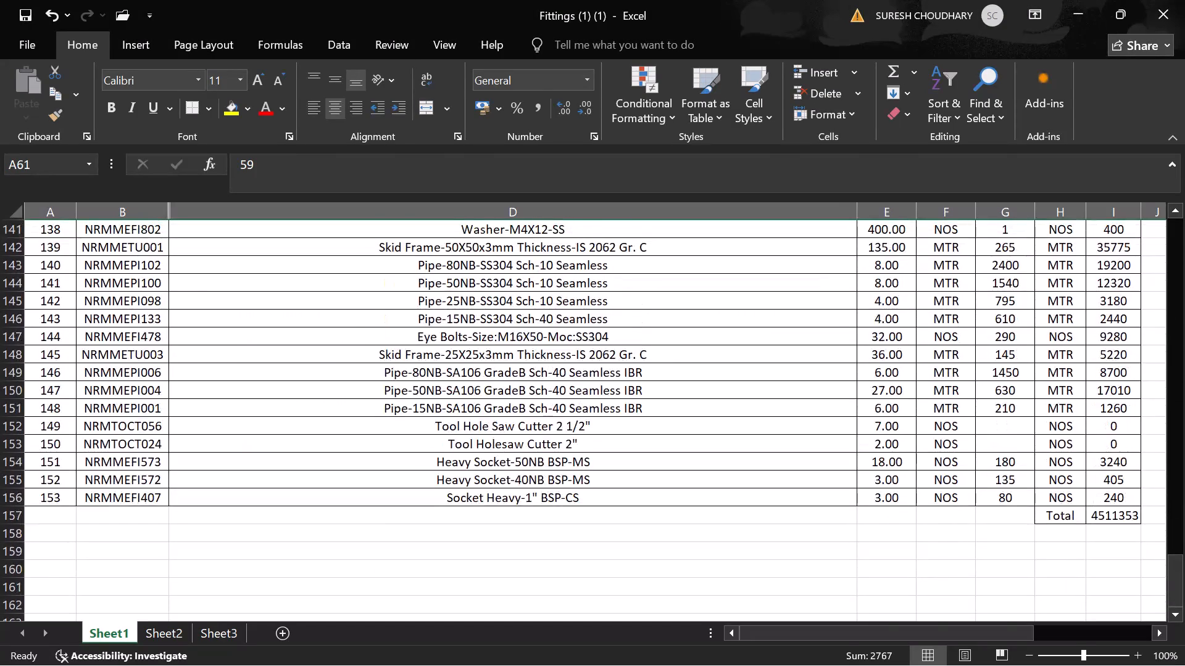
key("alt+Tab")
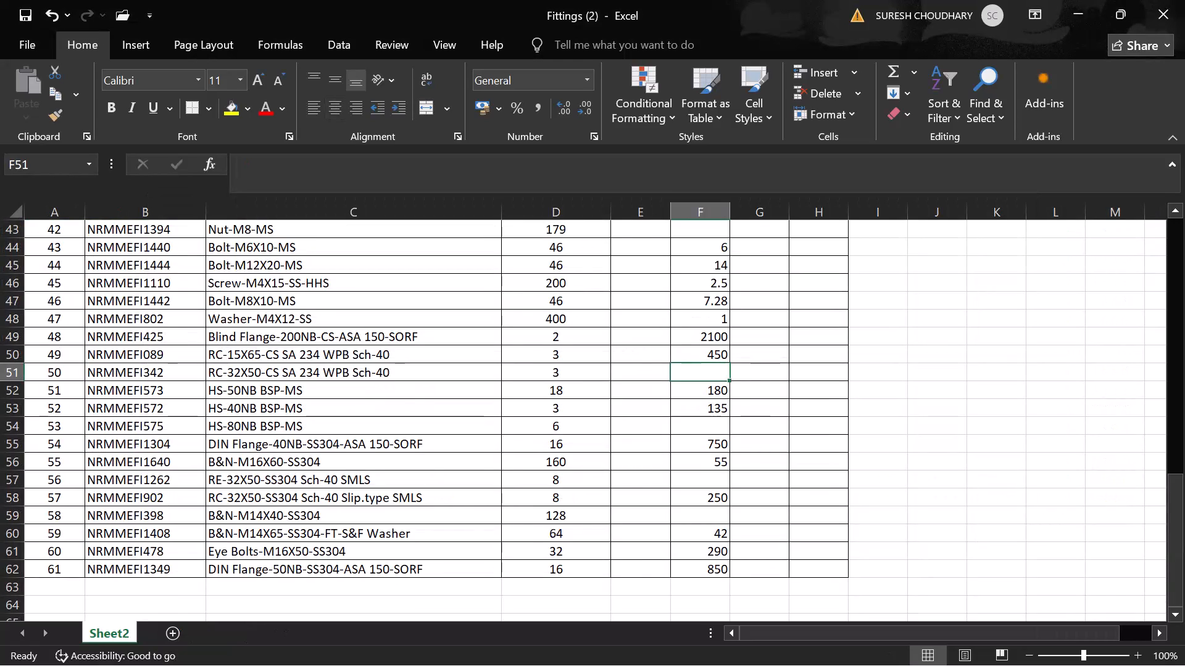
key("alt+Tab")
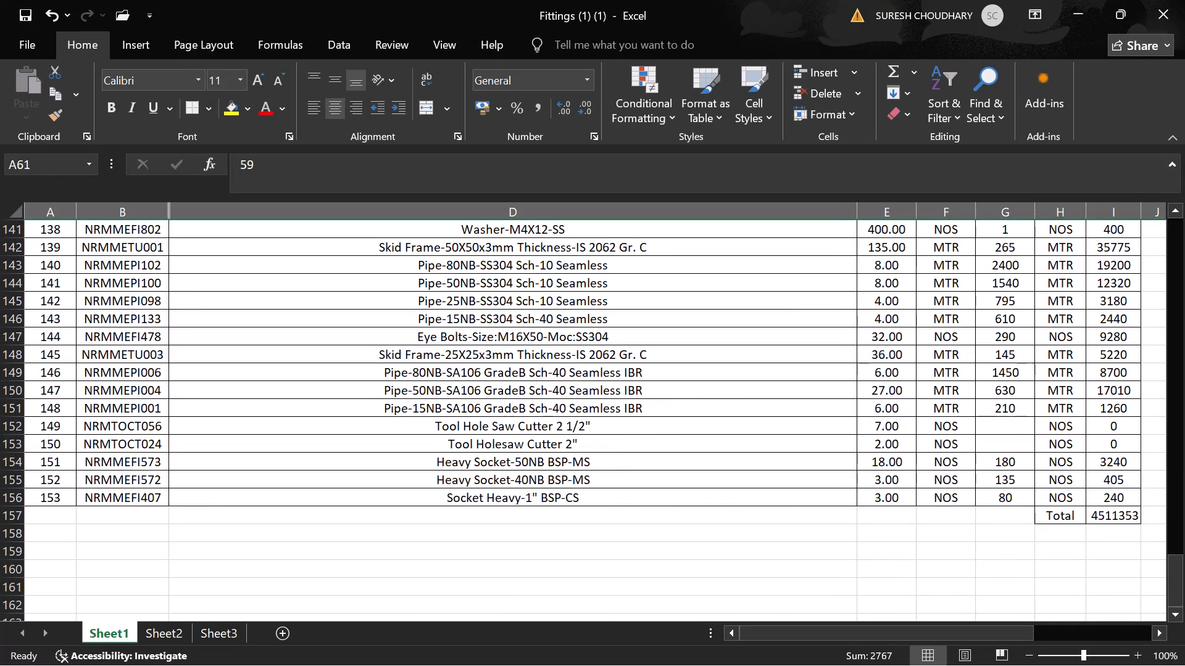
key("alt+Tab")
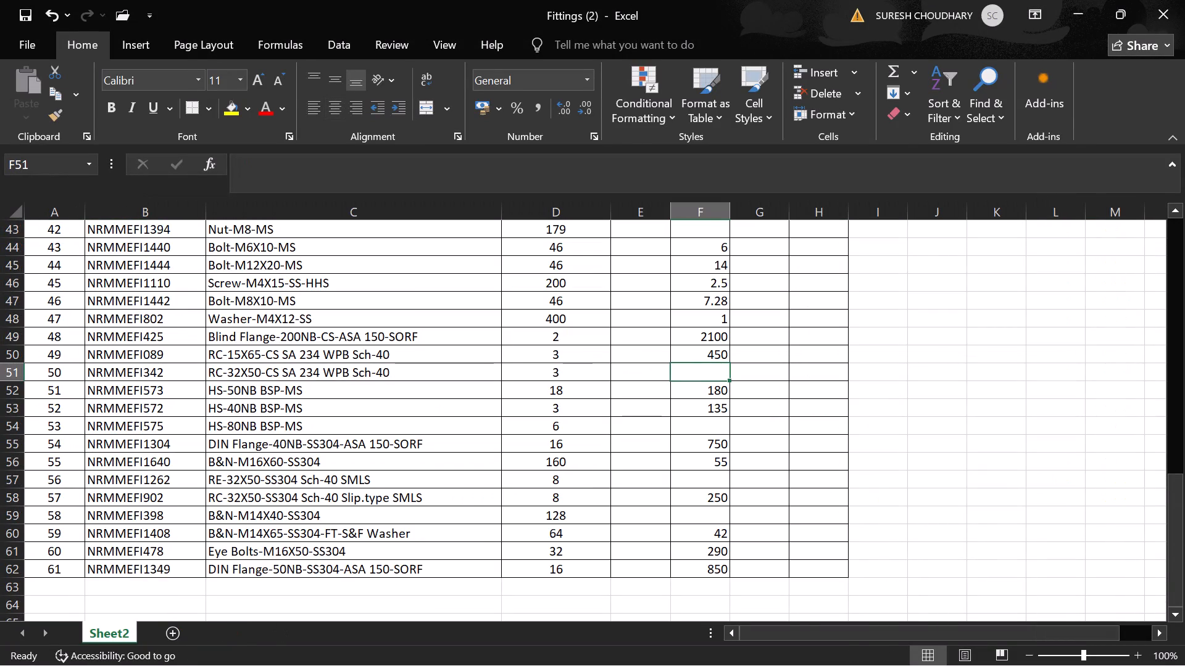
Go to the blank price of HS-80NB BSP-MS (NRMMEFI575) in Fittings (2) and compare it with the heavy socket rows in Fittings (1) (1).
left_click(731, 425)
left_click(705, 420)
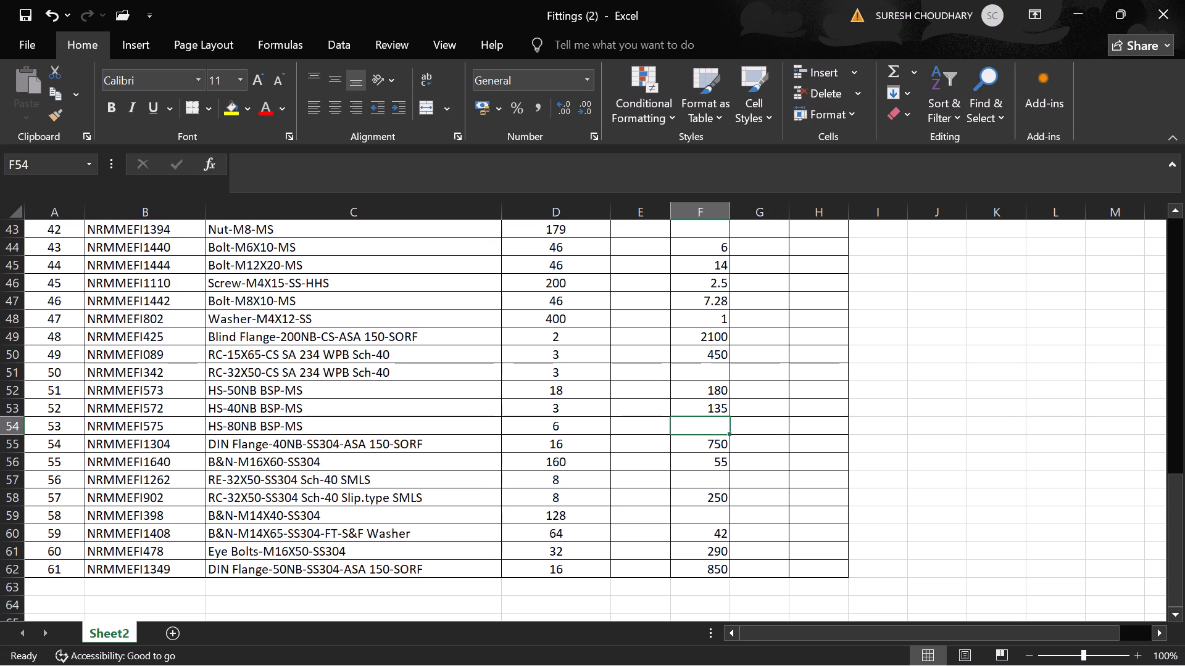
key("alt+Tab")
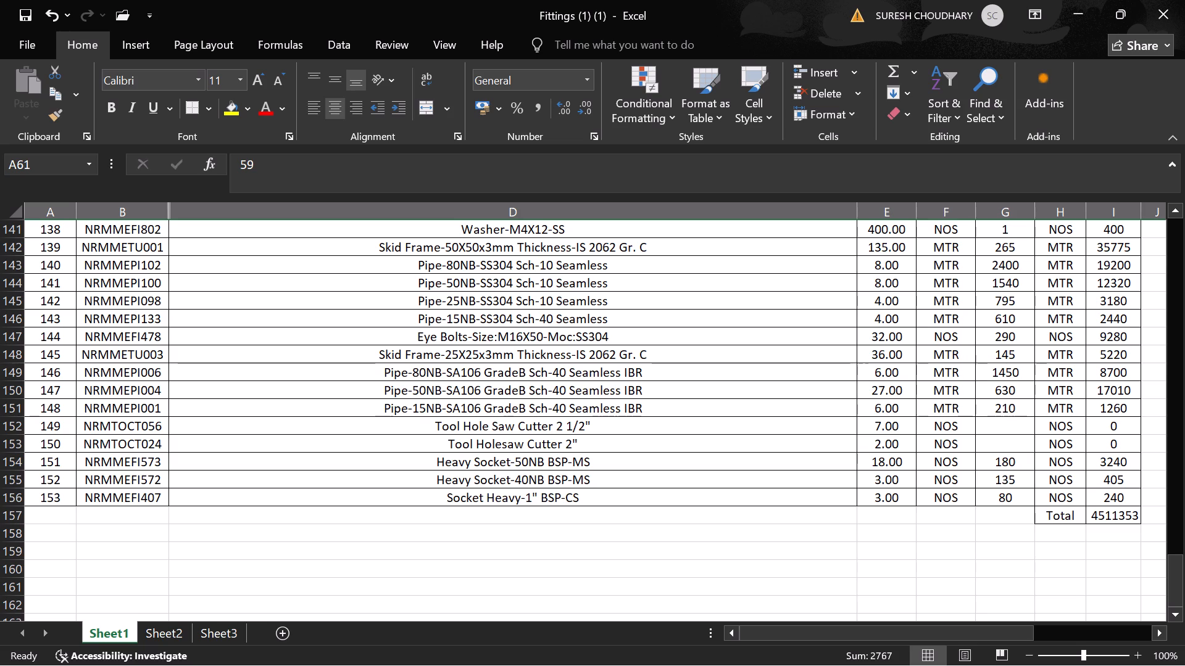
key("alt+Tab")
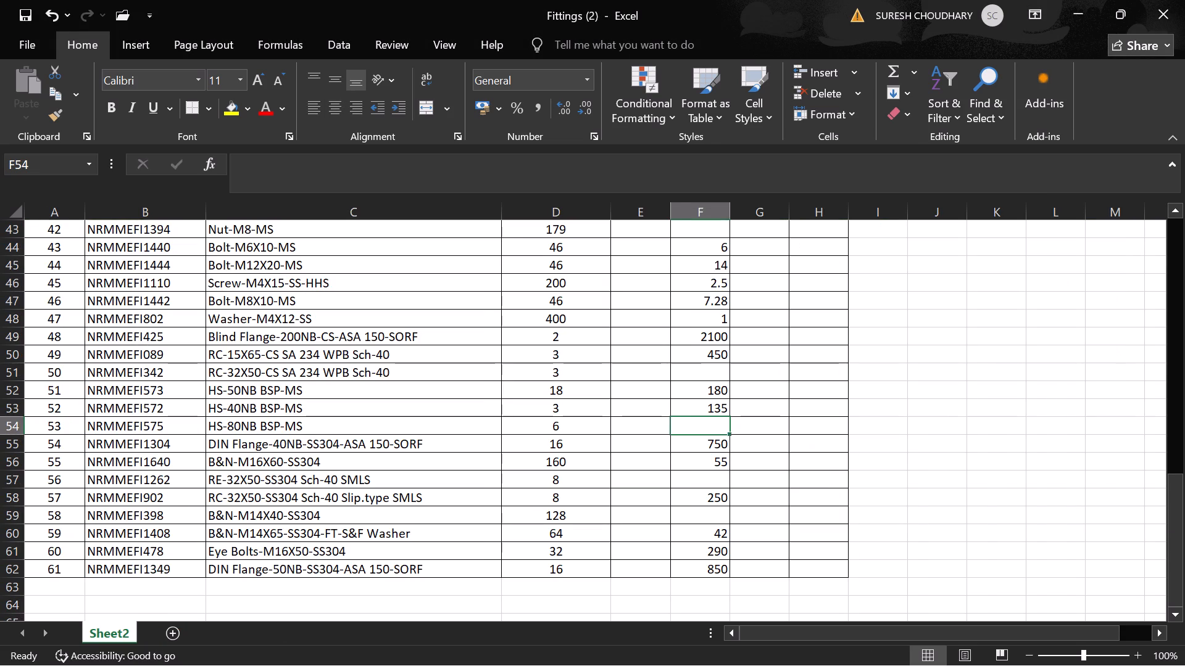
key("alt+Tab")
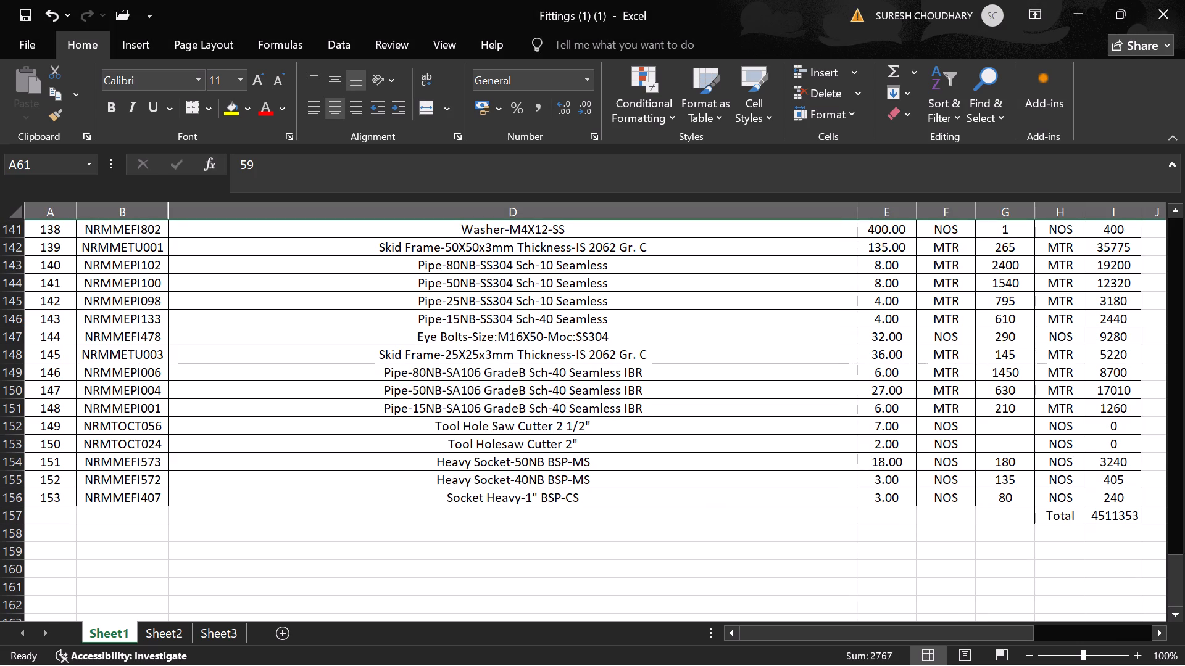
Search Sheet1 of Fittings (1) (1) from its last items back to the first for HS-80NB BSP-MS (NRMMEFI575).
scroll(884, 414, "up", 4)
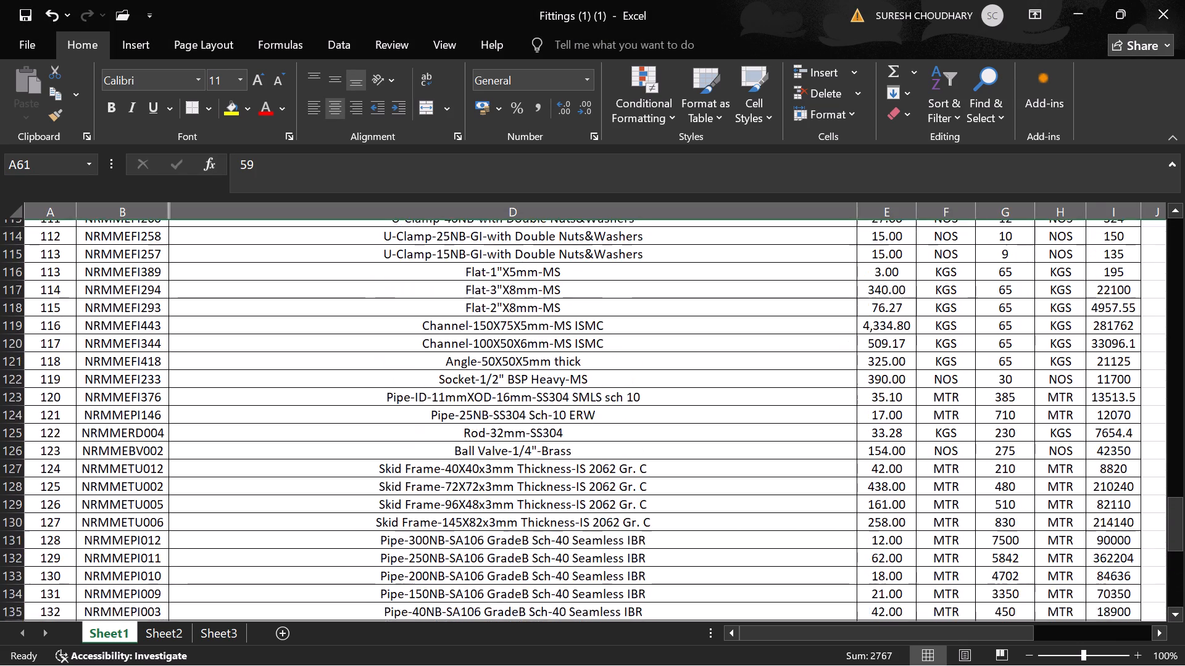
scroll(884, 414, "up", 2)
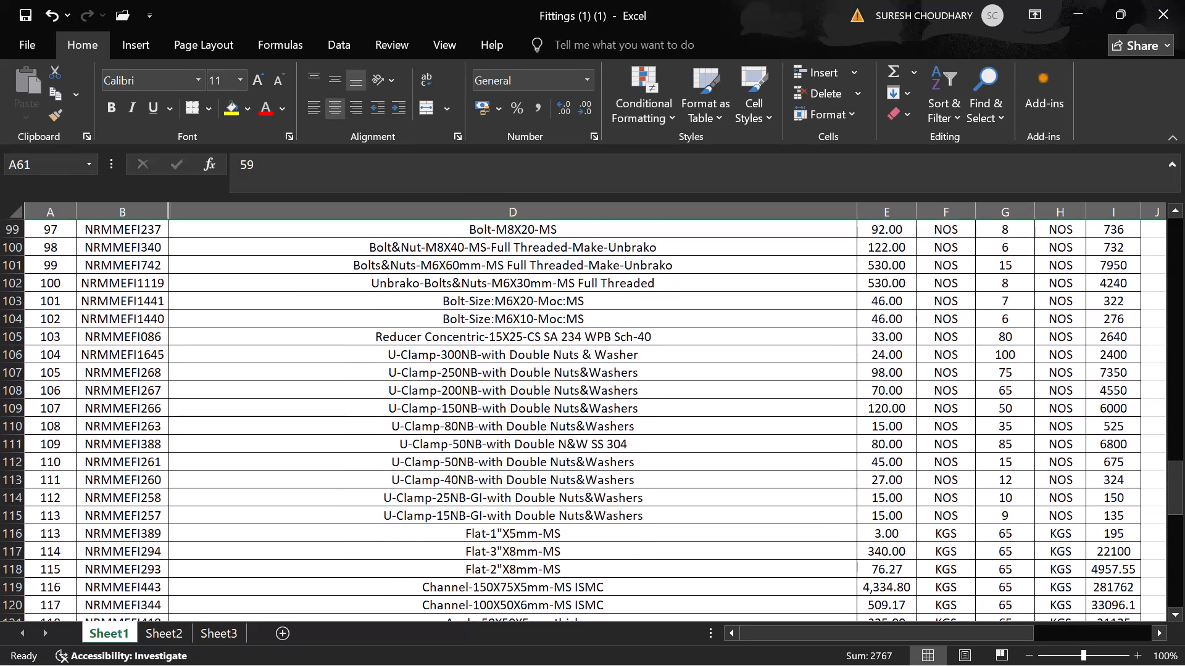
scroll(884, 414, "up", 2)
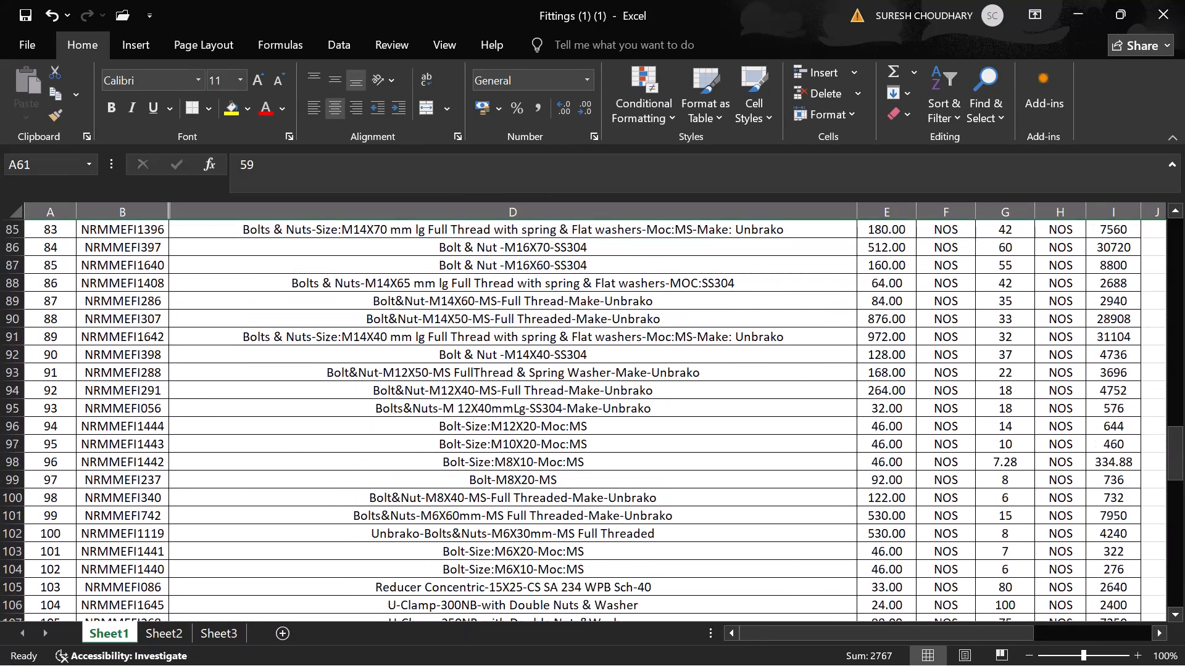
scroll(884, 414, "up", 3)
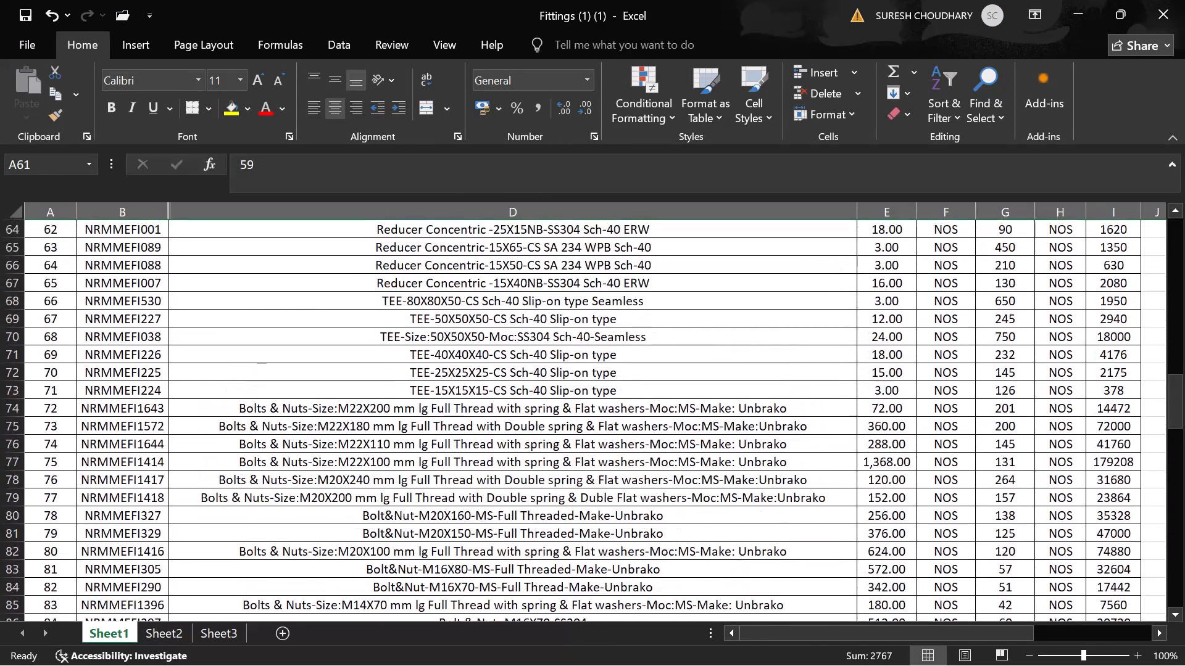
scroll(884, 414, "up", 3)
scroll(884, 414, "down", 1)
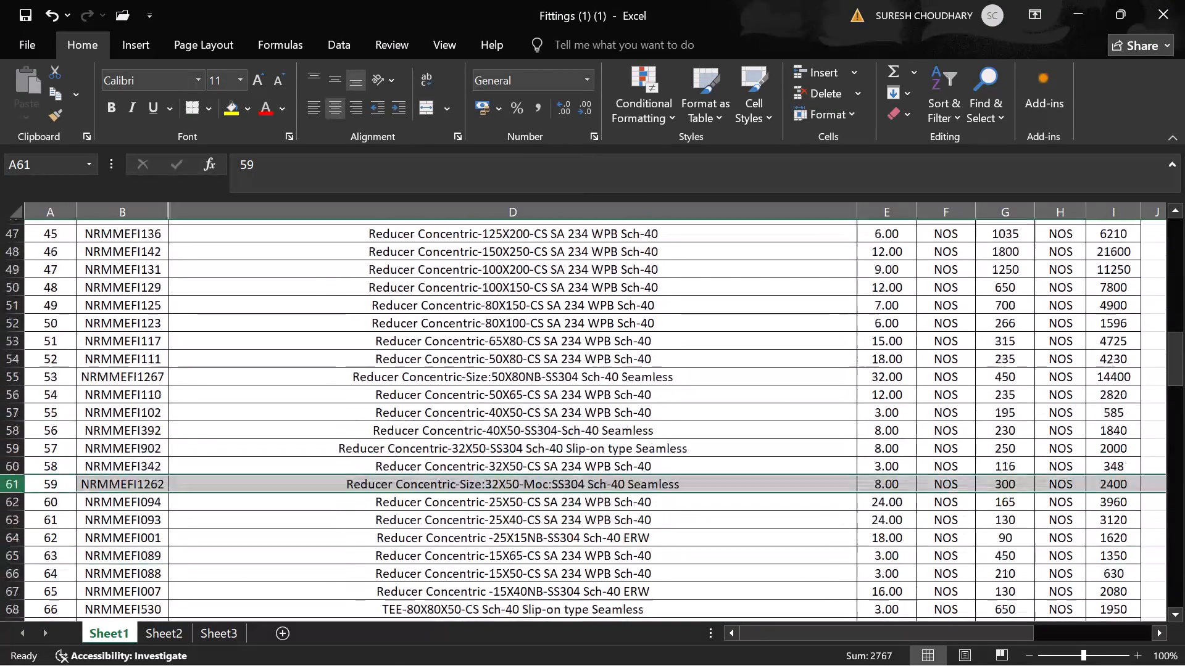
scroll(883, 263, "up", 1)
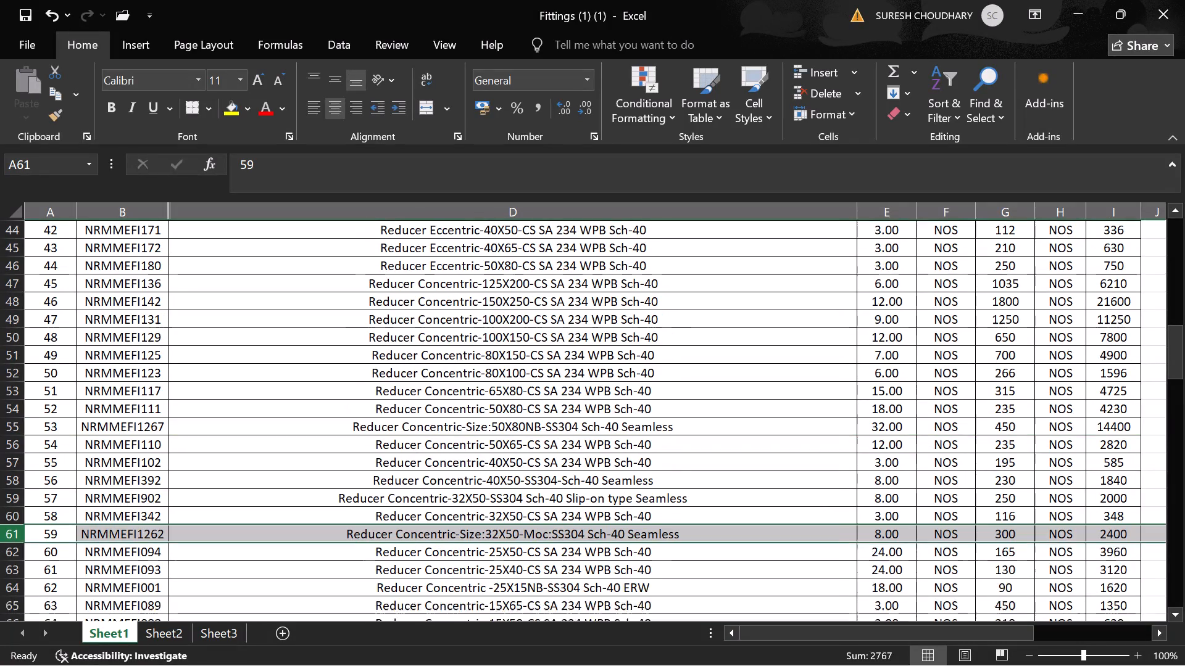
scroll(898, 346, "up", 1)
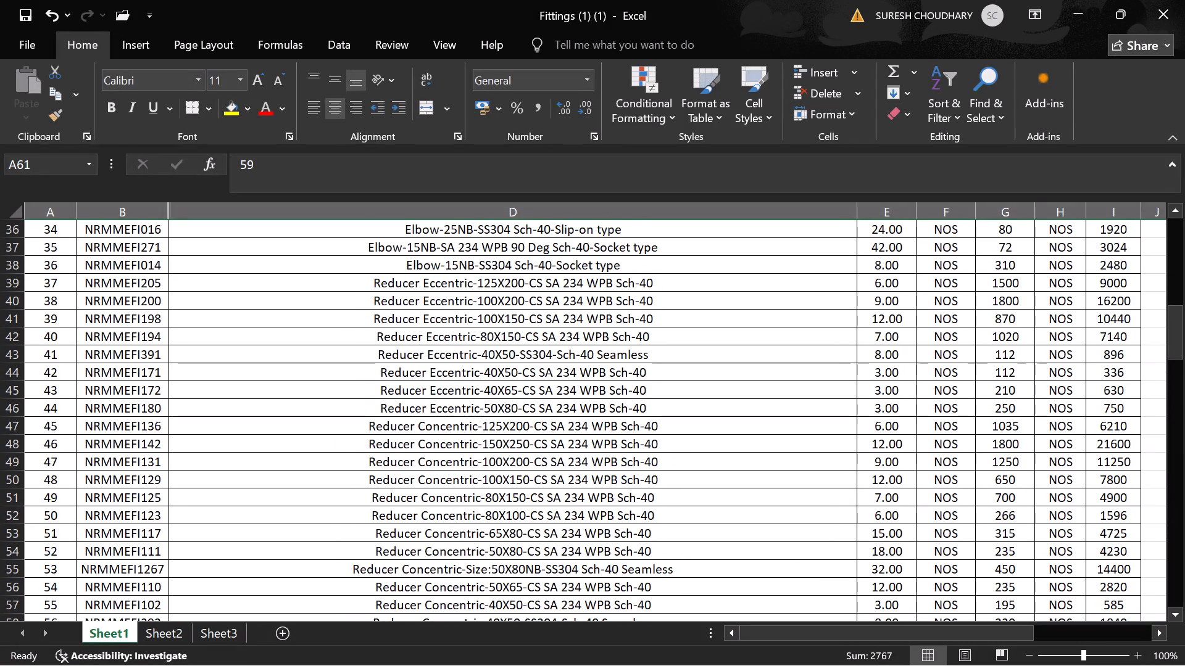
scroll(892, 376, "up", 1)
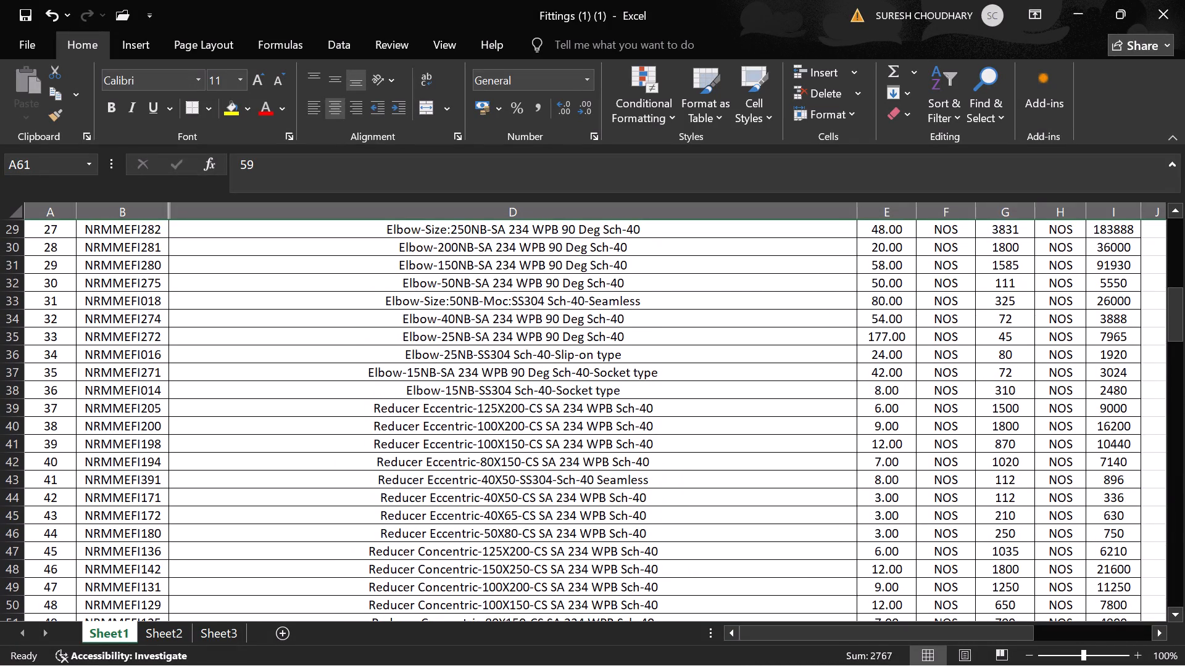
scroll(892, 376, "up", 3)
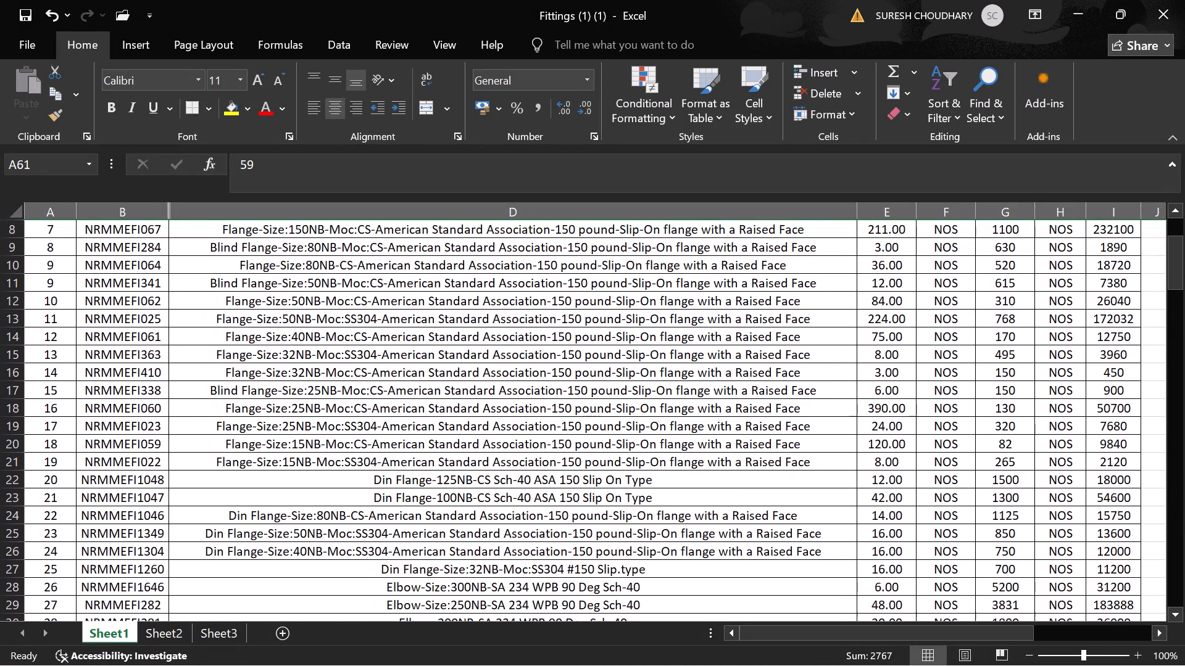
scroll(886, 382, "up", 2)
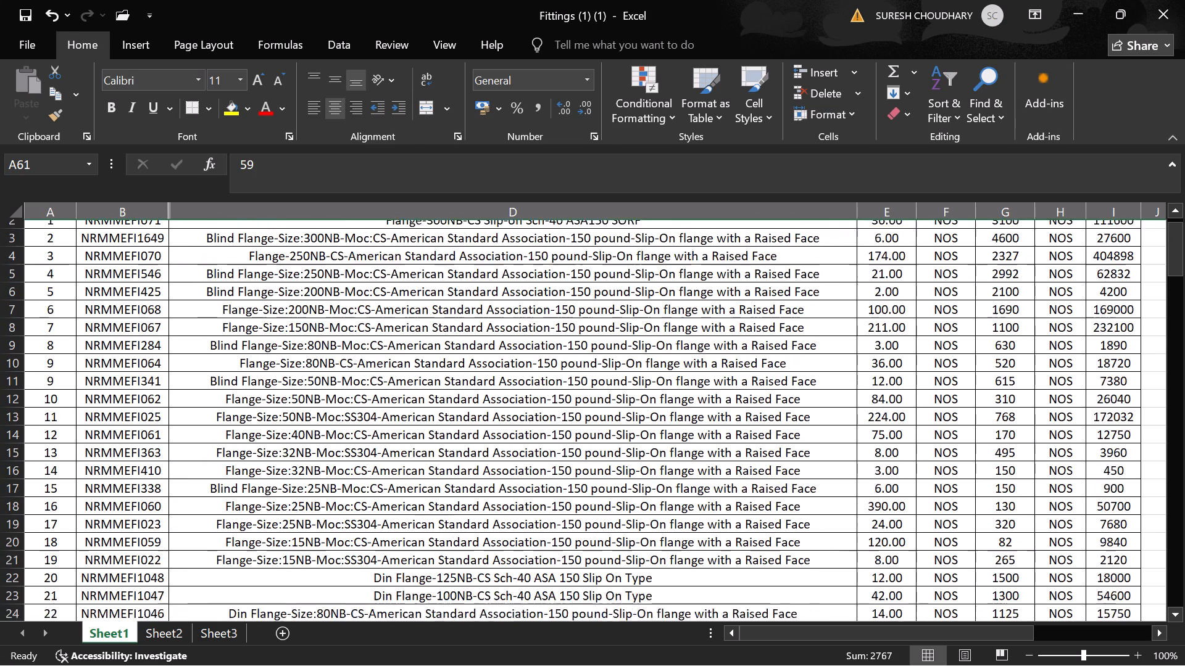
scroll(886, 382, "up", 3)
Recheck Sheet1 down to its final rows for HS-80NB BSP-MS (NRMMEFI575), and return to Fittings (2).
scroll(886, 382, "down", 12)
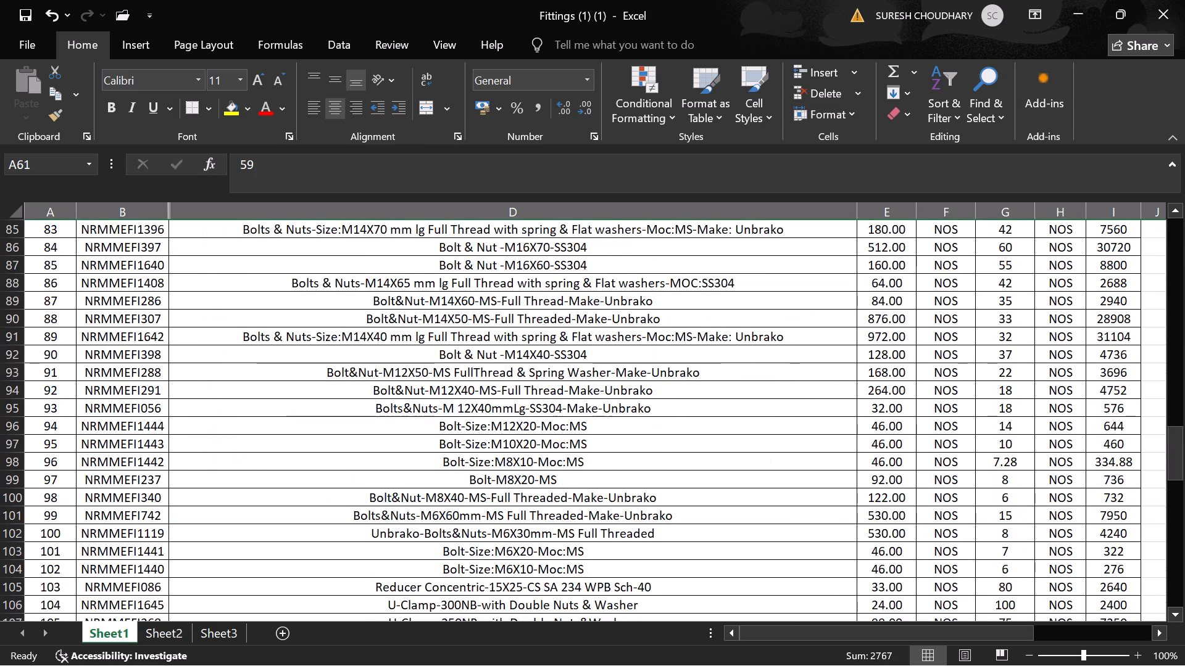
scroll(886, 382, "down", 10)
scroll(886, 382, "up", 3)
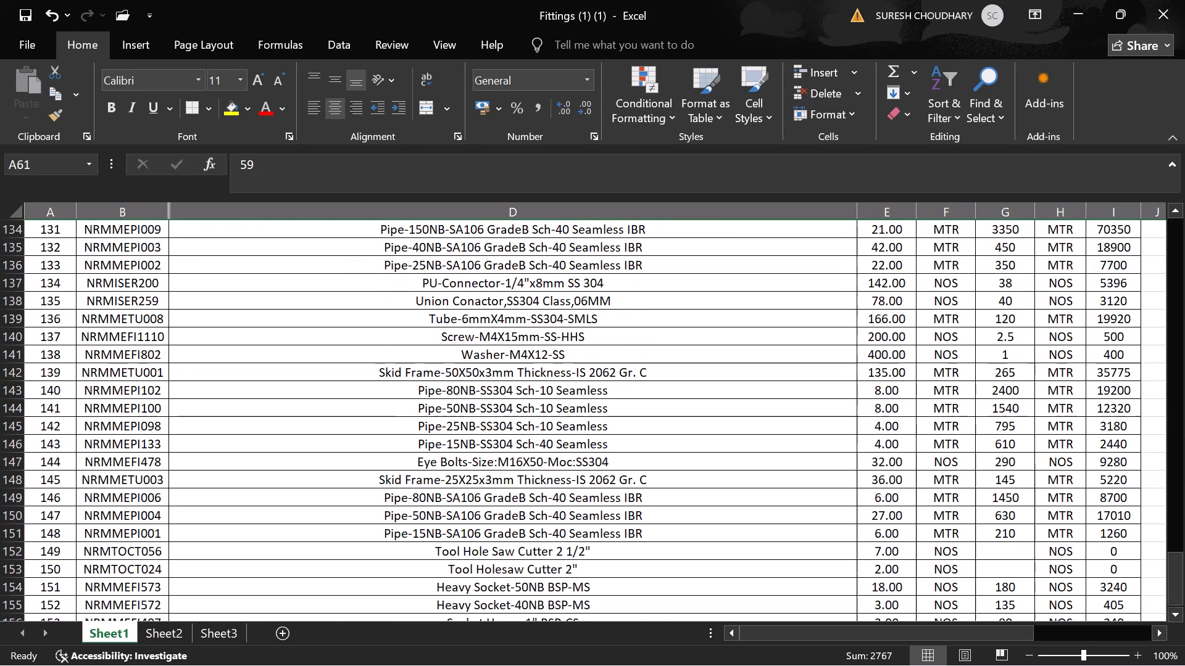
scroll(886, 382, "down", 1)
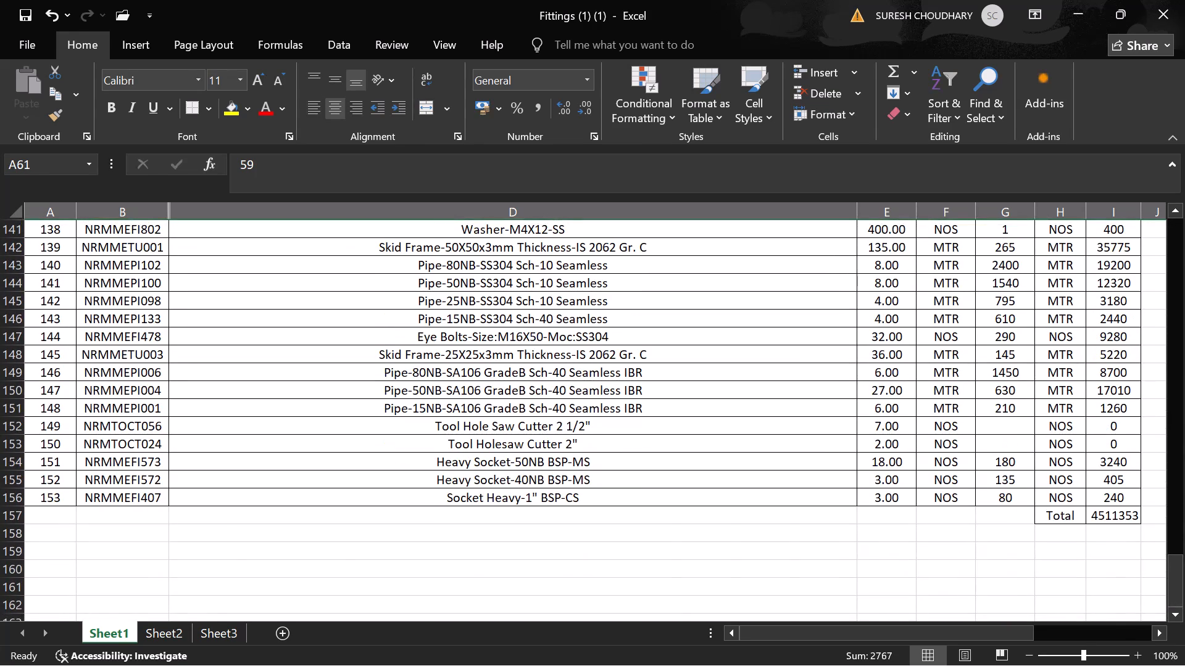
key("alt+Tab")
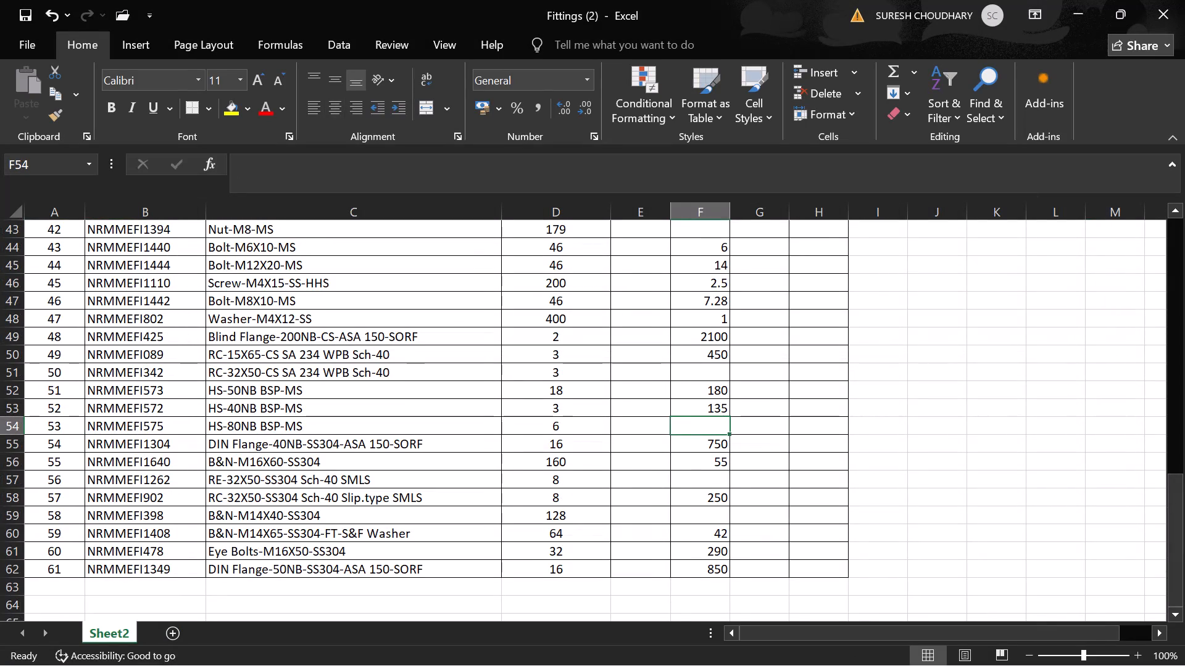
Go to the blank price of RE-32X50-SS304 Sch-40 SMLS (NRMMEFI1262) in Fittings (2) and compare it with the reducer rows in Fittings (1) (1).
left_click(699, 477)
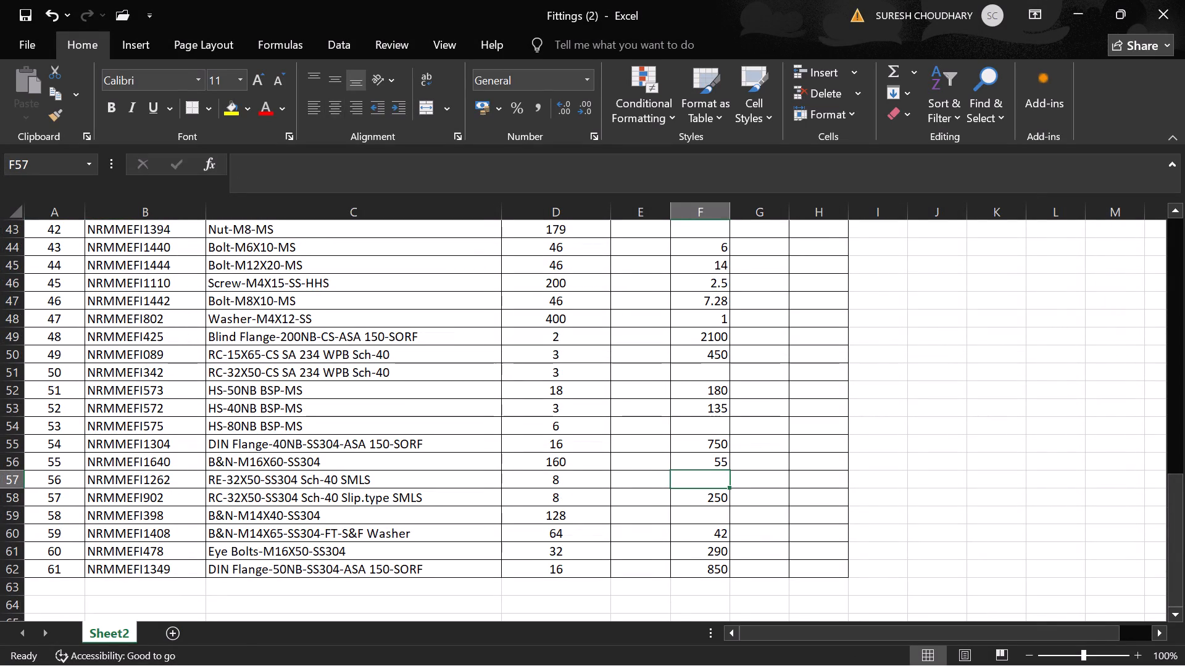
key("alt+Tab")
scroll(506, 448, "up", 14)
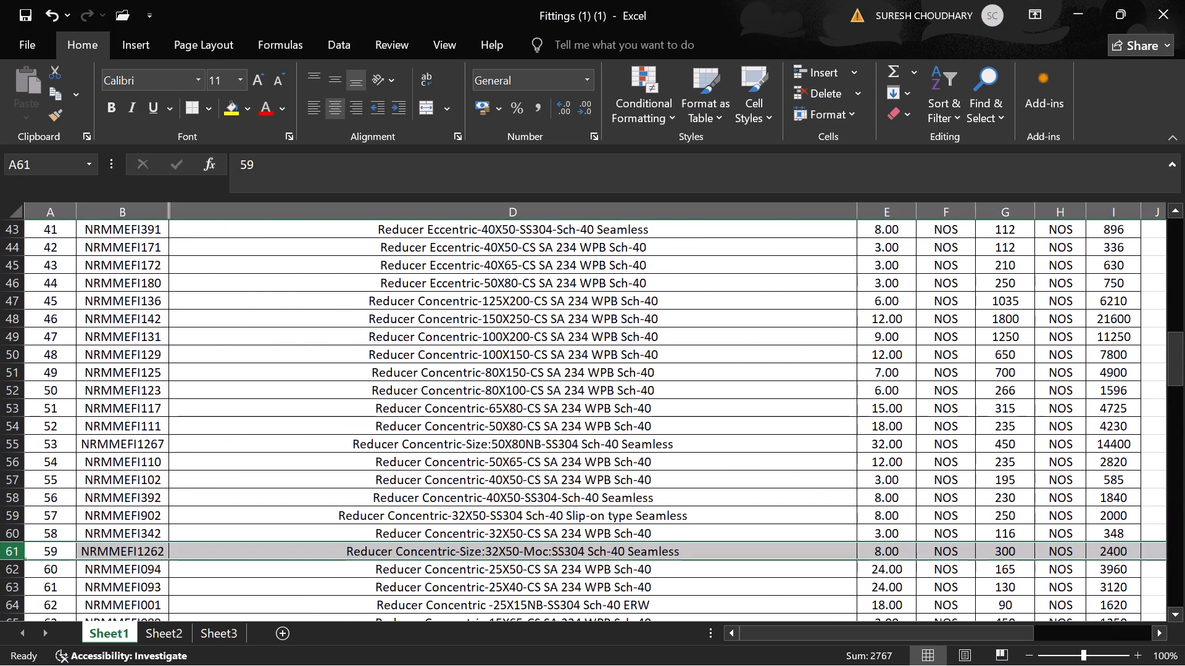
scroll(506, 448, "up", 1)
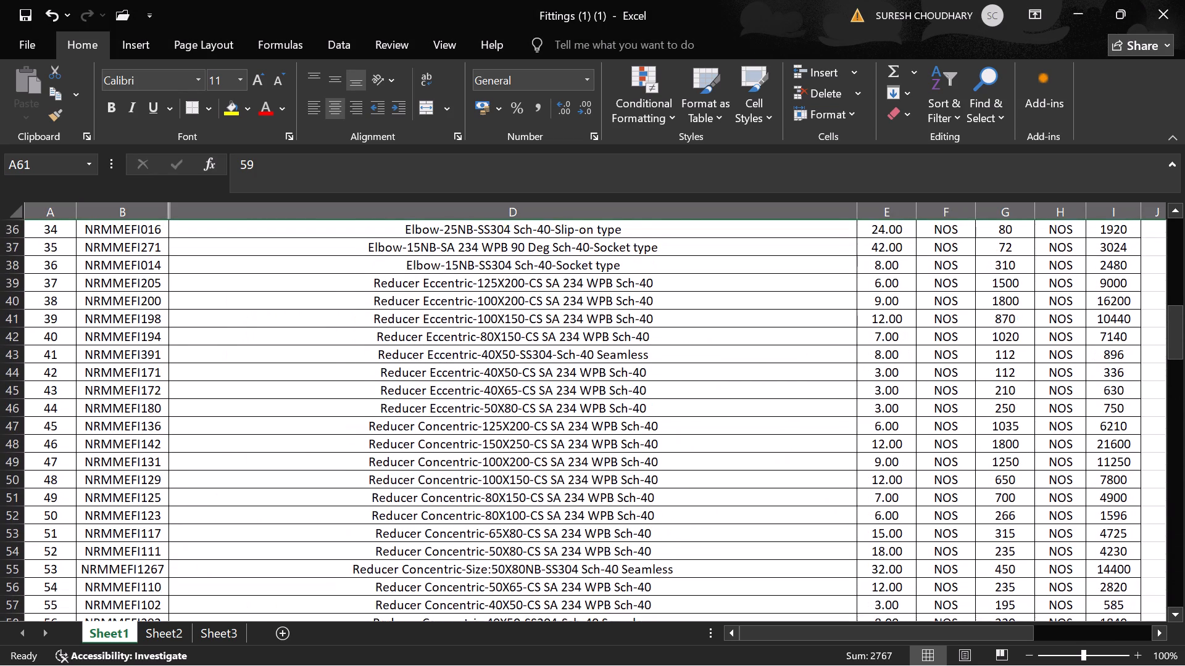
key("alt+Tab")
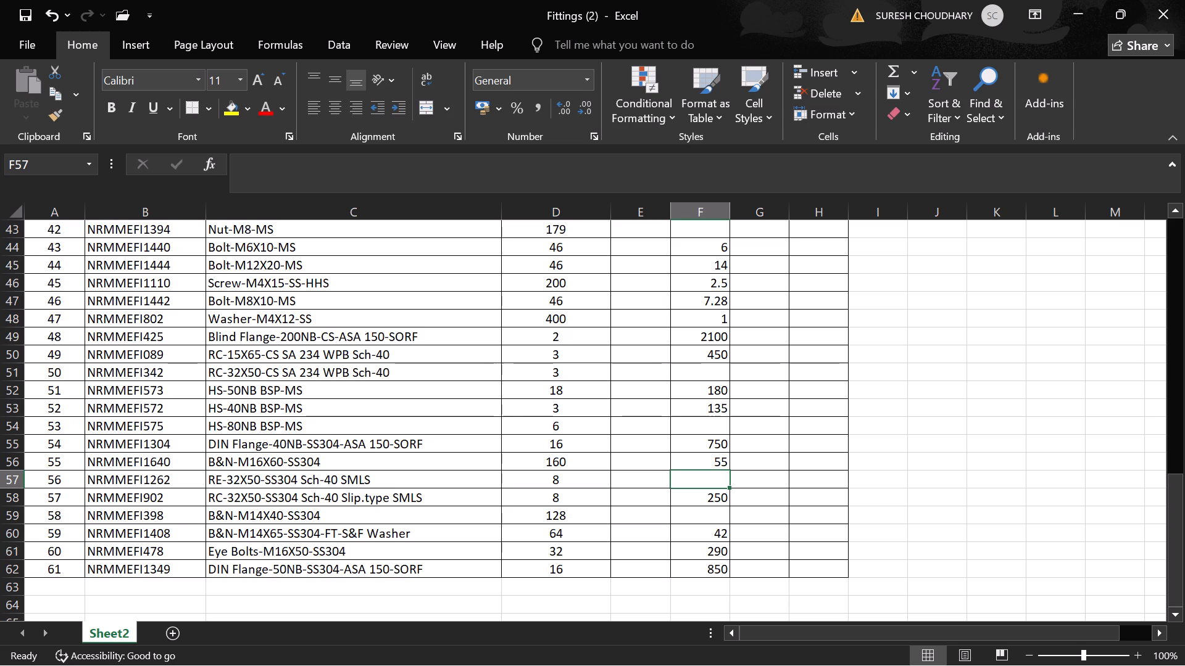
key("alt+Tab")
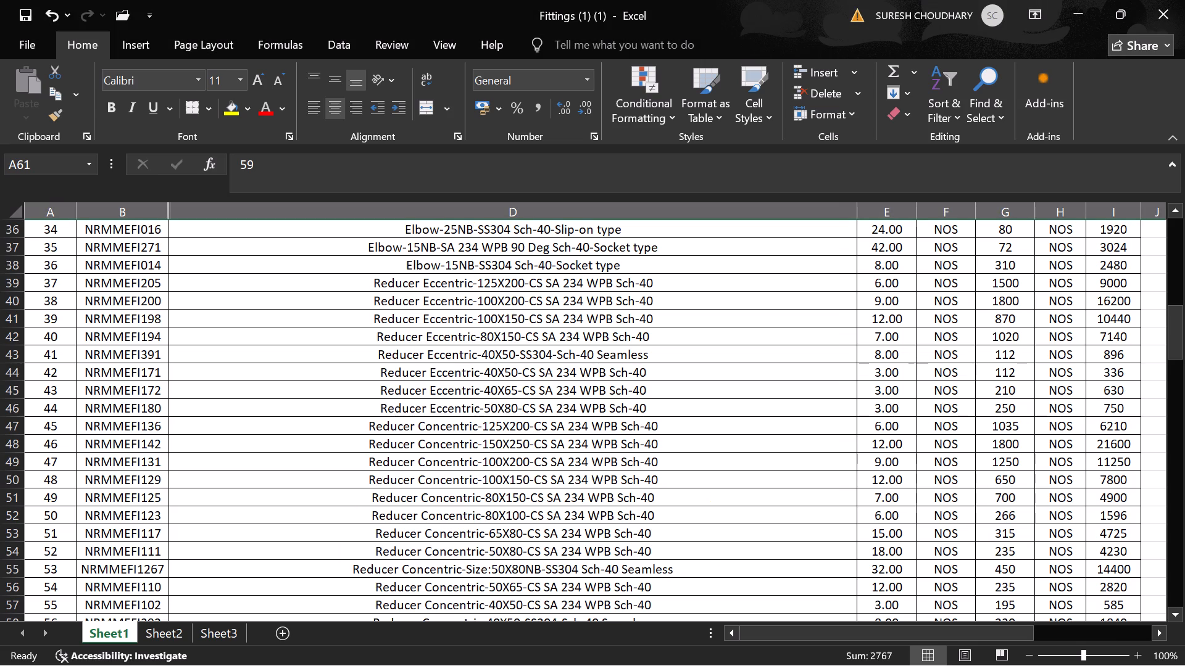
key("alt+Tab")
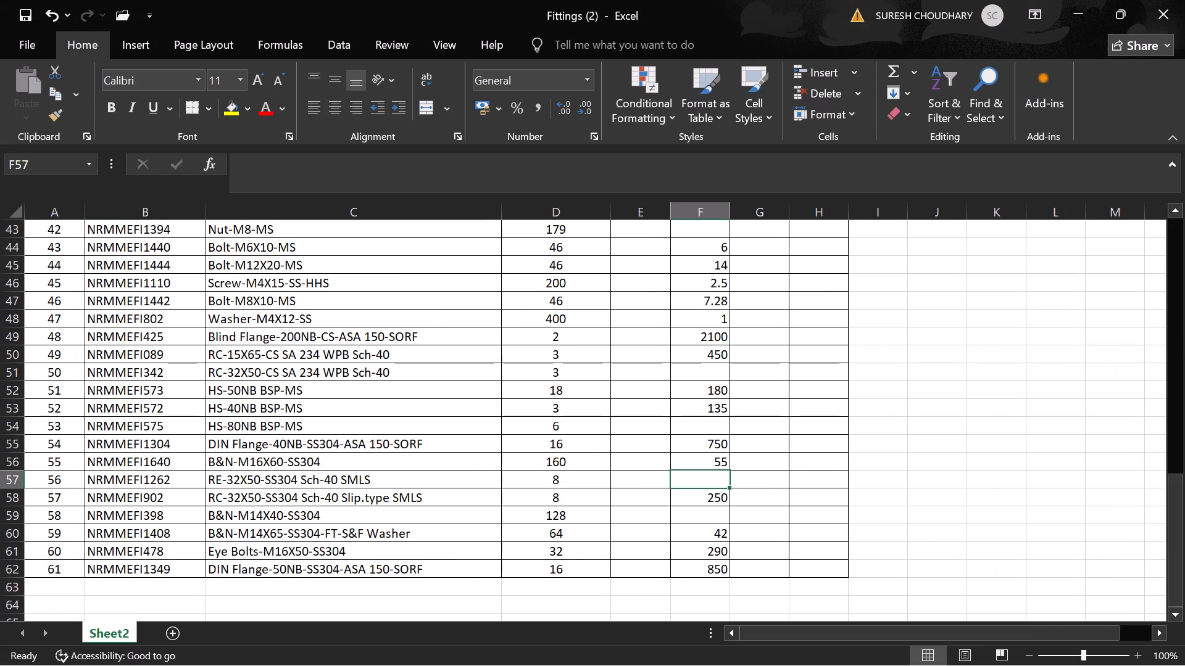
Search Sheet1 of Fittings (1) (1) from its last items up through the bolts and nuts for the items still unpriced, and return to Fittings (2).
key("alt+Tab")
scroll(522, 310, "down", 17)
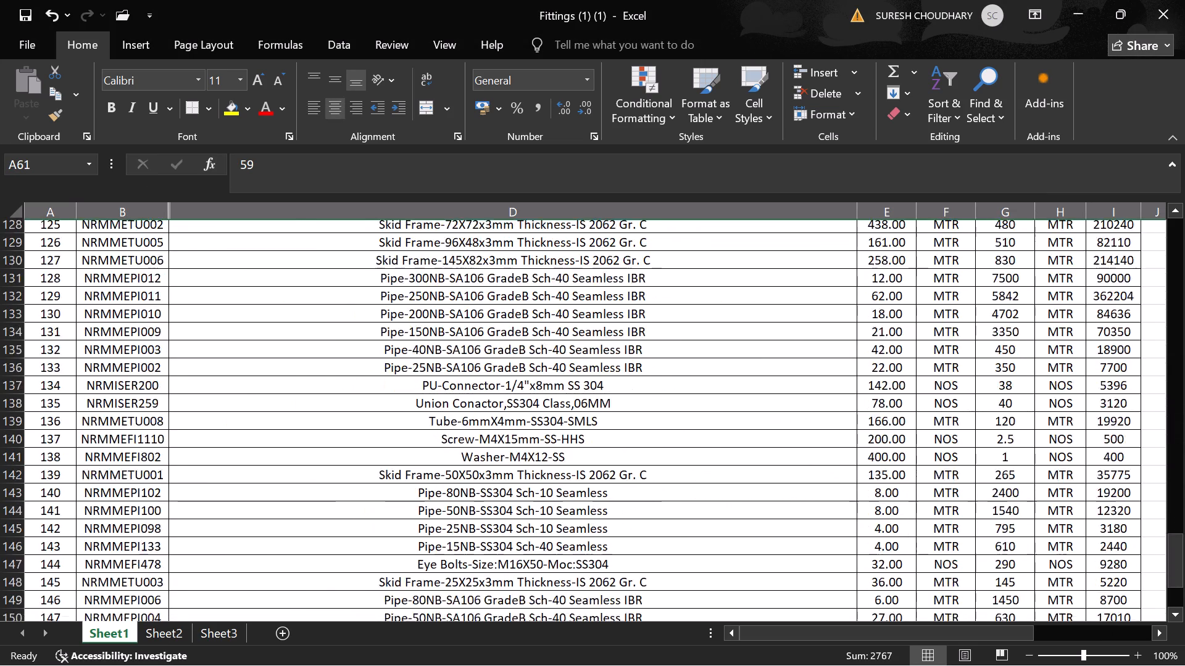
scroll(520, 327, "down", 2)
scroll(520, 327, "up", 4)
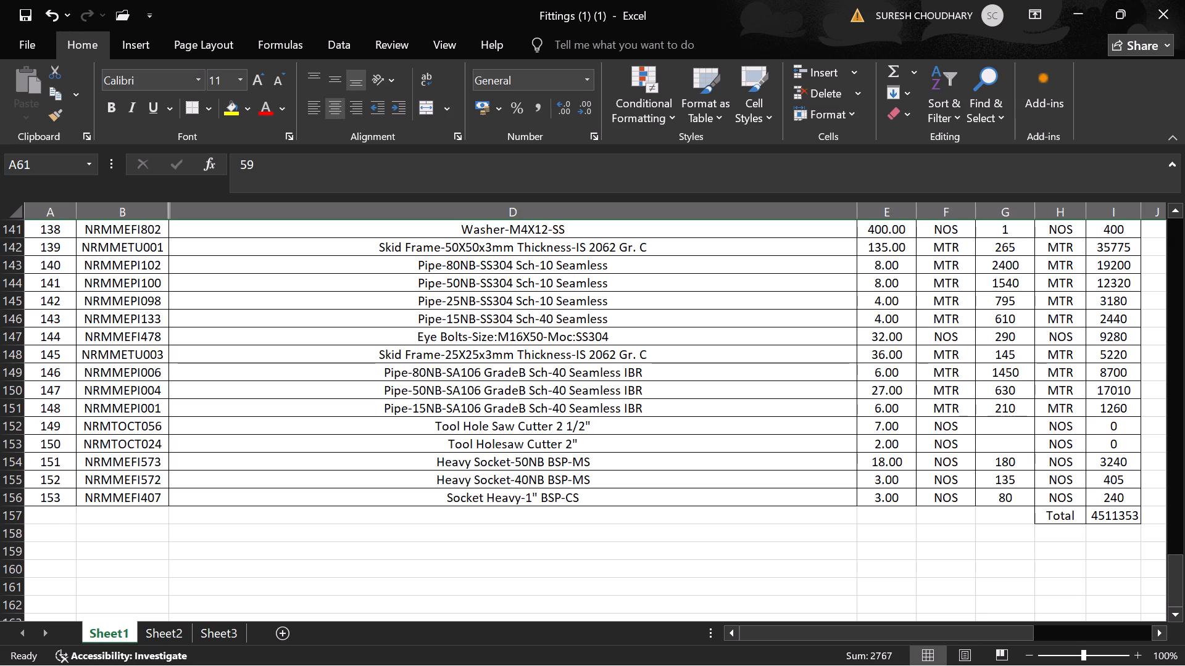
scroll(465, 337, "up", 2)
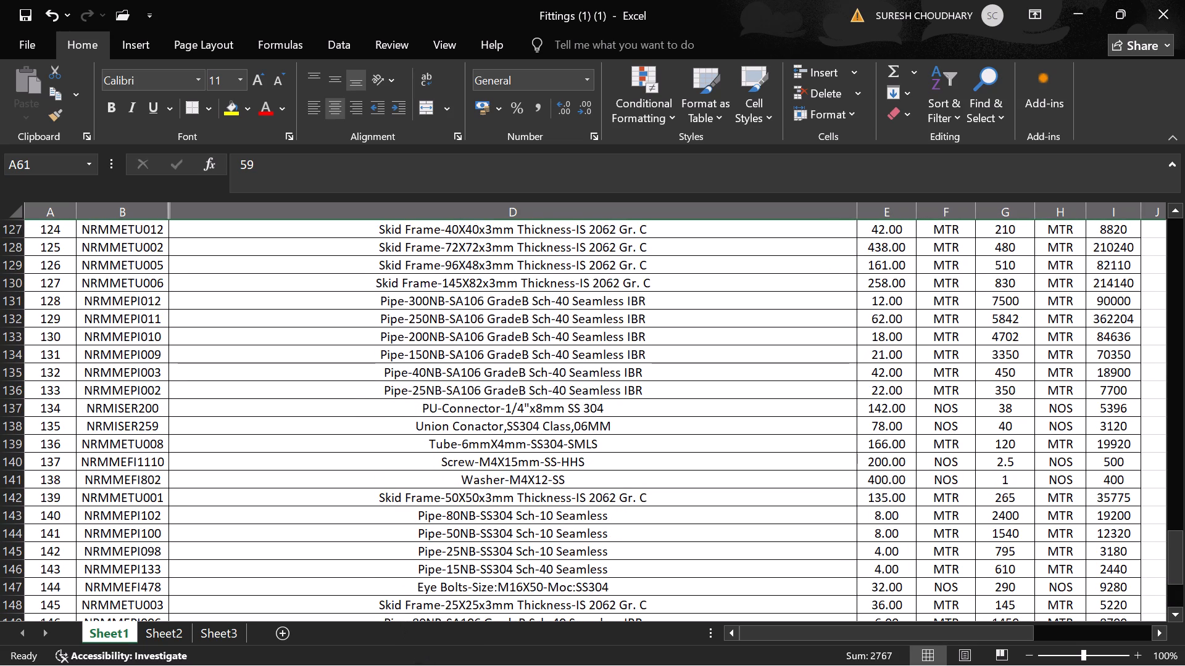
scroll(466, 389, "up", 1)
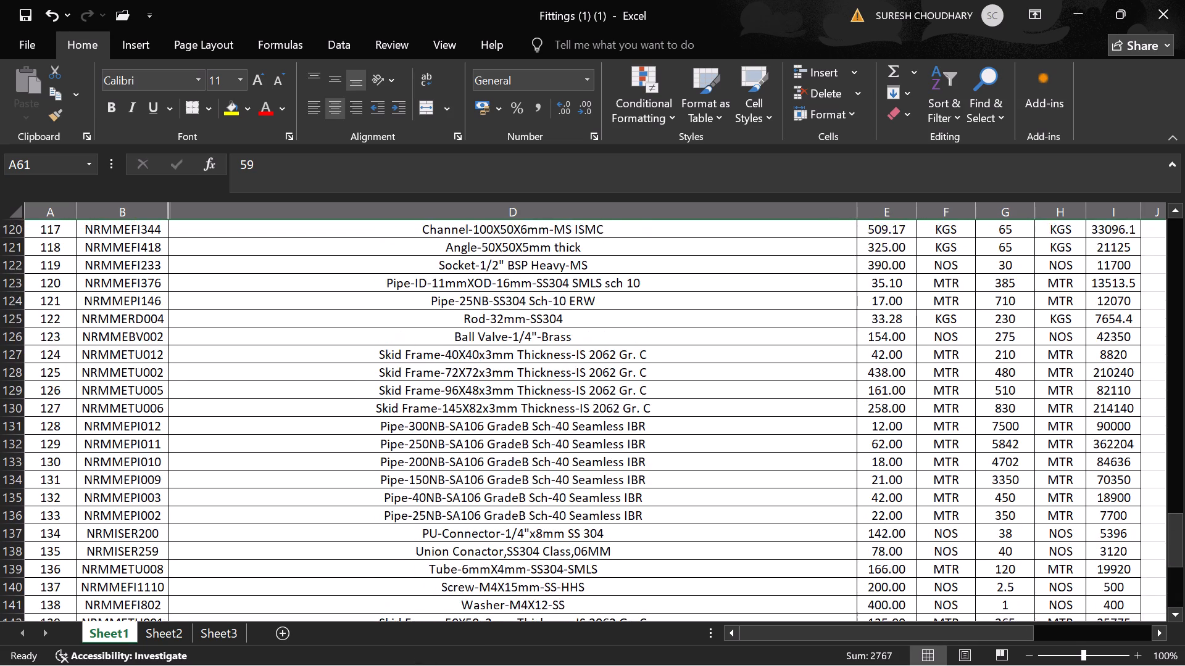
scroll(466, 389, "up", 1)
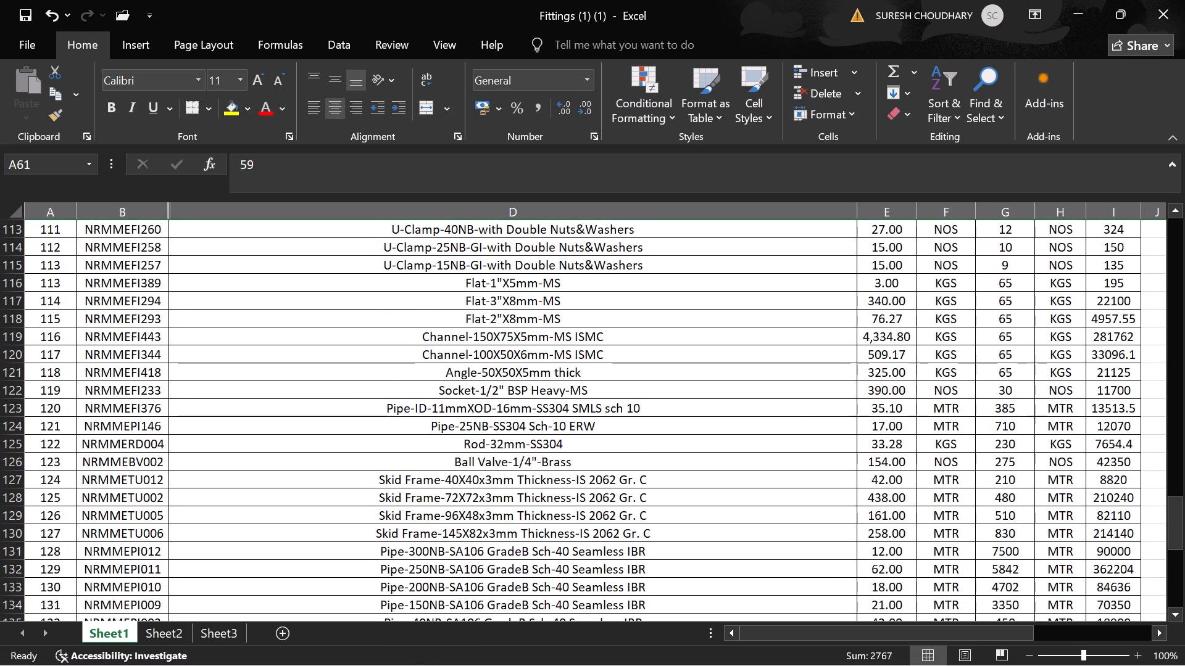
scroll(487, 413, "up", 2)
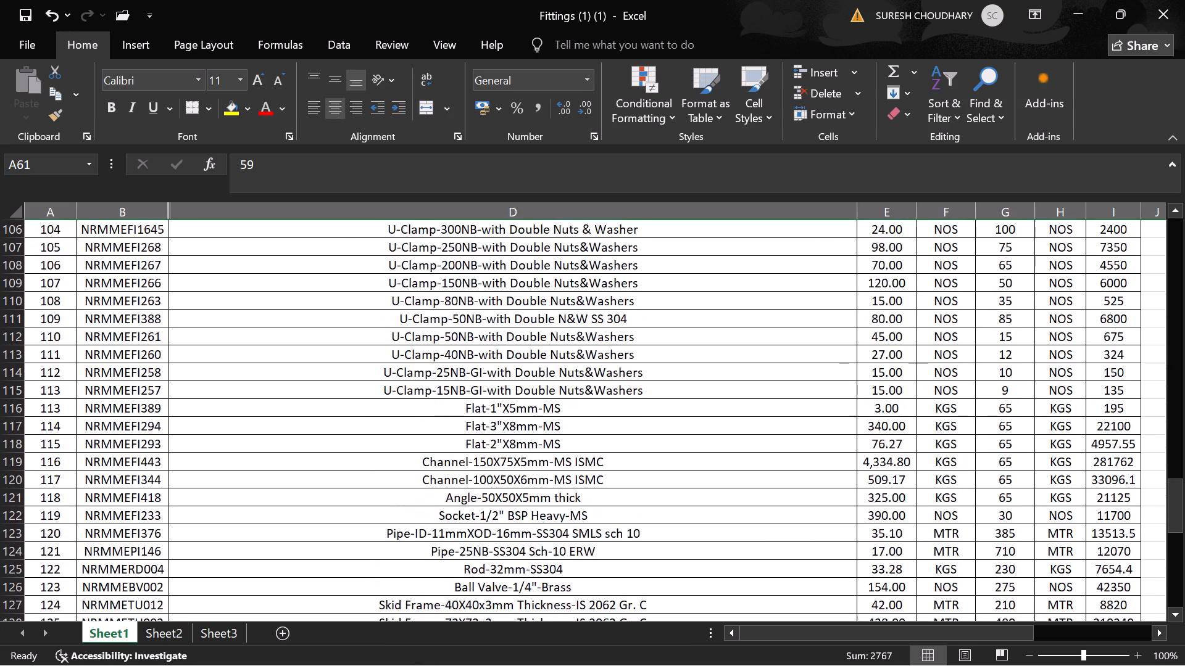
scroll(487, 413, "up", 1)
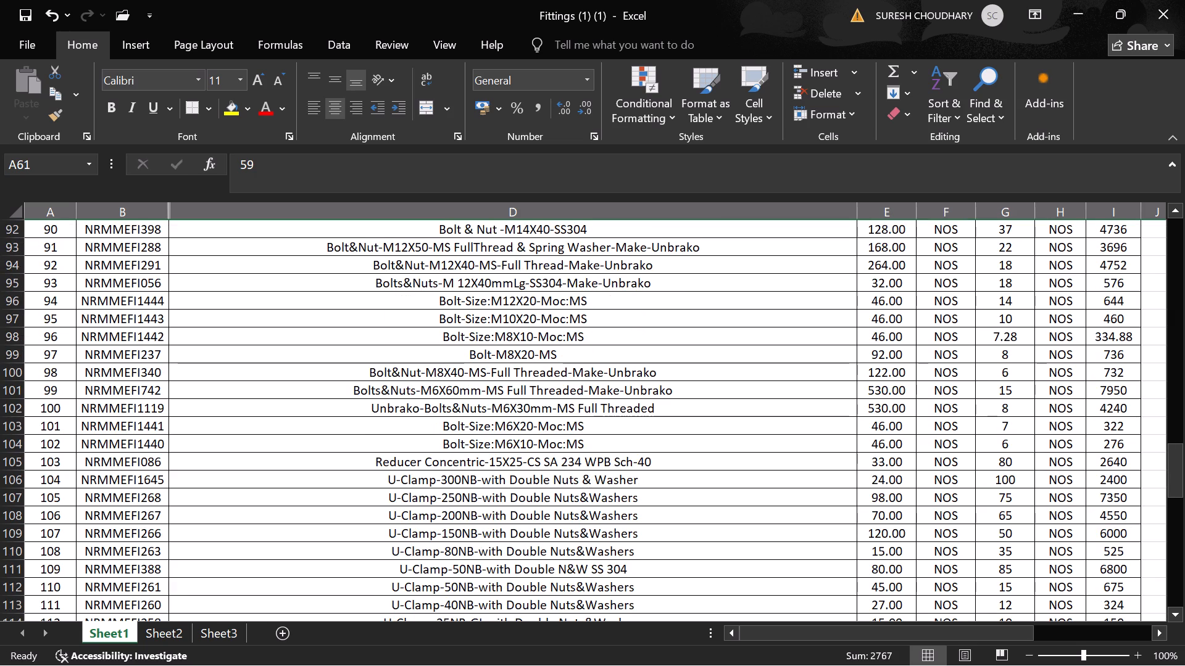
scroll(504, 449, "up", 1)
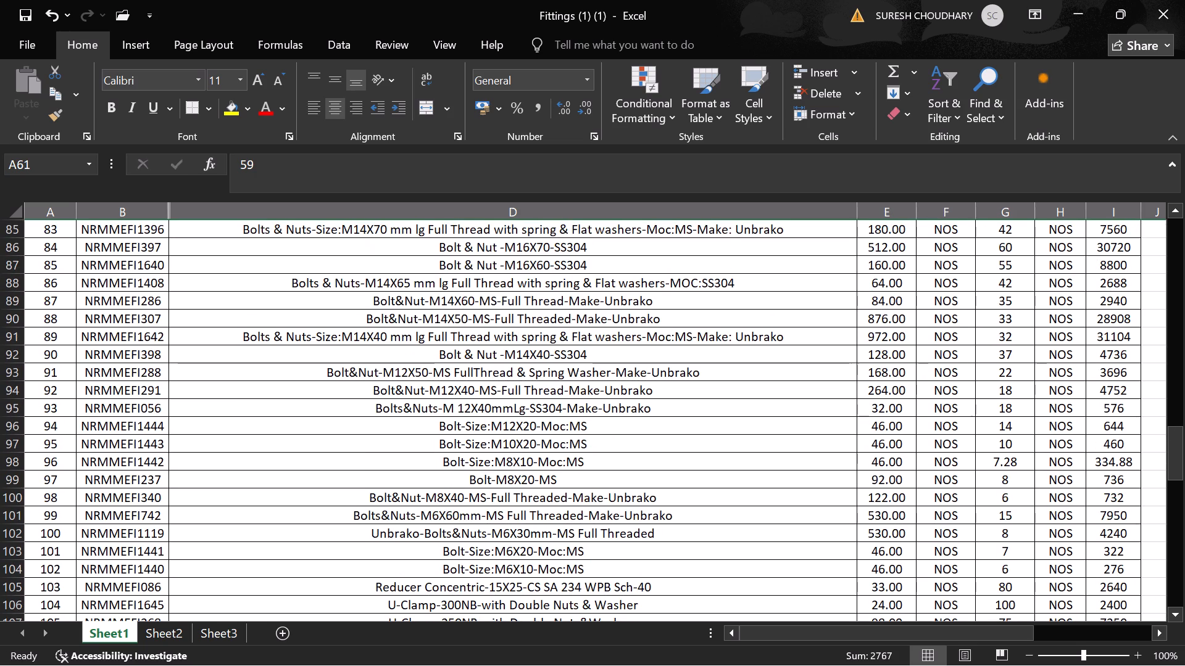
scroll(473, 461, "up", 1)
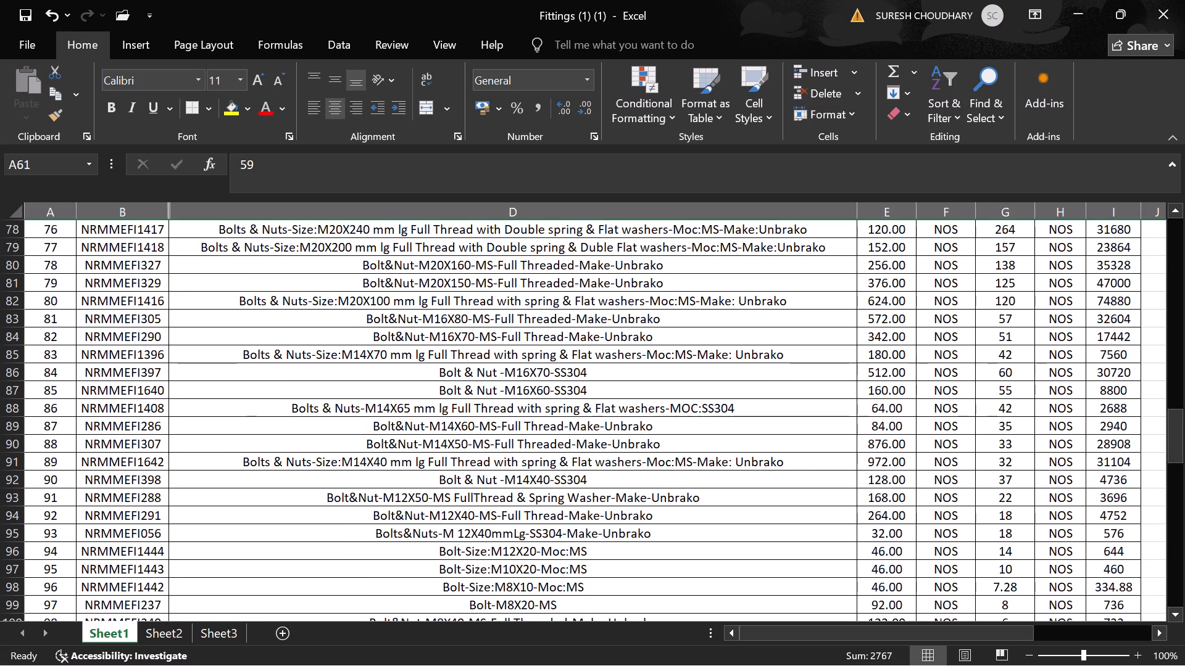
key("alt+Tab")
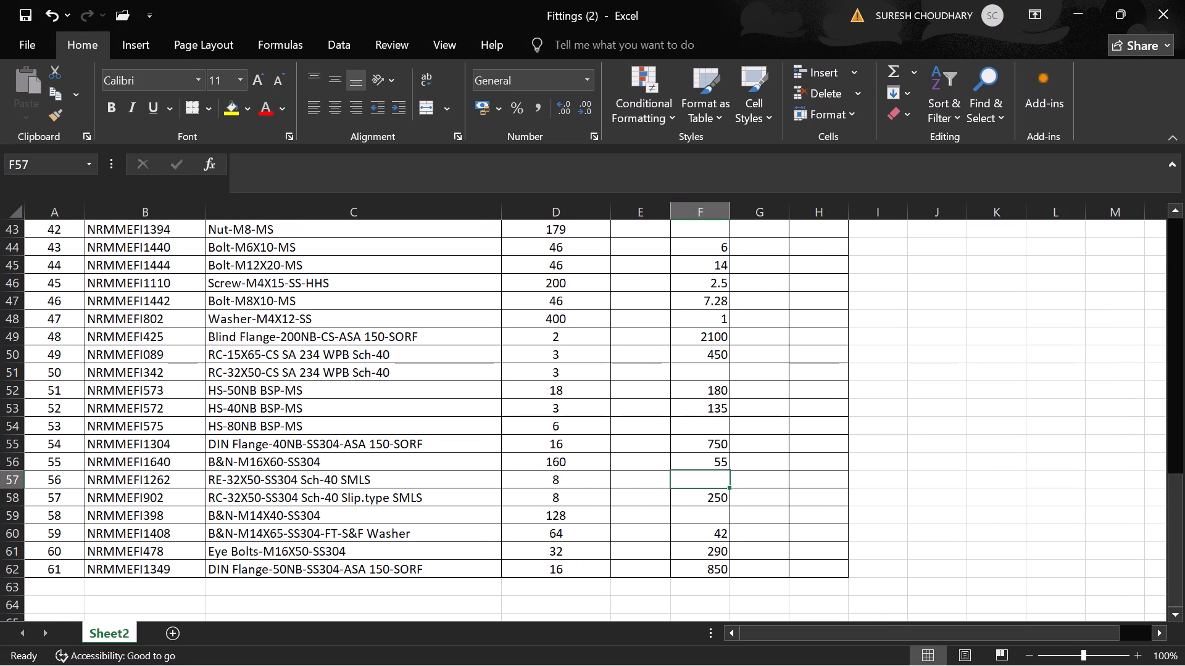
Look up B&N-M14X40-SS304 (NRMMEFI398) in Sheet1 of Fittings (1) (1) and enter 37 as its price in Fittings (2).
left_click(691, 509)
key("alt+Tab")
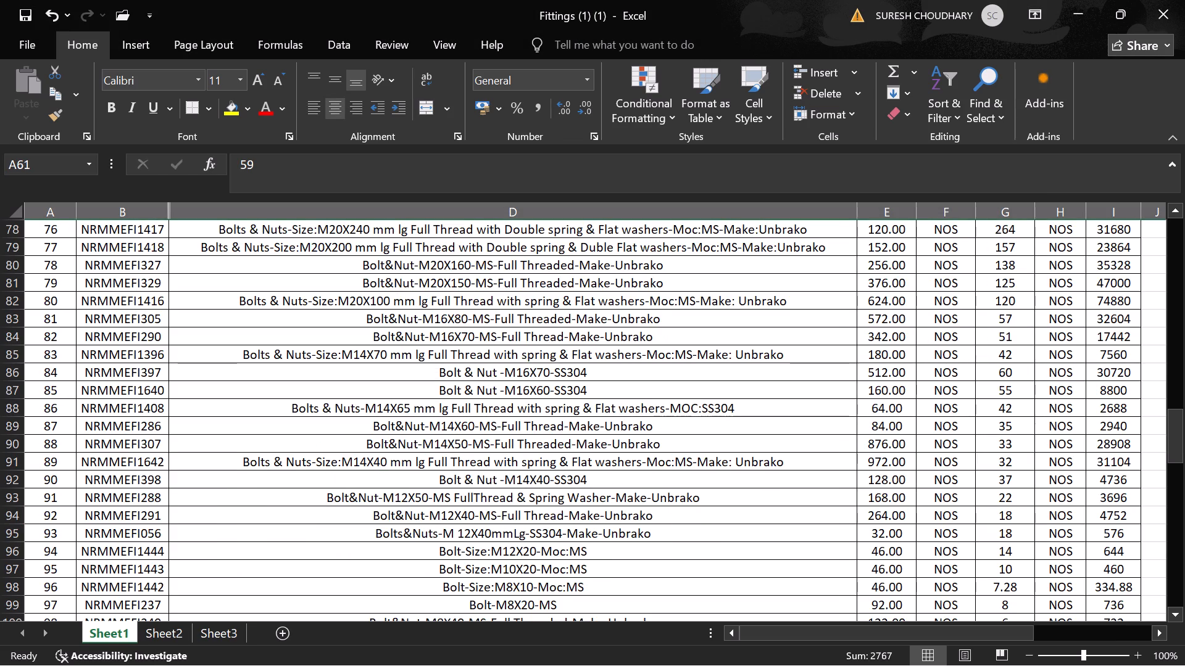
left_click(0, 530)
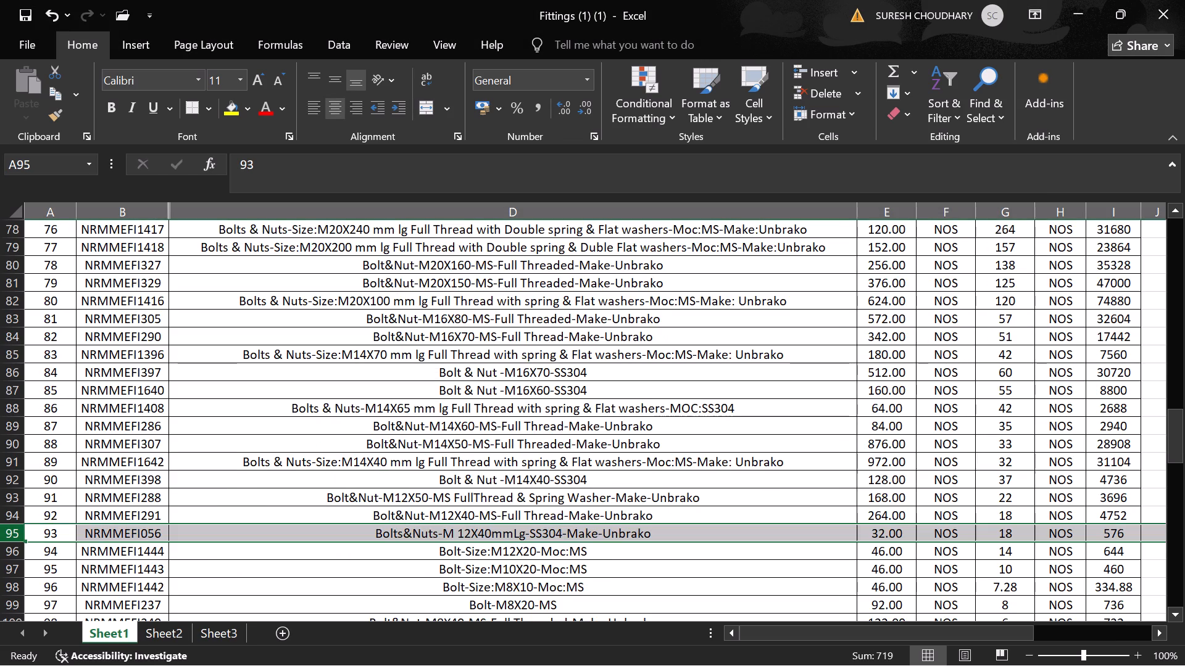
key("alt+Tab")
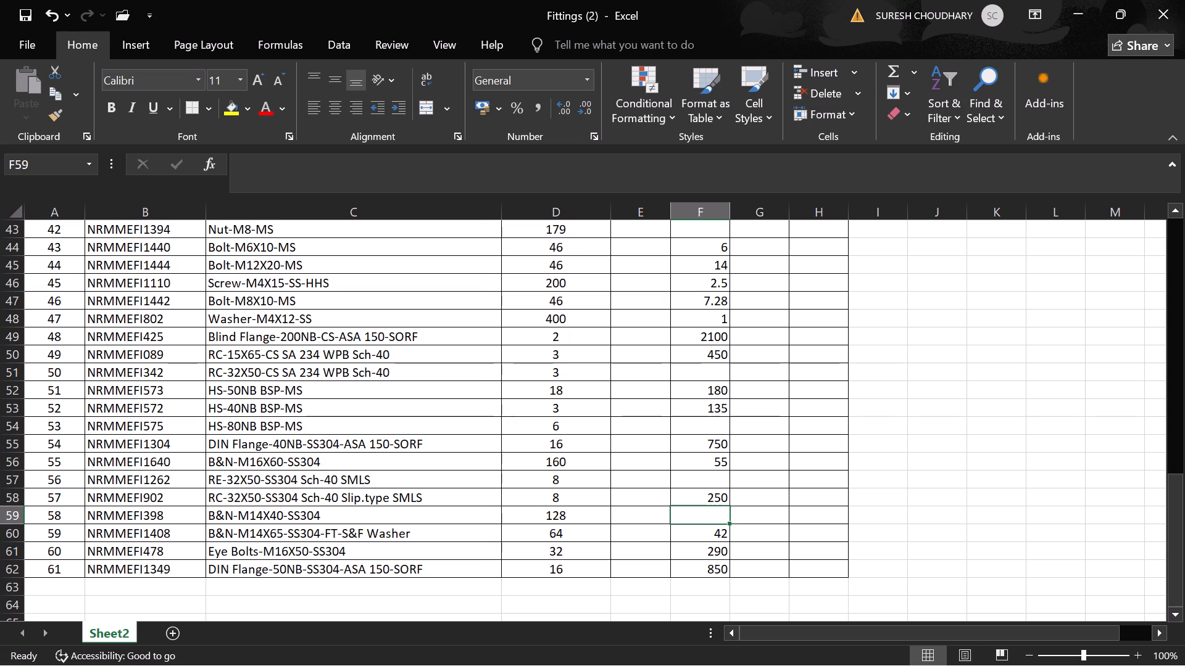
key("alt+Tab")
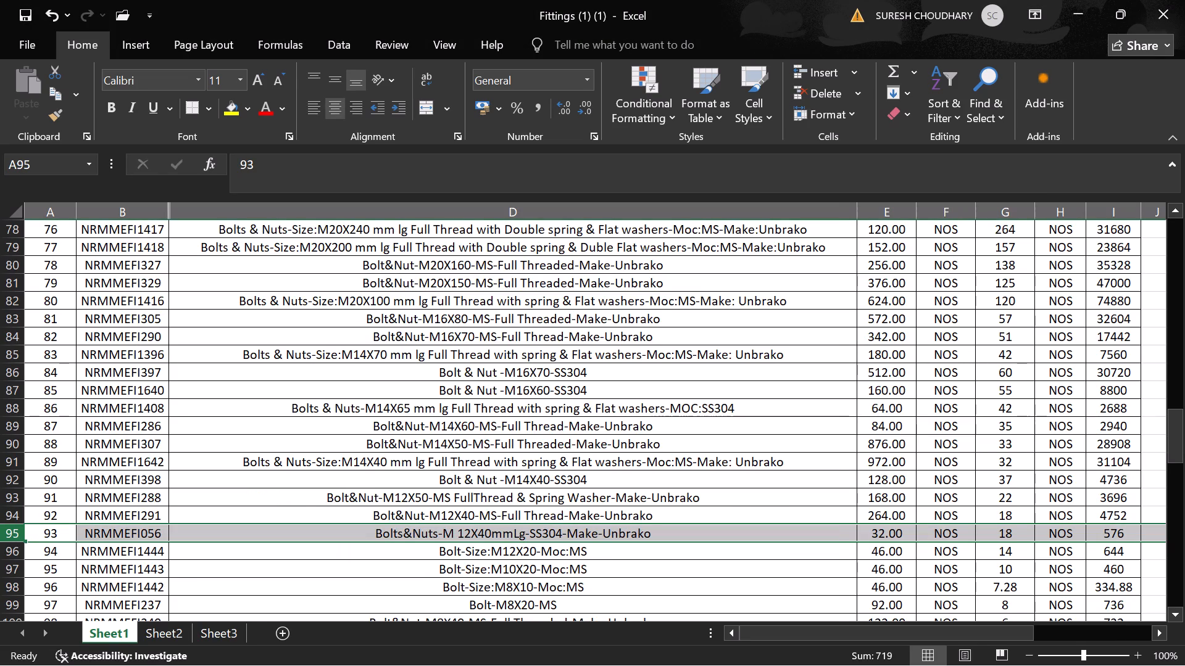
left_click(454, 479)
key("alt+Tab")
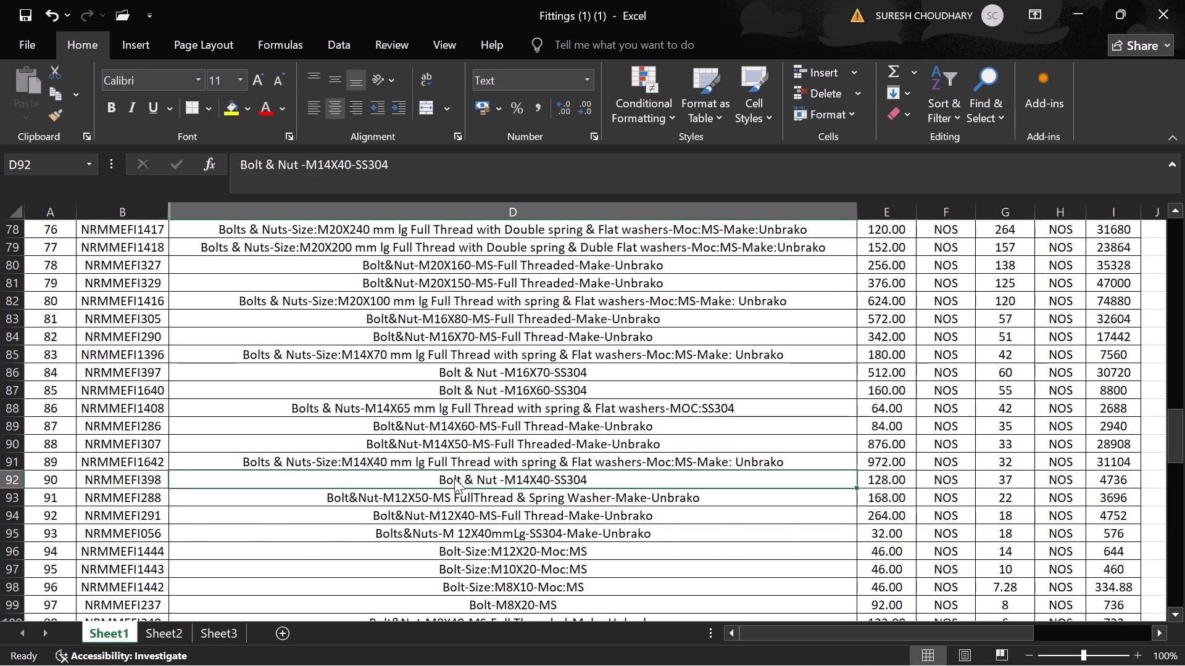
key("alt+Tab")
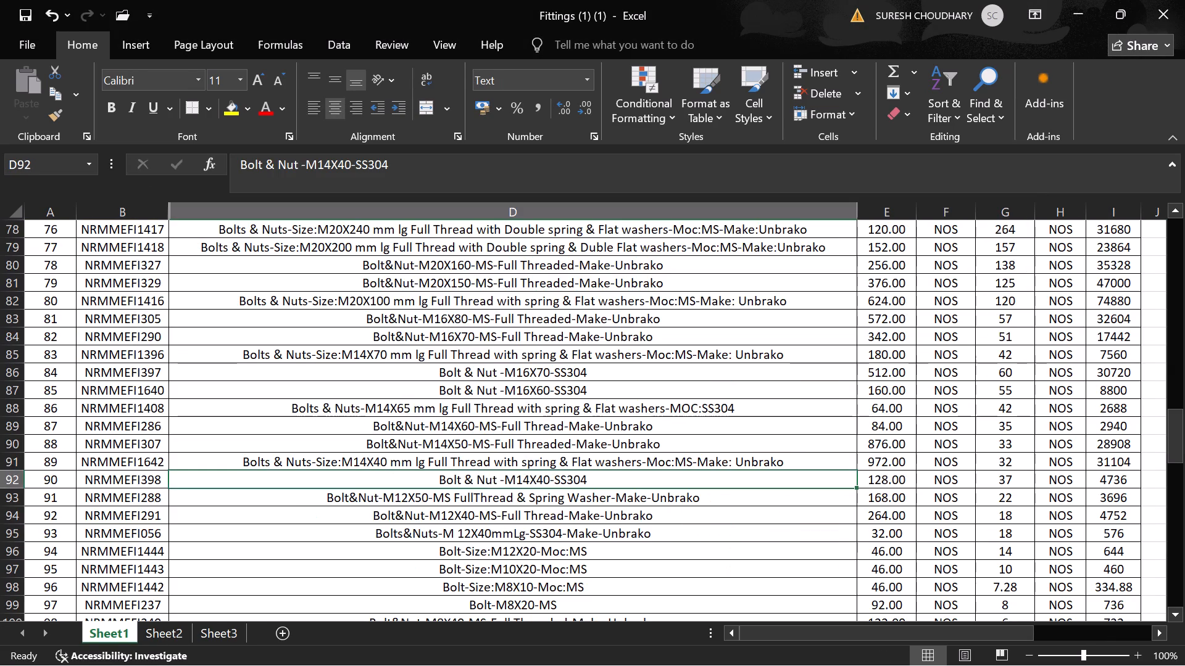
double_click(5, 478)
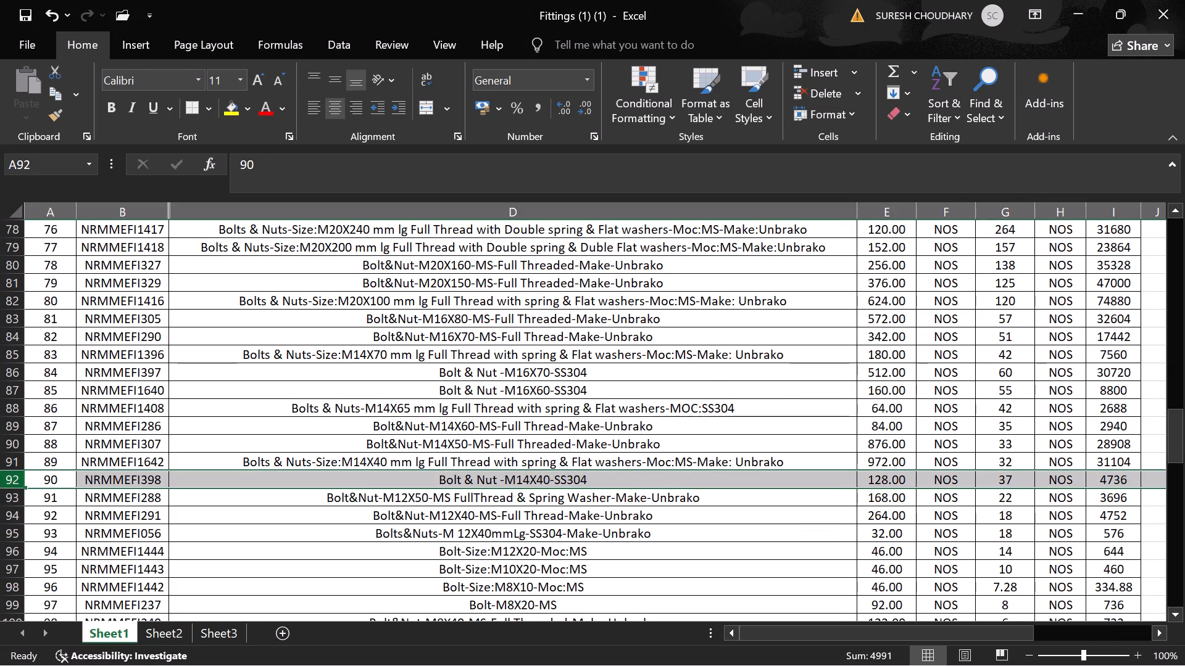
key("alt+Tab")
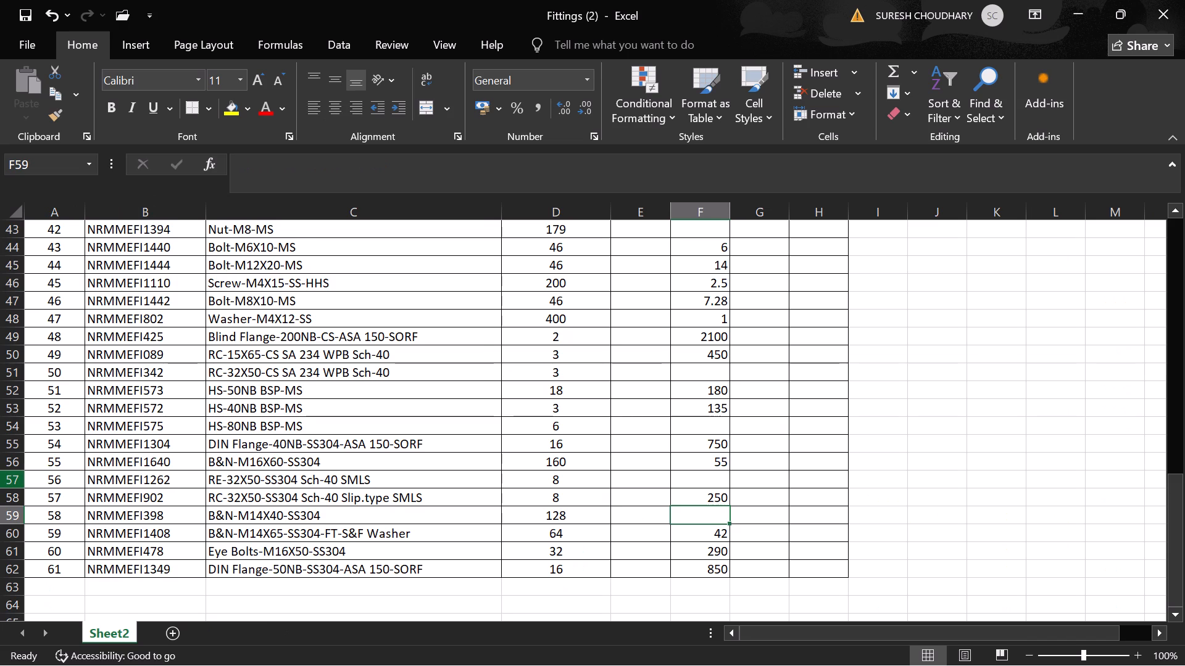
key("alt+Tab")
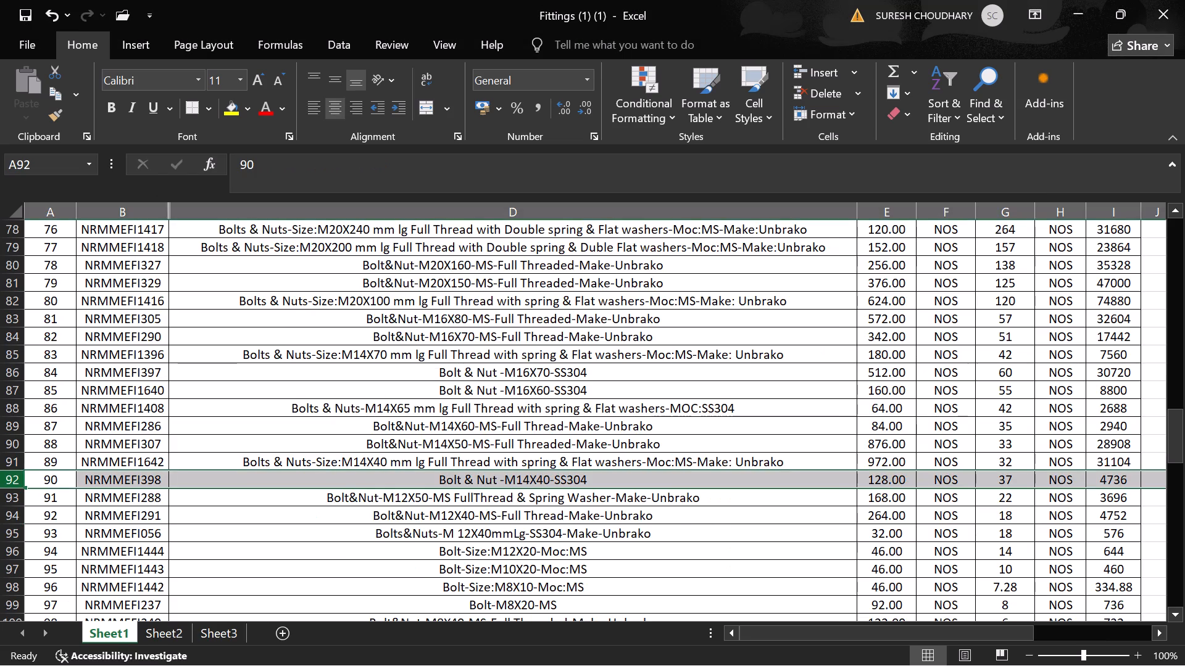
key("alt+Tab")
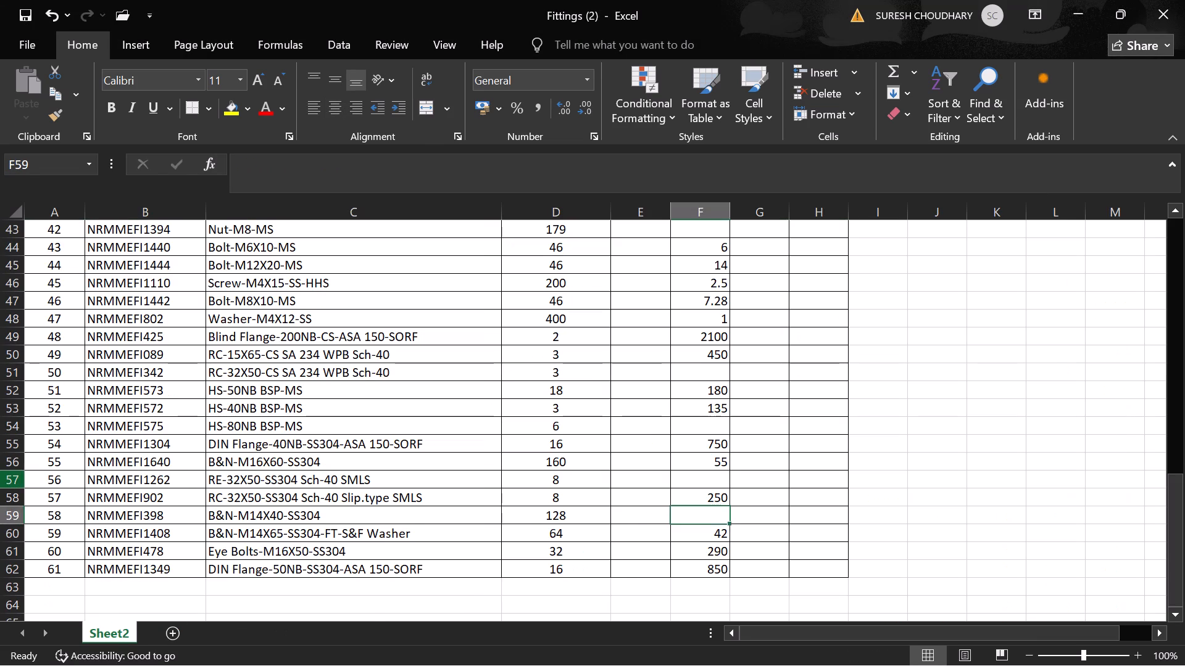
key("alt+Tab")
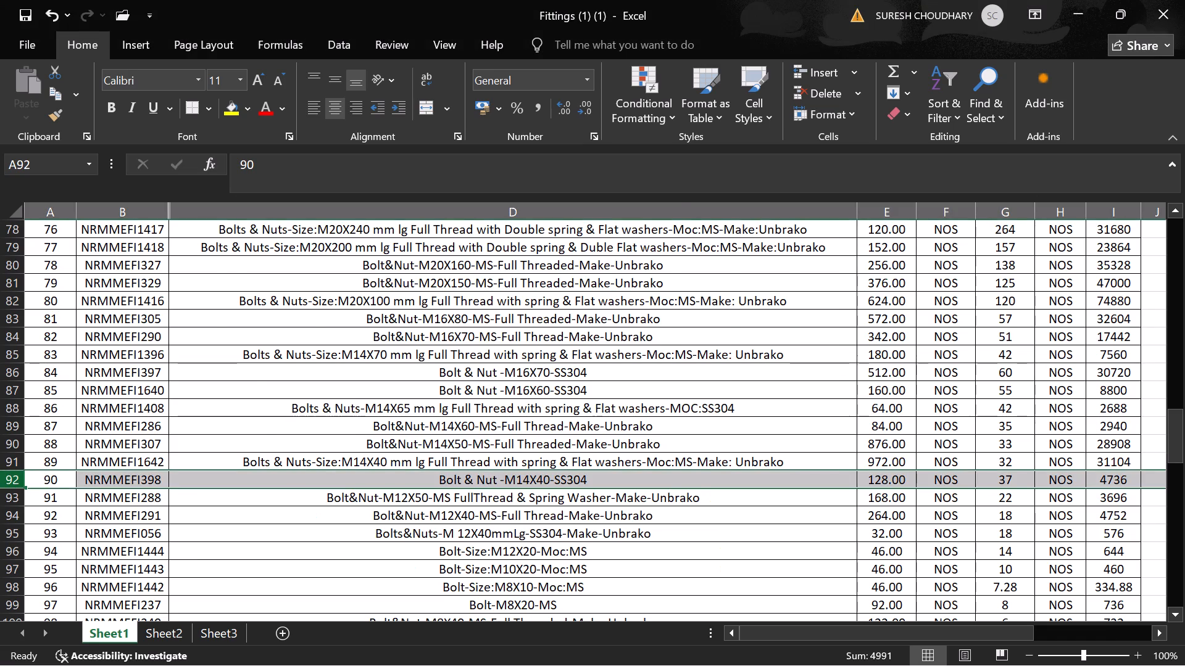
key("alt+Tab")
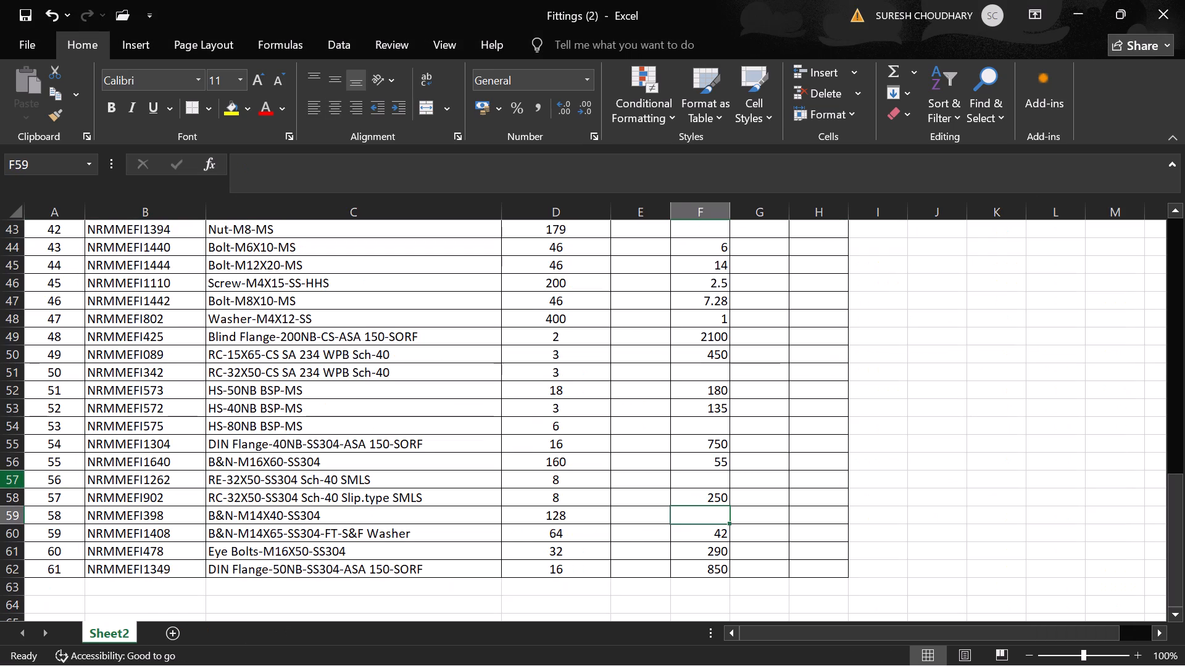
key("3")
key("7")
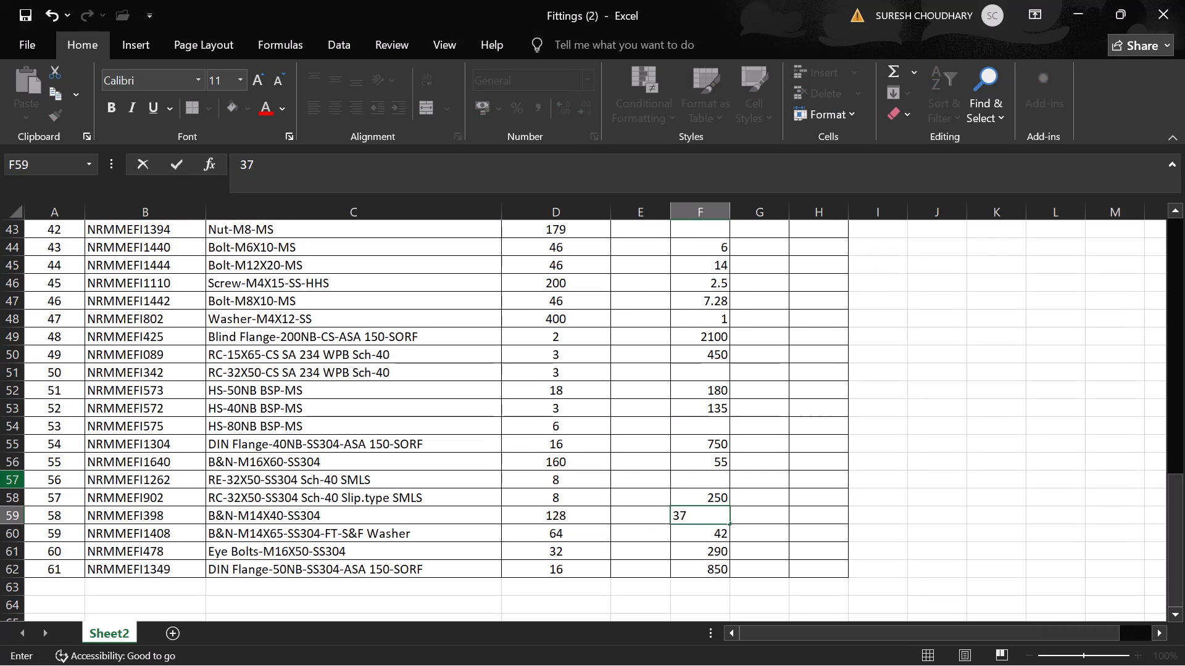
key("Up")
Return to the blank price of RE-32X50-SS304 Sch-40 SMLS and look through the Fittings (2) Price column for cells still blank.
key("Up")
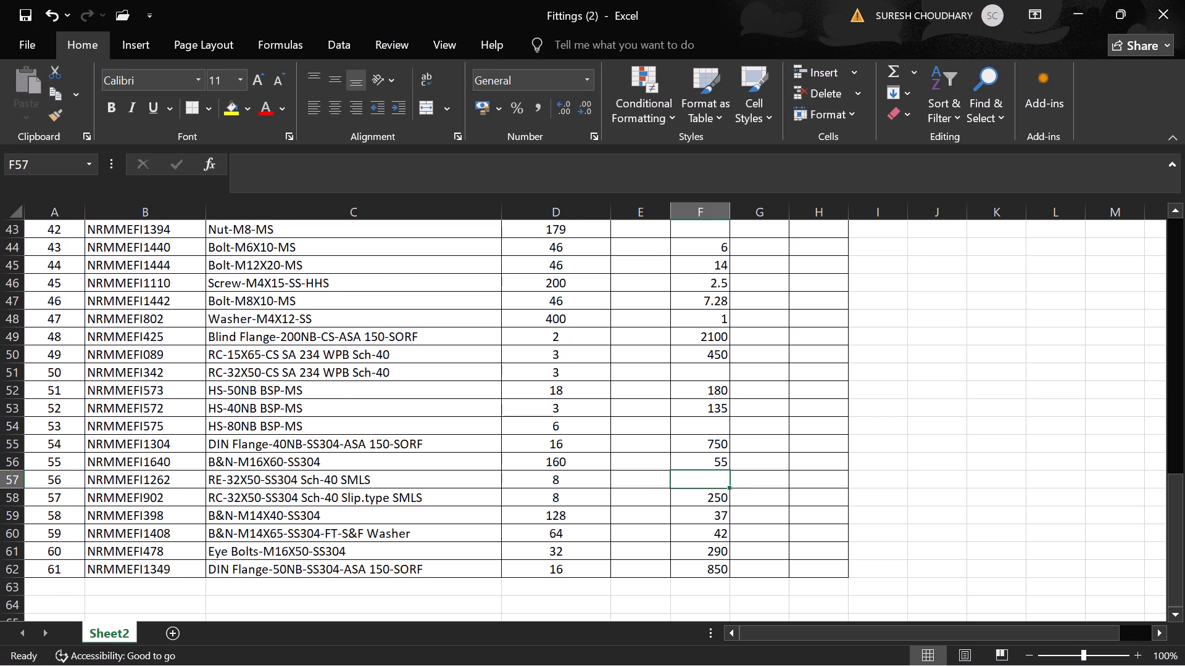
scroll(2, 454, "up", 3)
scroll(2, 438, "down", 1)
scroll(2, 438, "up", 5)
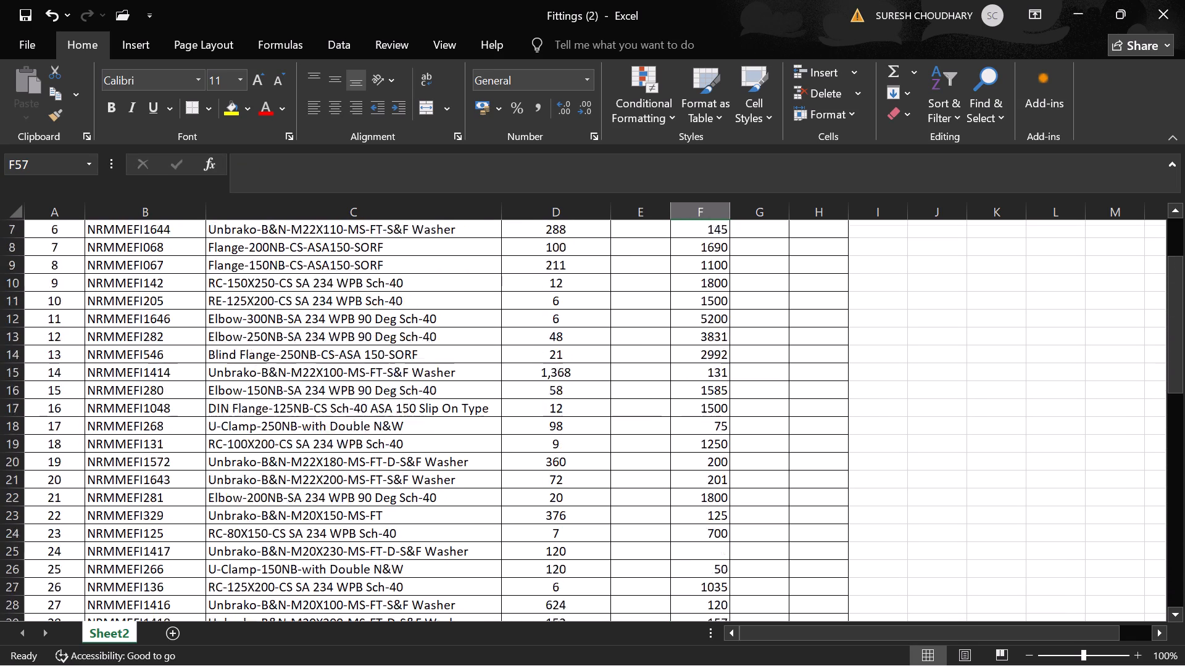
scroll(0, 437, "up", 5)
scroll(0, 437, "down", 11)
scroll(0, 437, "up", 2)
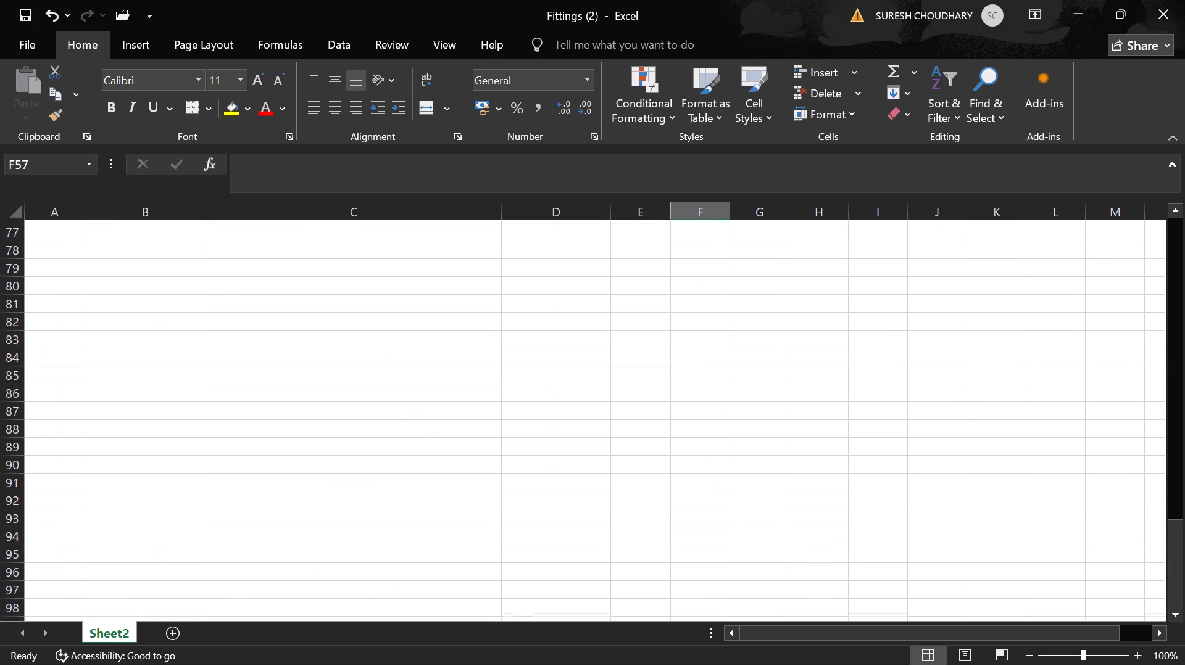
Save the Fittings (2) workbook with the prices entered so far.
scroll(0, 437, "up", 4)
key("ctrl+s")
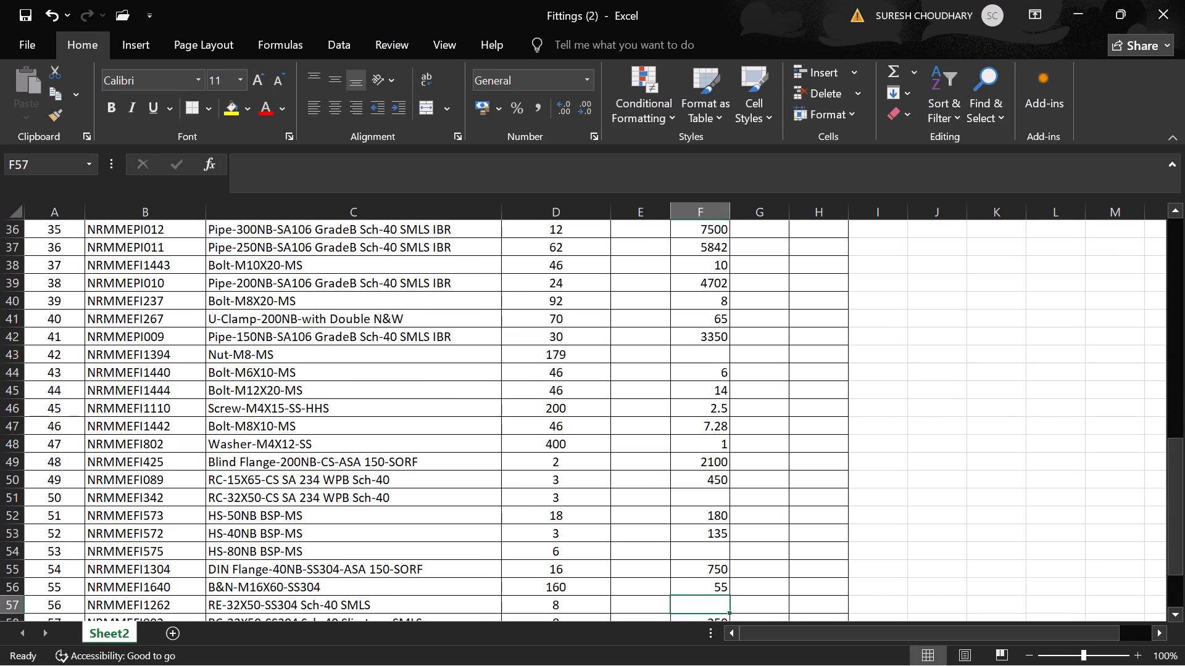
key("ctrl+s")
key("ctrl+s")
key("ctrl+s")
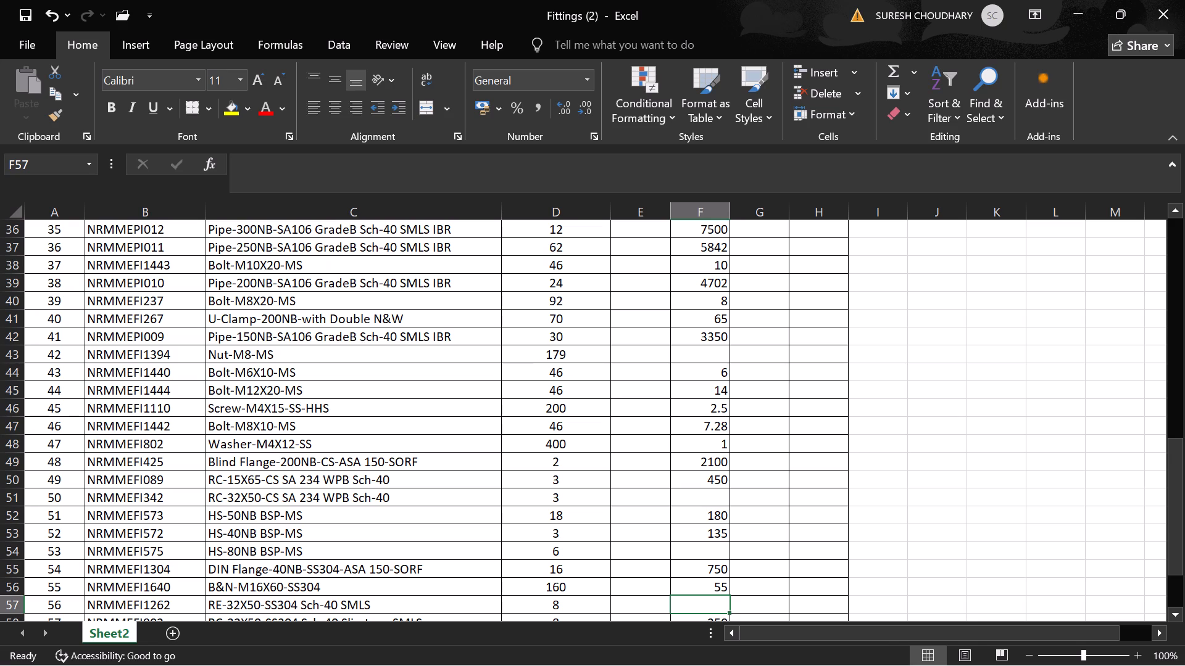
Switch from Fittings (2) to the Fittings (1) (1) workbook.
key("alt+Tab")
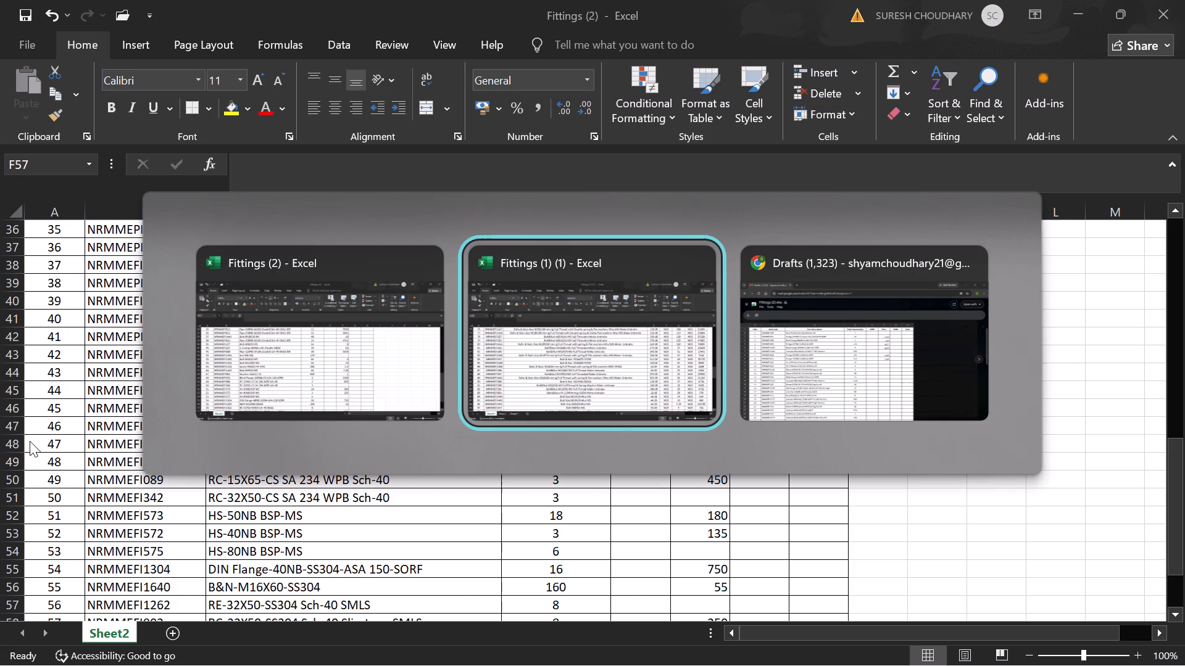
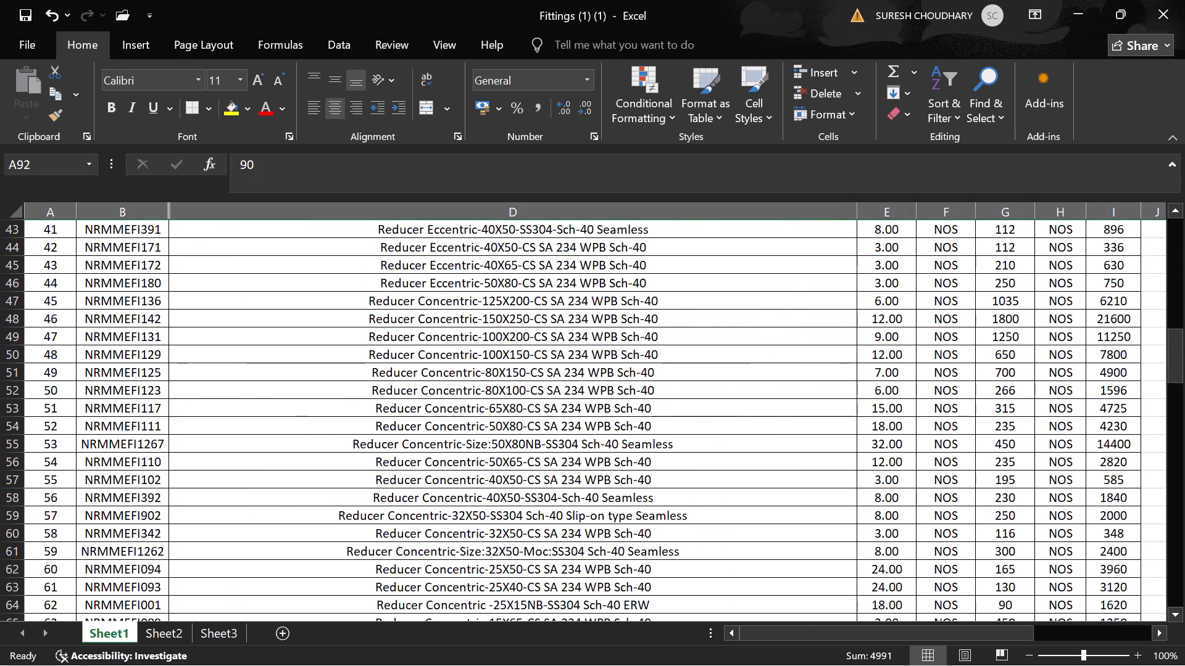
Return from Sheet1 of Fittings (1) (1) to the Fittings (2) workbook and save it with the entered prices.
scroll(619, 559, "up", 11)
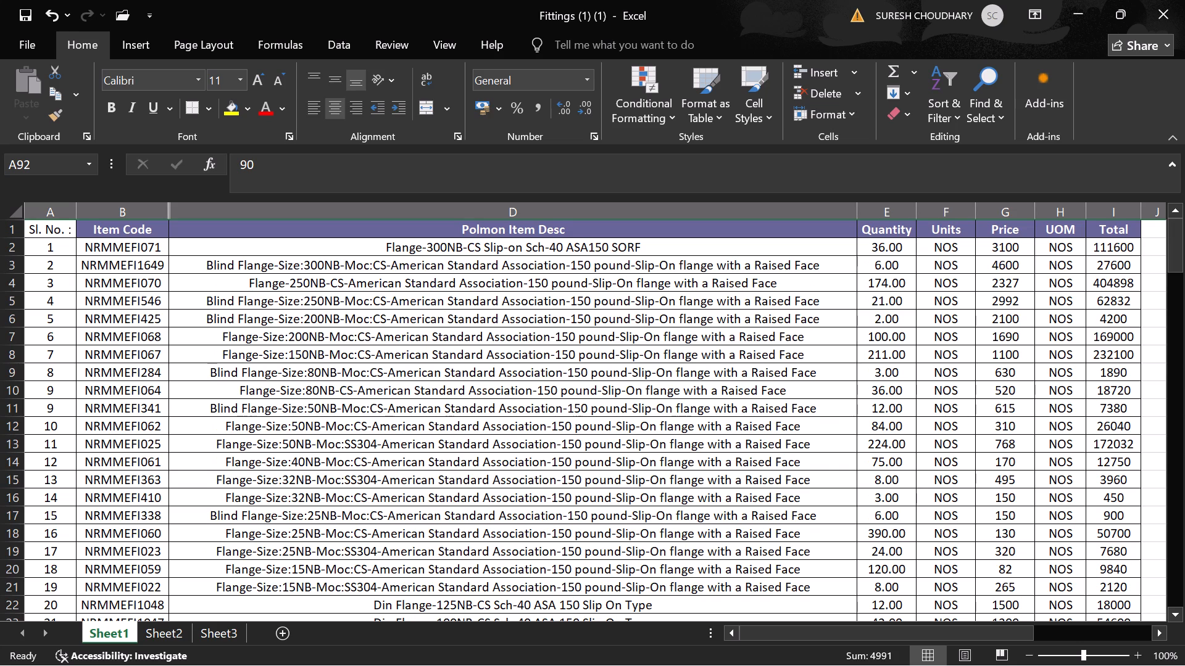
key("alt+Tab")
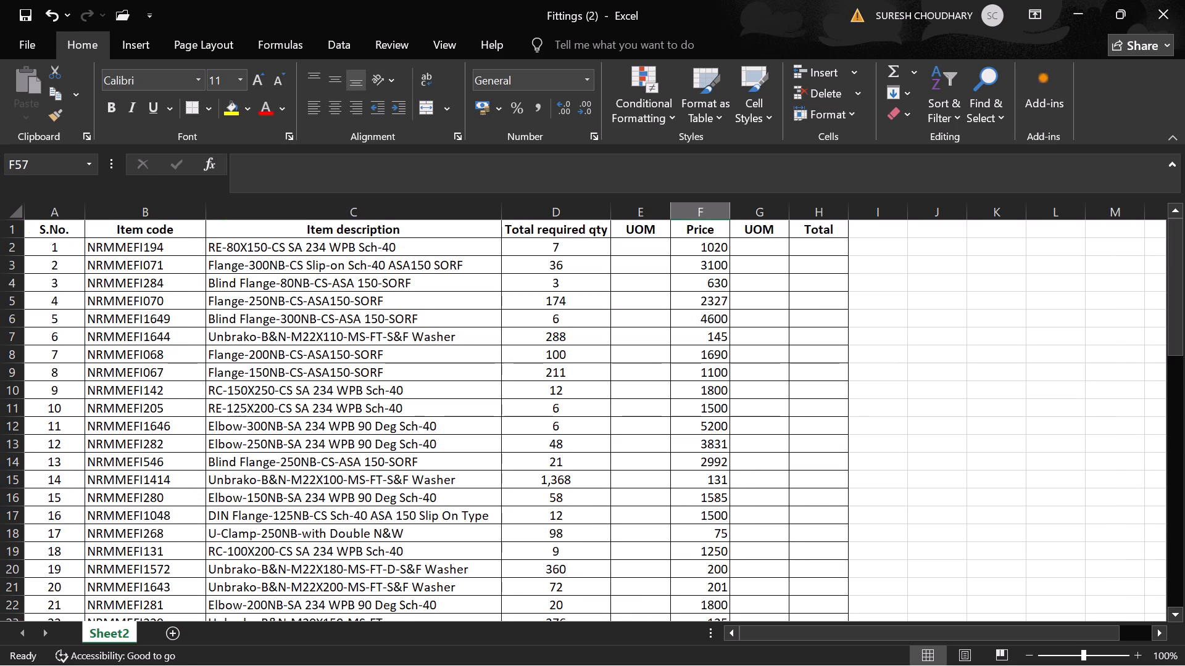
key("ctrl+s")
key("ctrl+s")
key("ctrl+s")
key("ctrl+s")
key("ctrl+s")
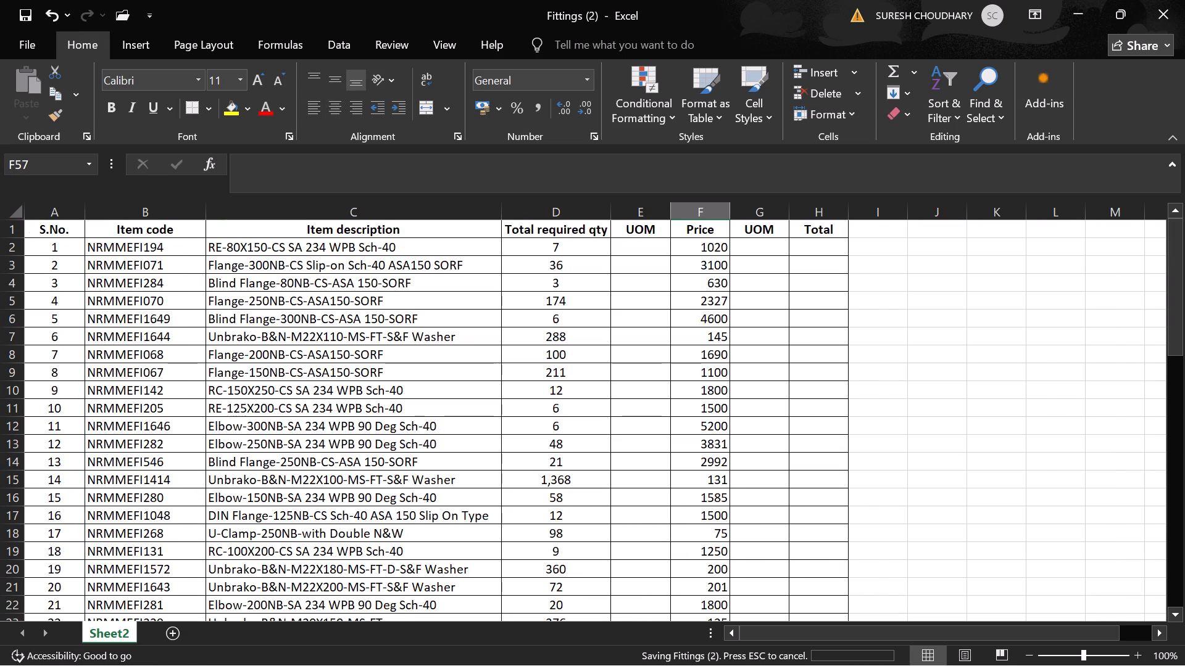
Switch from Fittings (2) to the Fittings (1) (1) workbook.
key("alt+Tab")
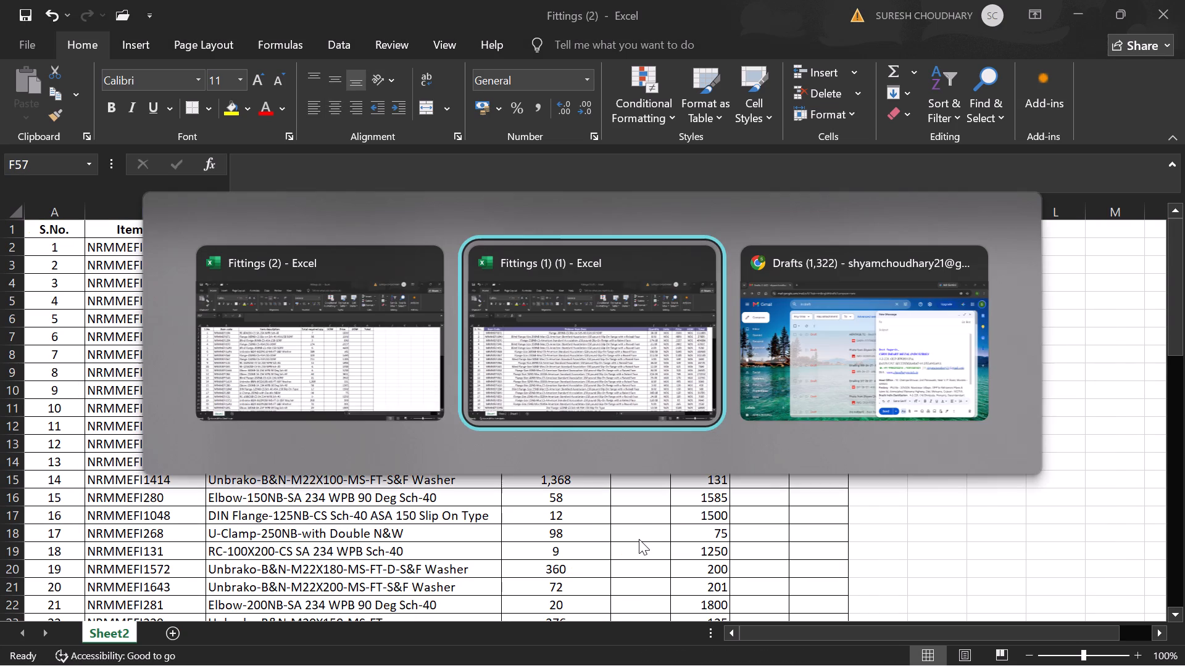